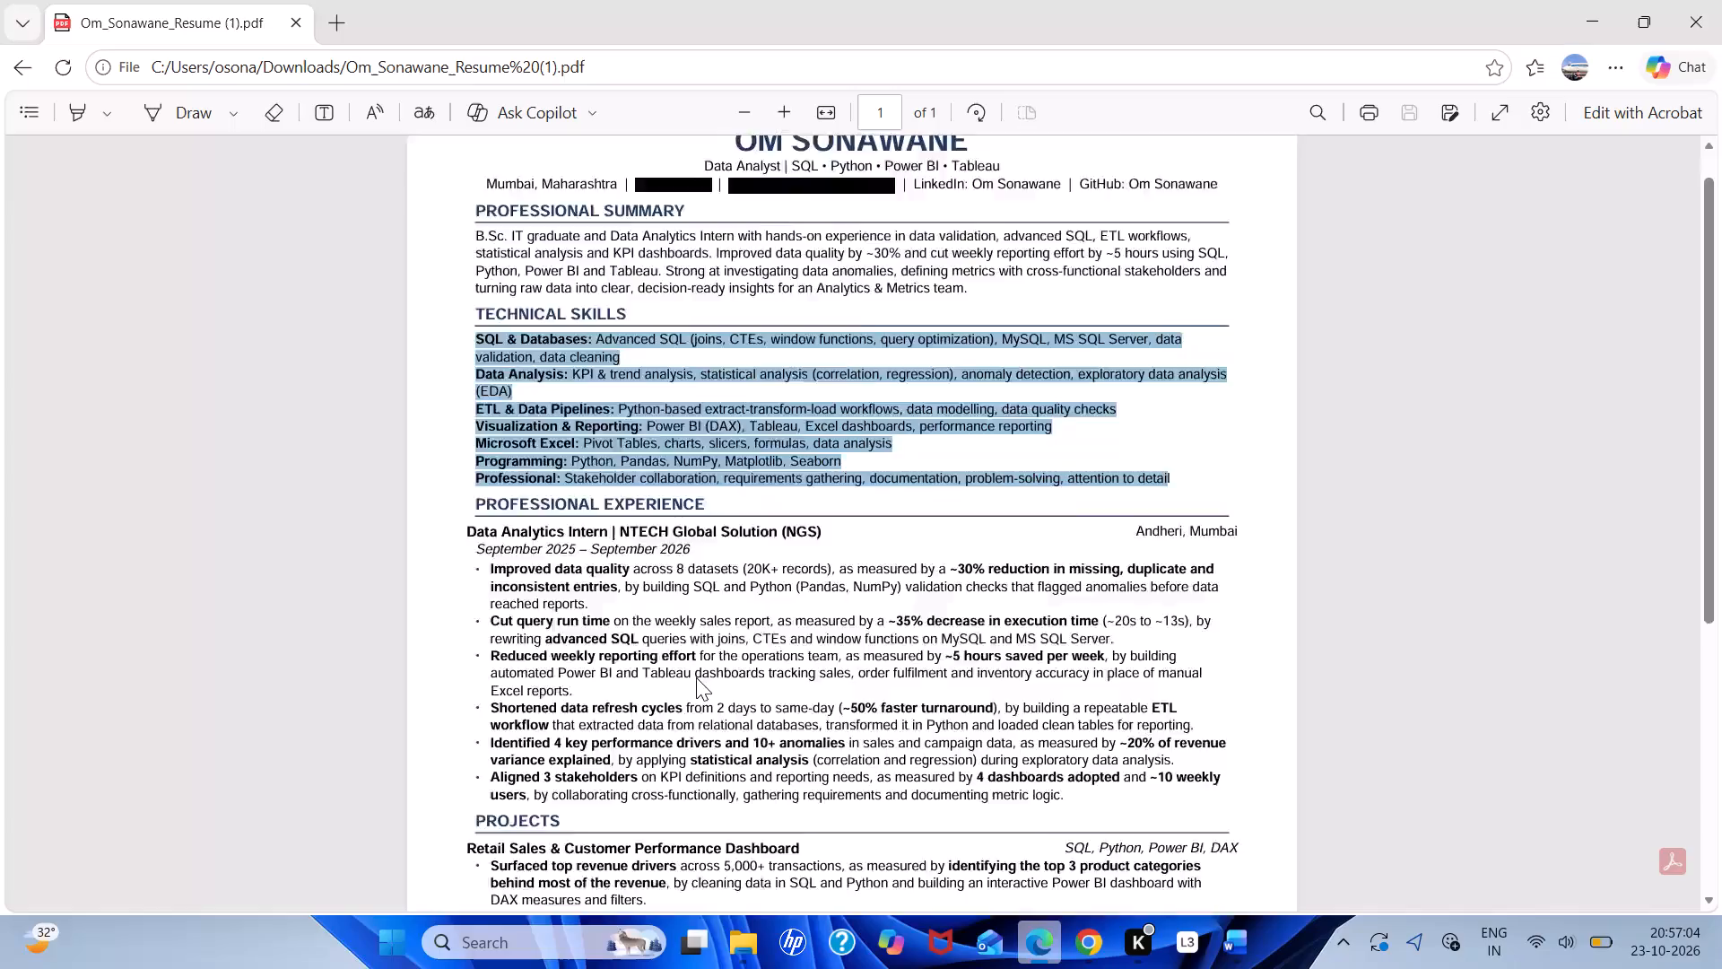
Switch to the Word resume and add an empty line after the last Technical Skills entry, "Professional".
key(alt+Tab)
scroll(390, 435, up, 3)
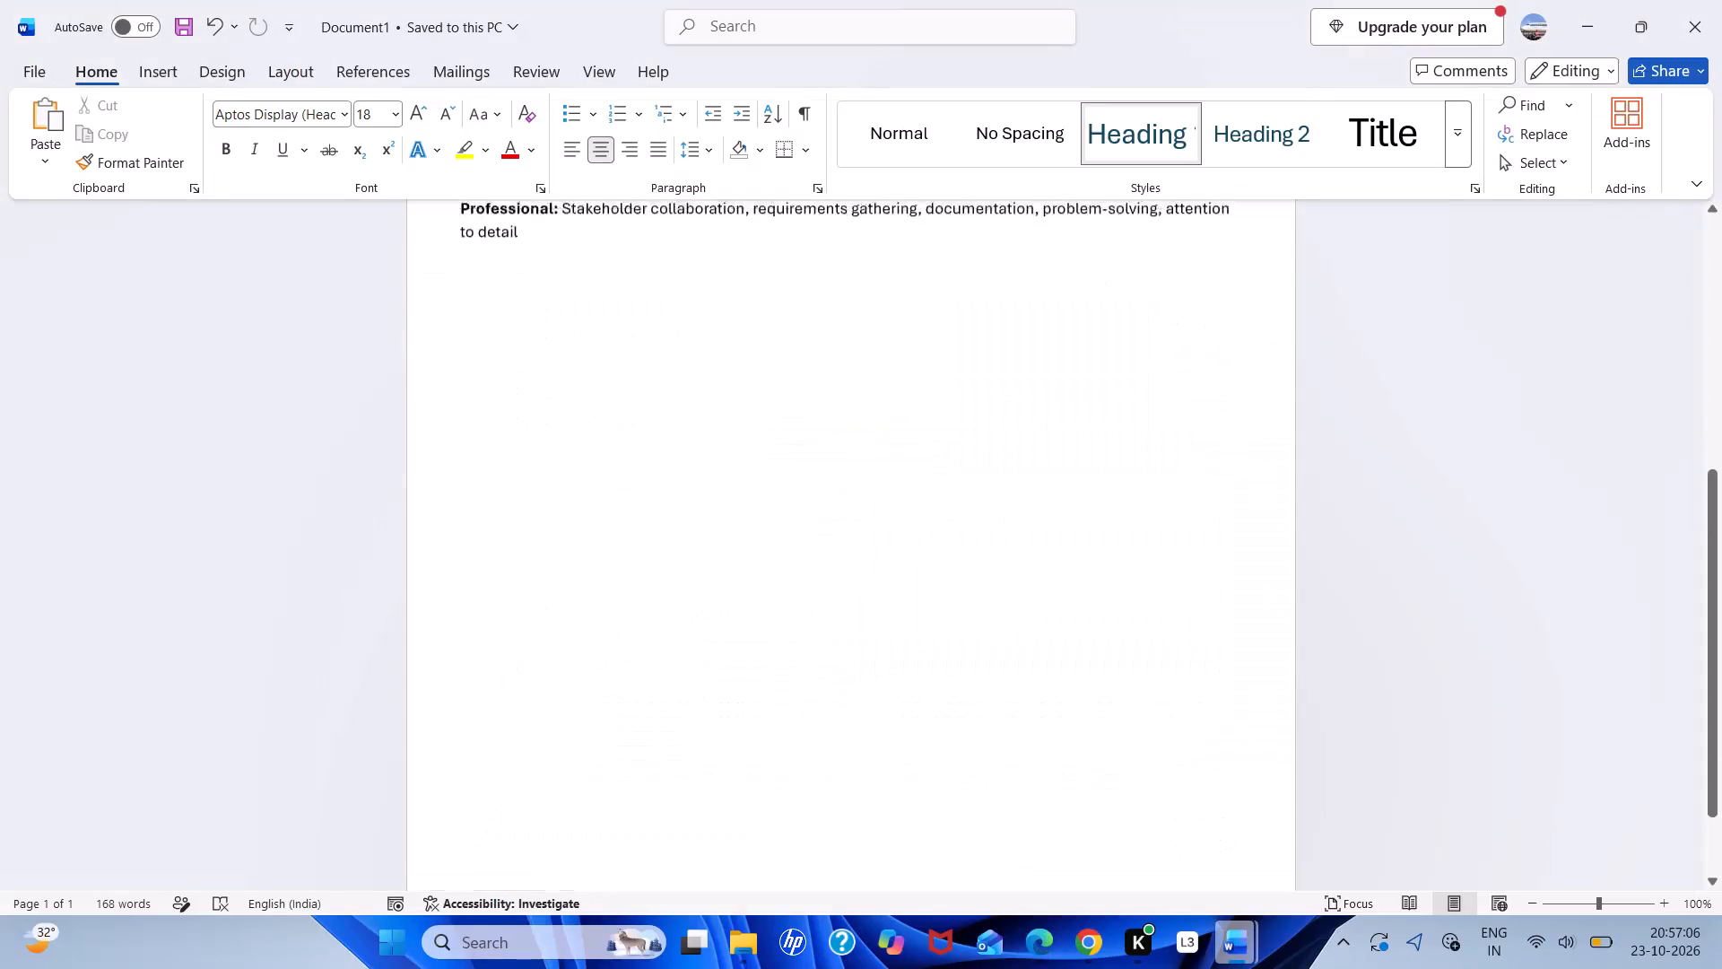
scroll(391, 435, up, 2)
scroll(564, 484, up, 5)
scroll(664, 627, up, 2)
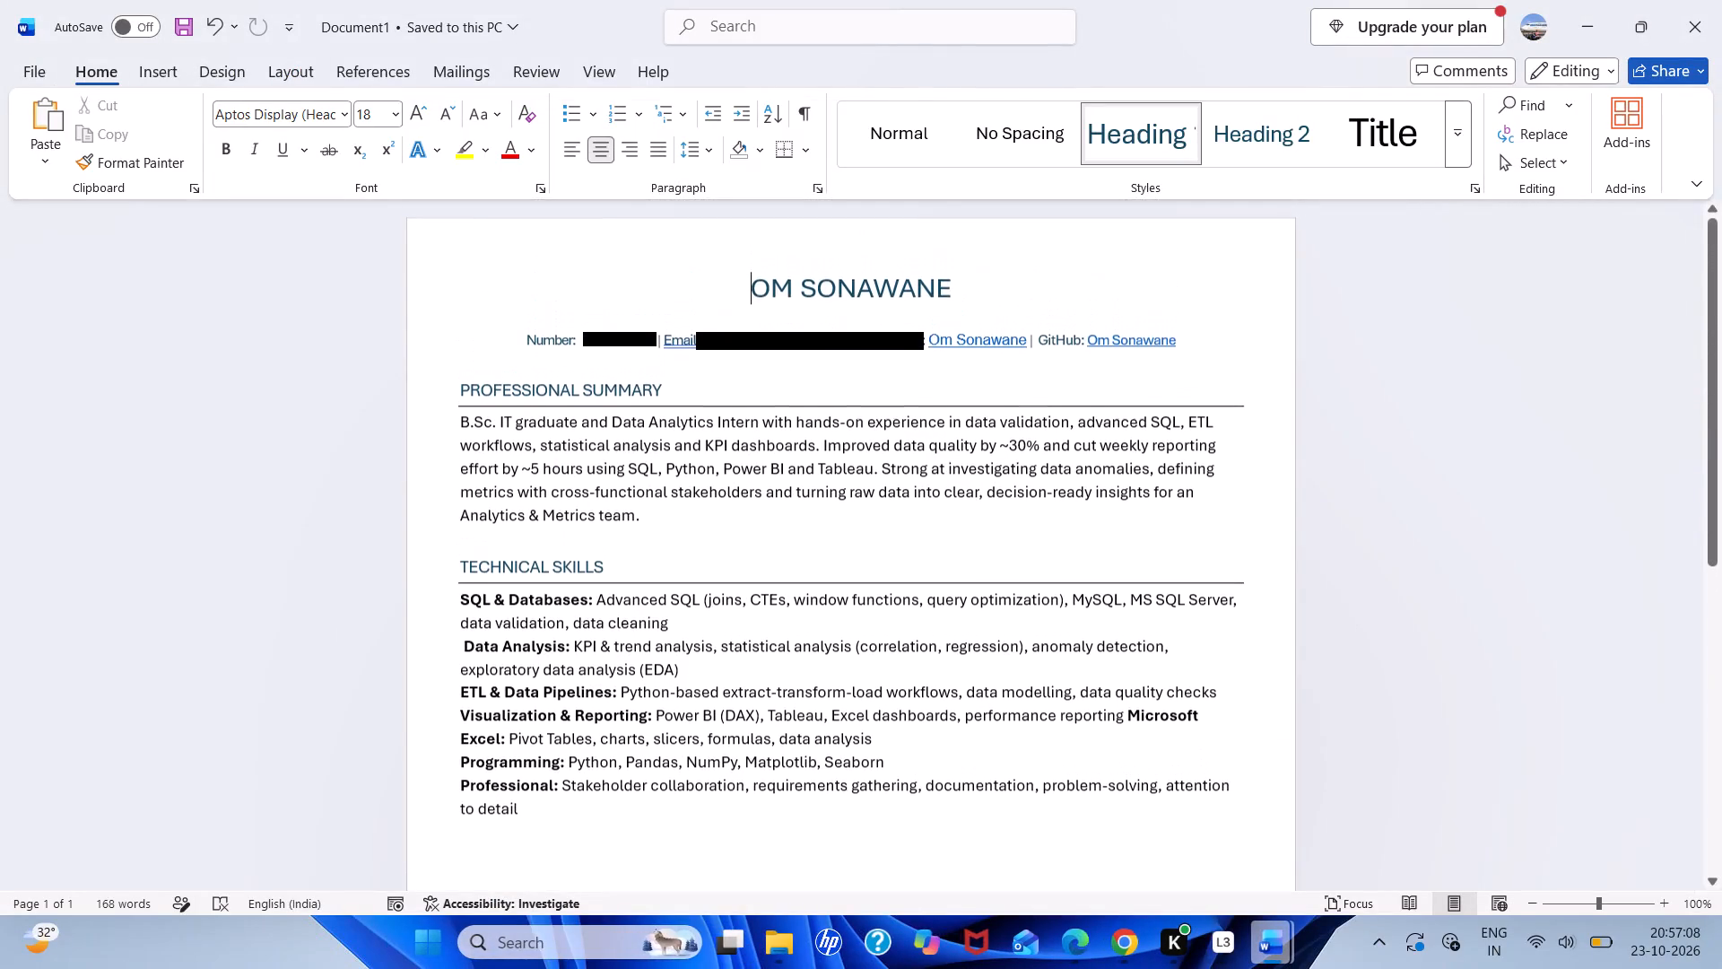
scroll(665, 632, down, 1)
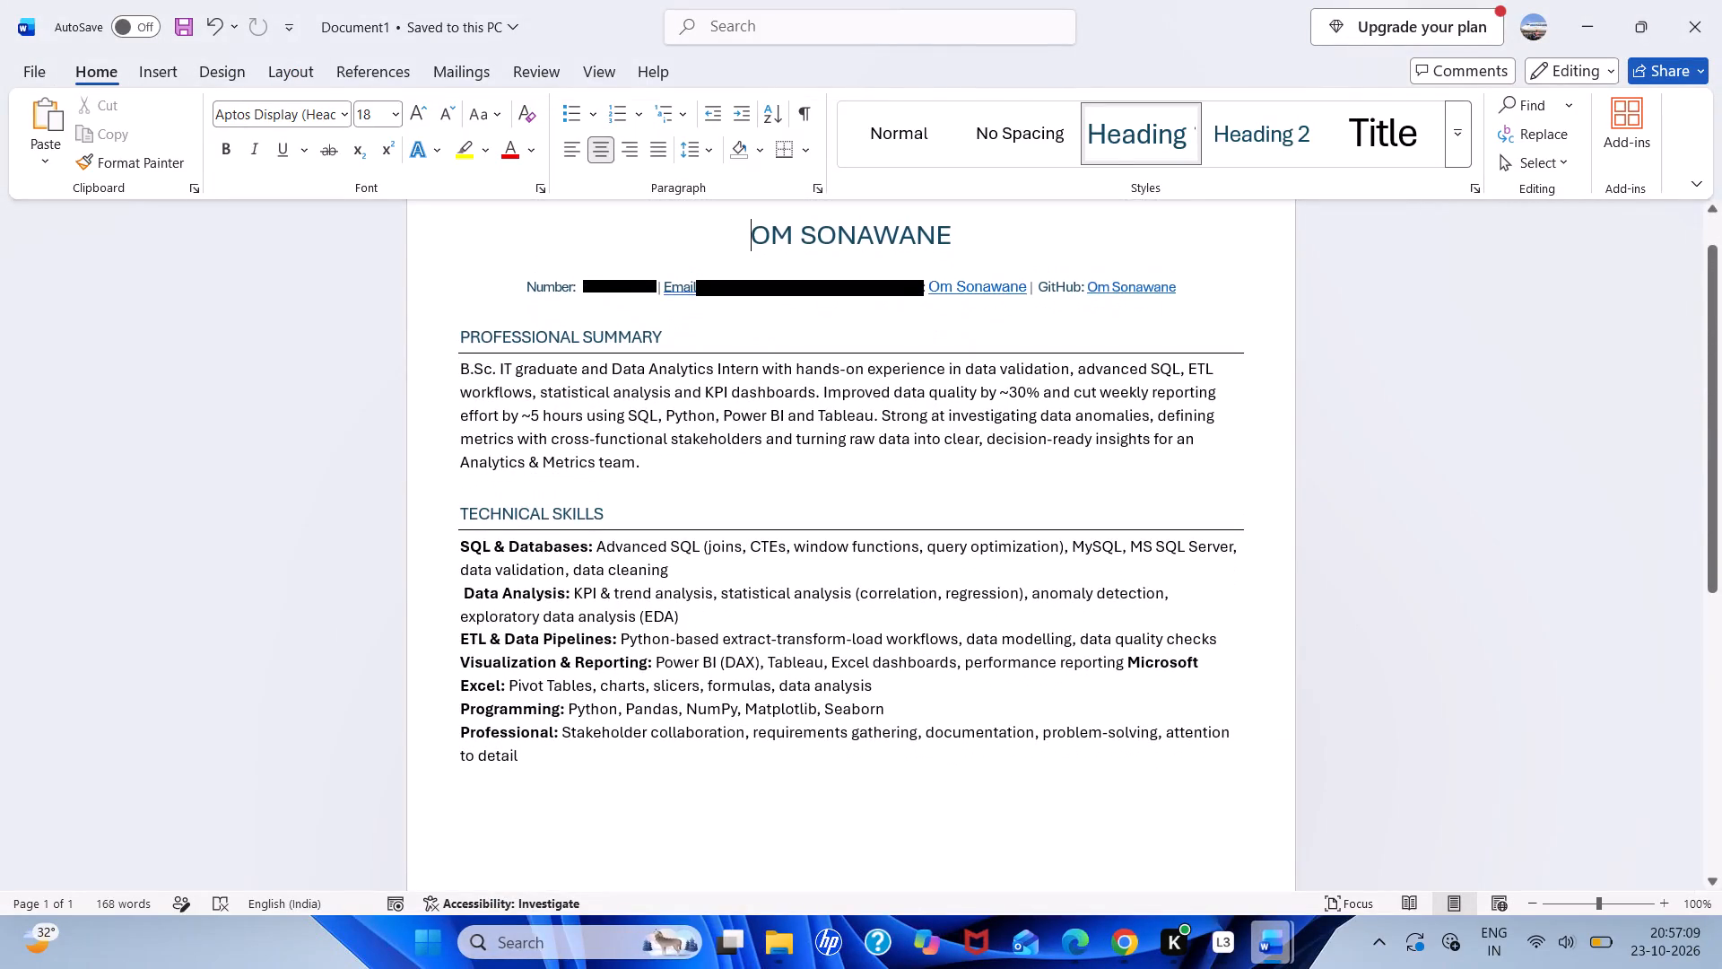
scroll(631, 788, down, 1)
click(647, 746)
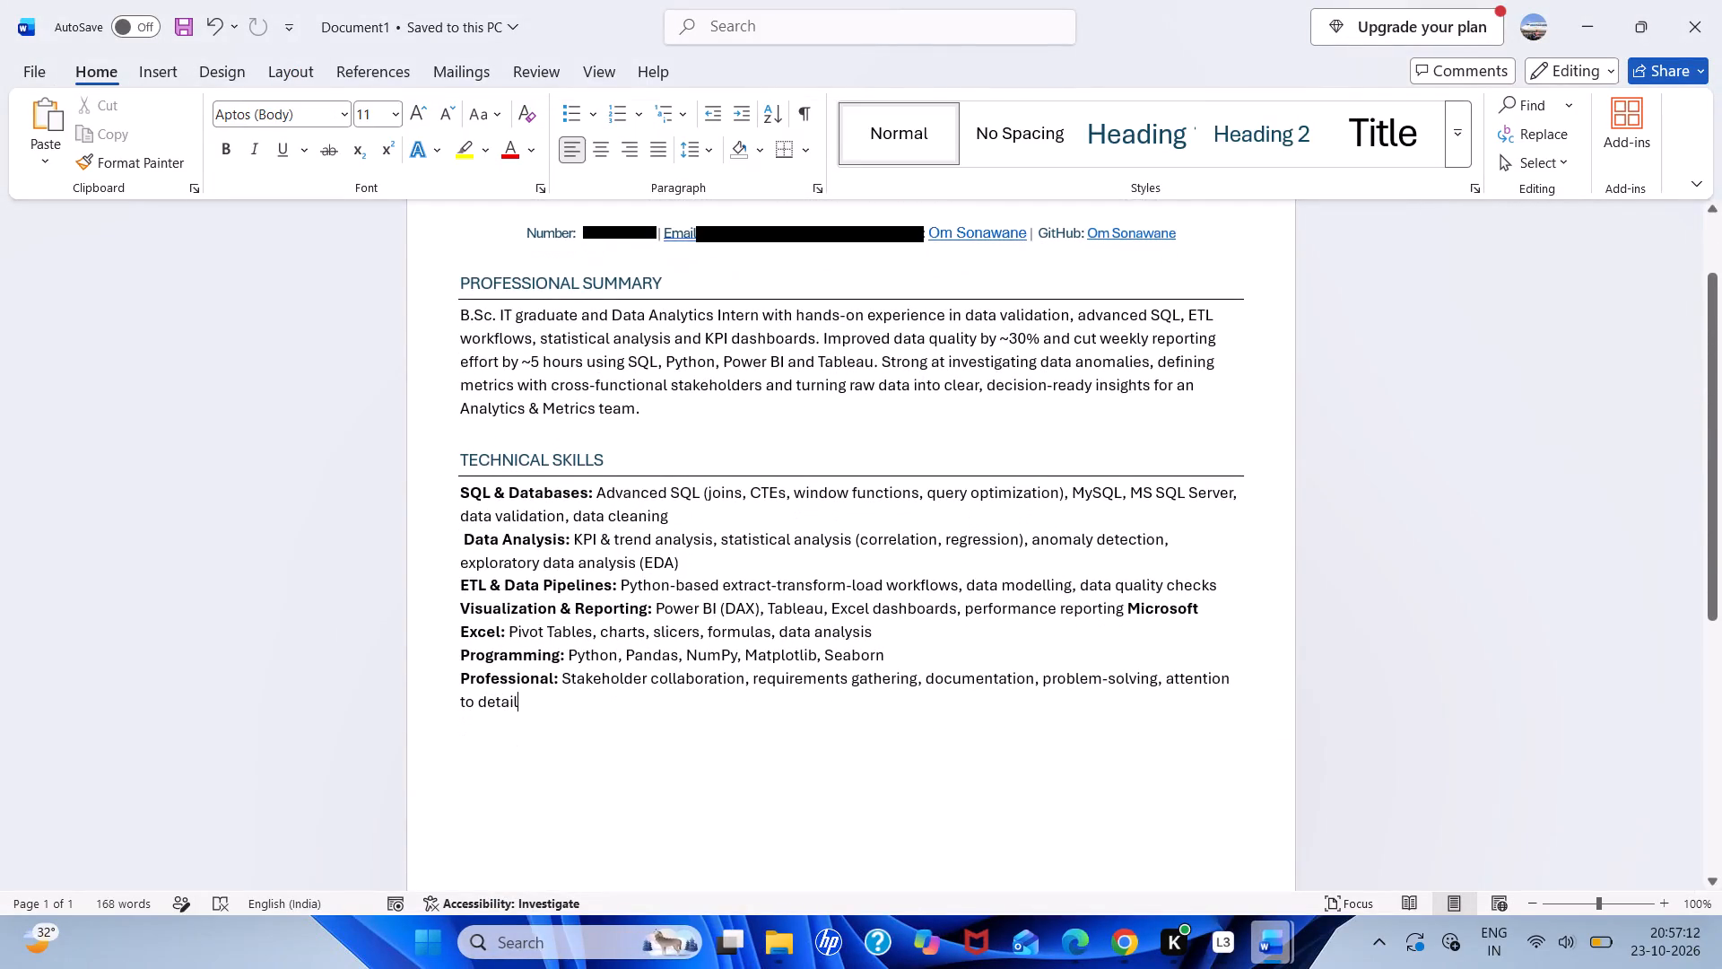
key(Return)
key(Return)
key(alt+Tab)
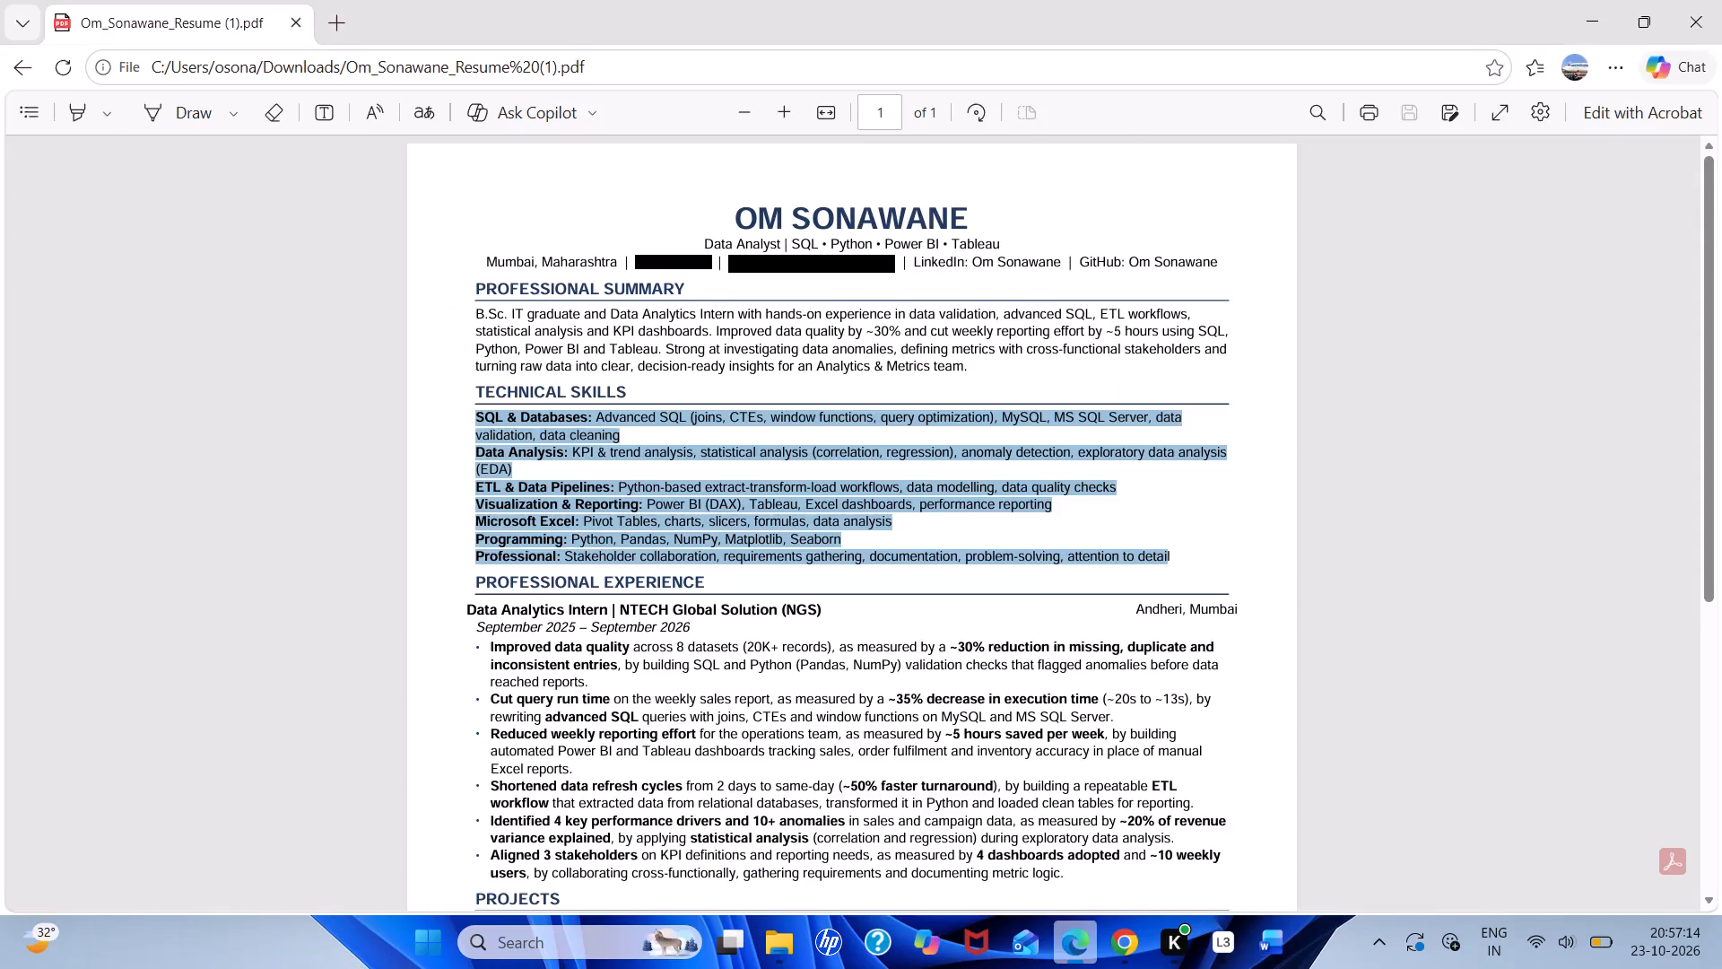
key(alt+Tab)
key(BackSpace)
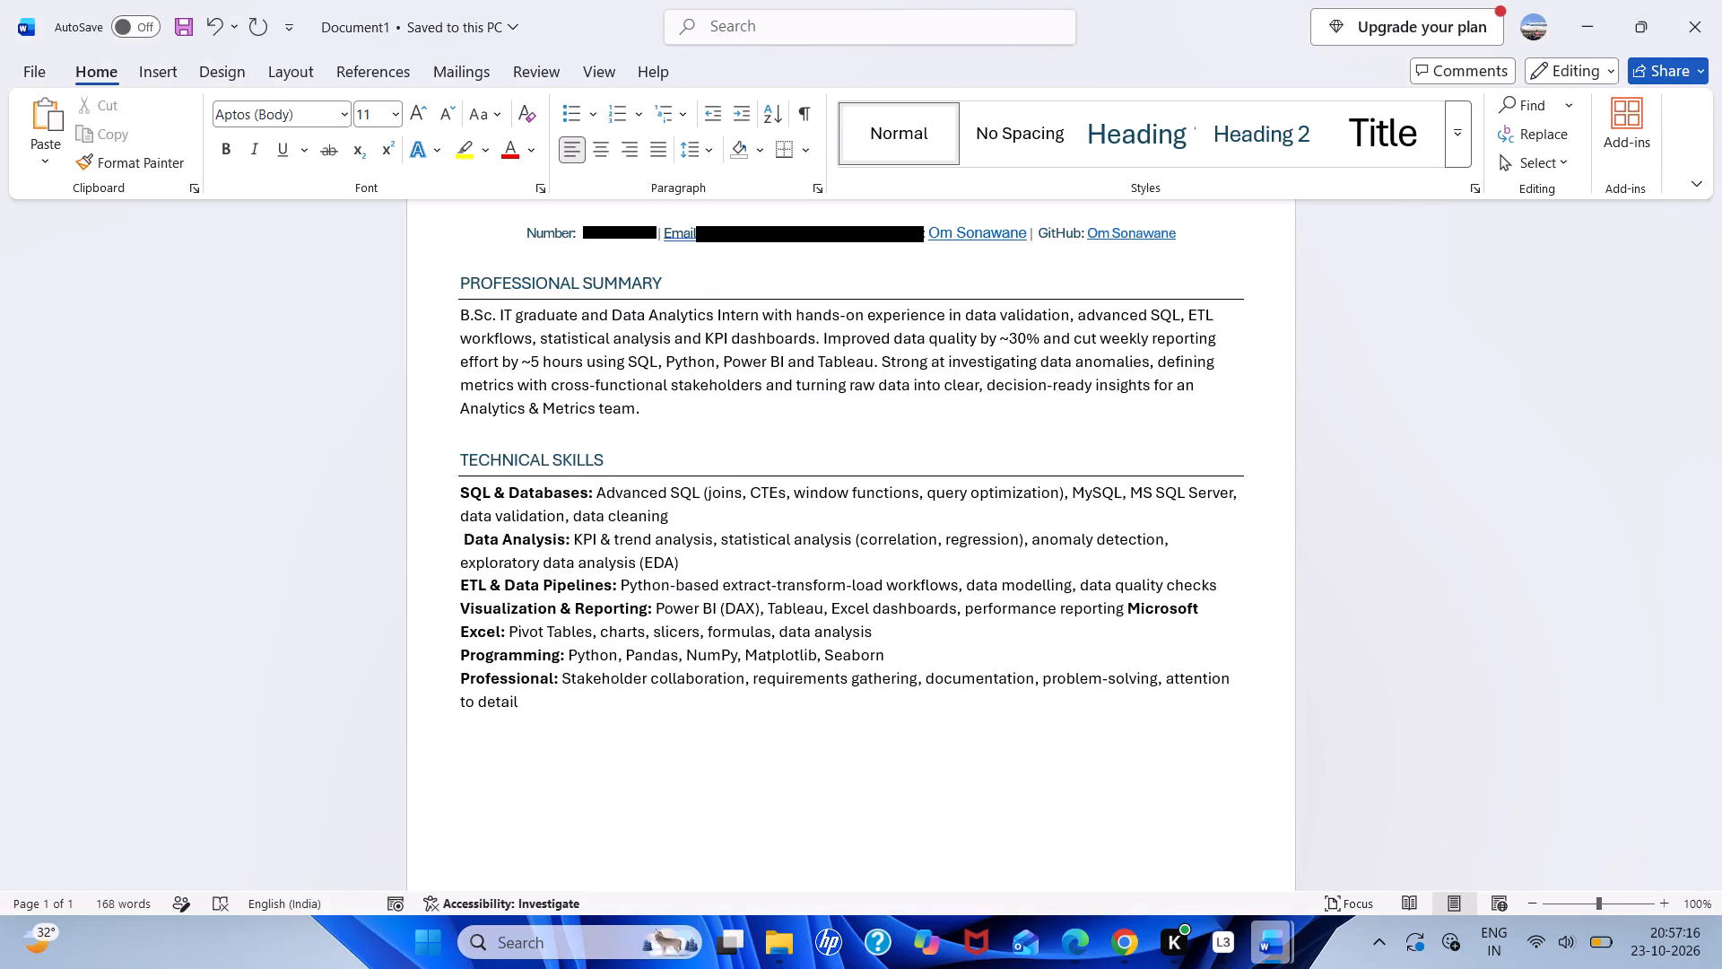
Copy the PROFESSIONAL EXPERIENCE heading from the PDF resume and paste it on the empty line below Technical Skills in Word.
key(alt+Tab)
scroll(570, 587, down, 1)
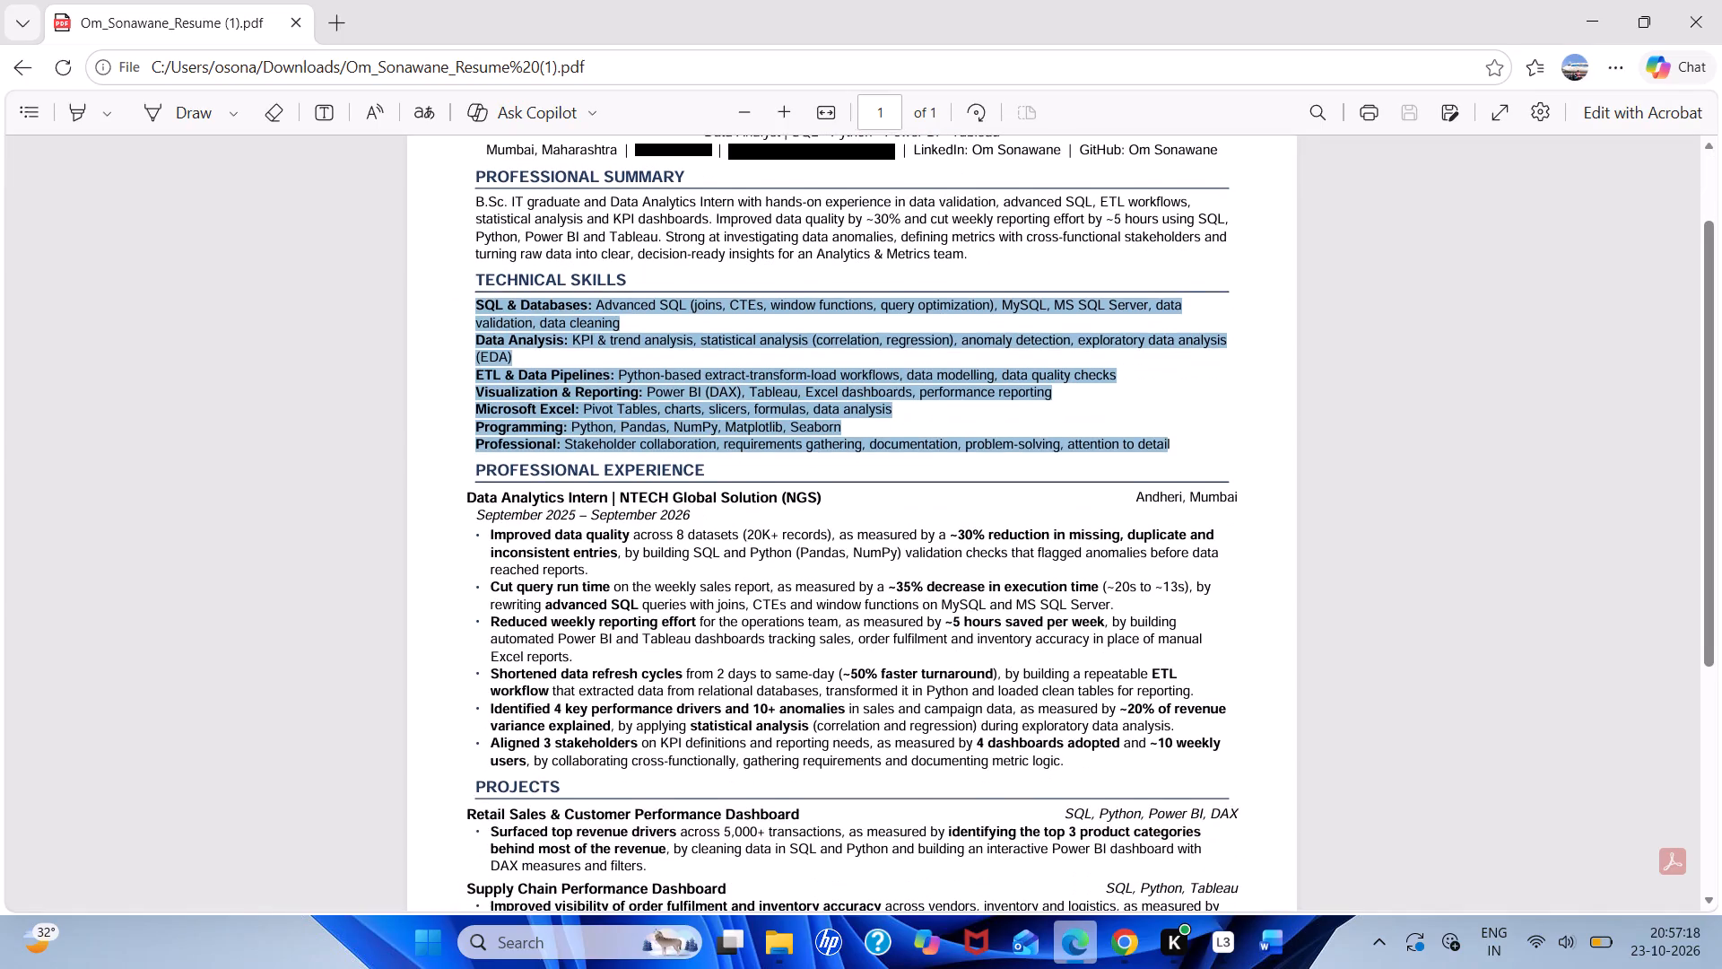
drag(714, 467, 510, 463)
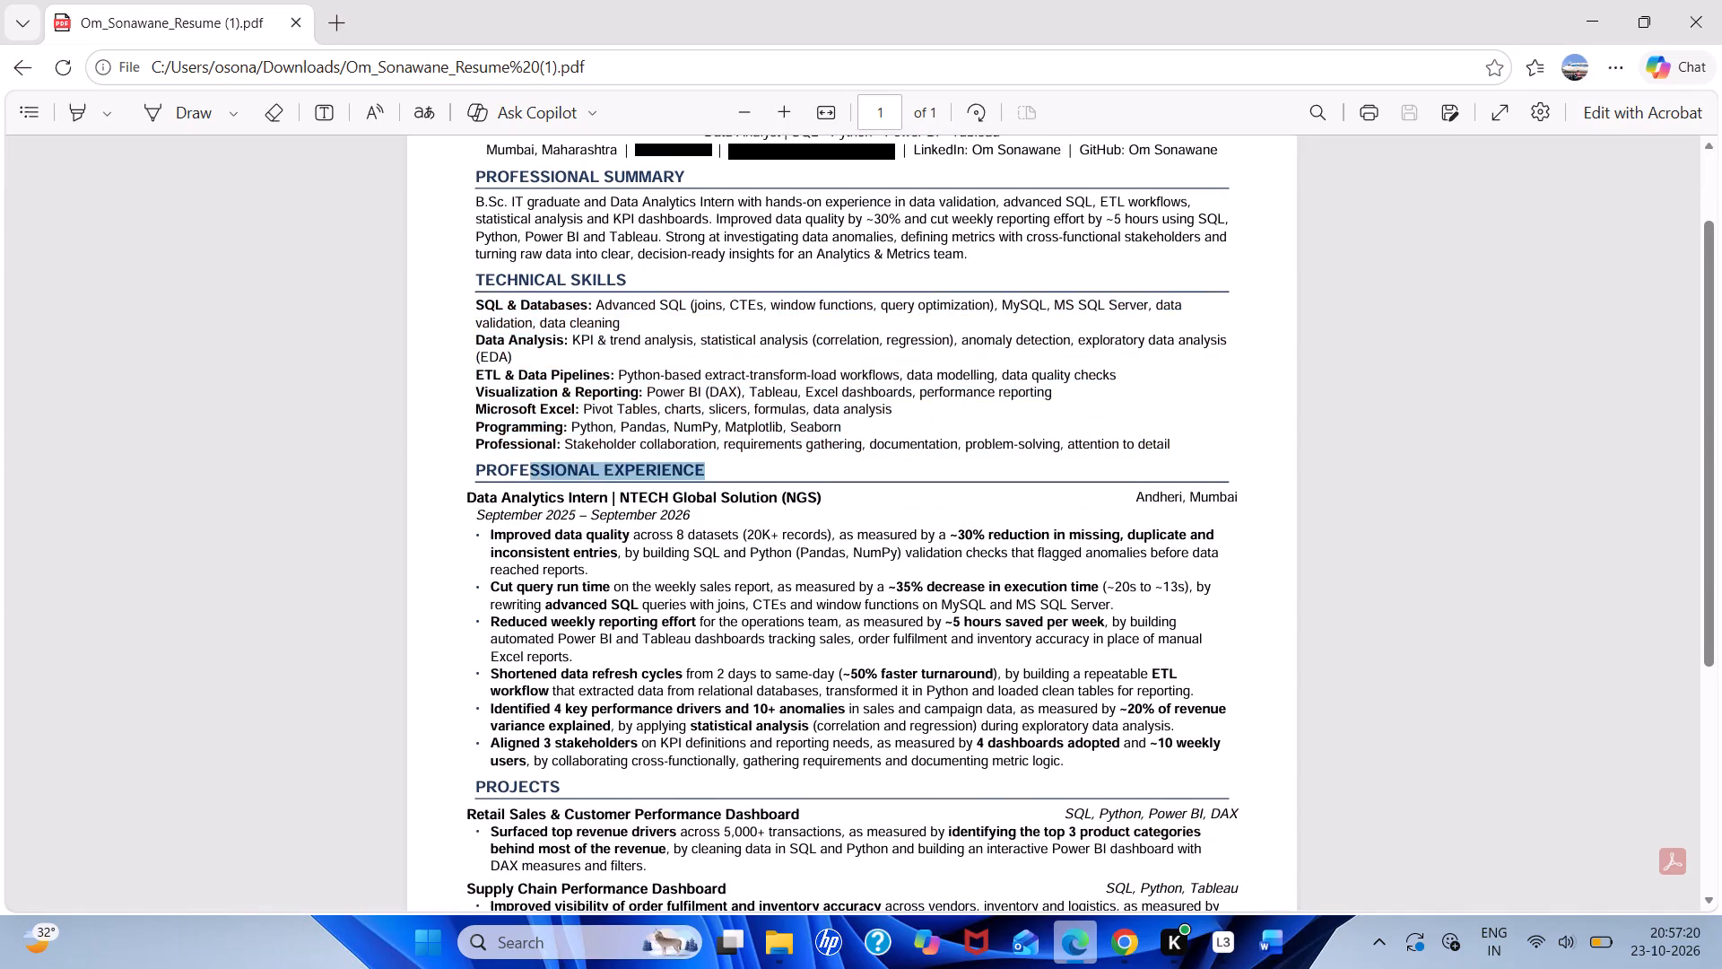
drag(510, 463, 452, 468)
key(ctrl+c)
key(alt+Tab)
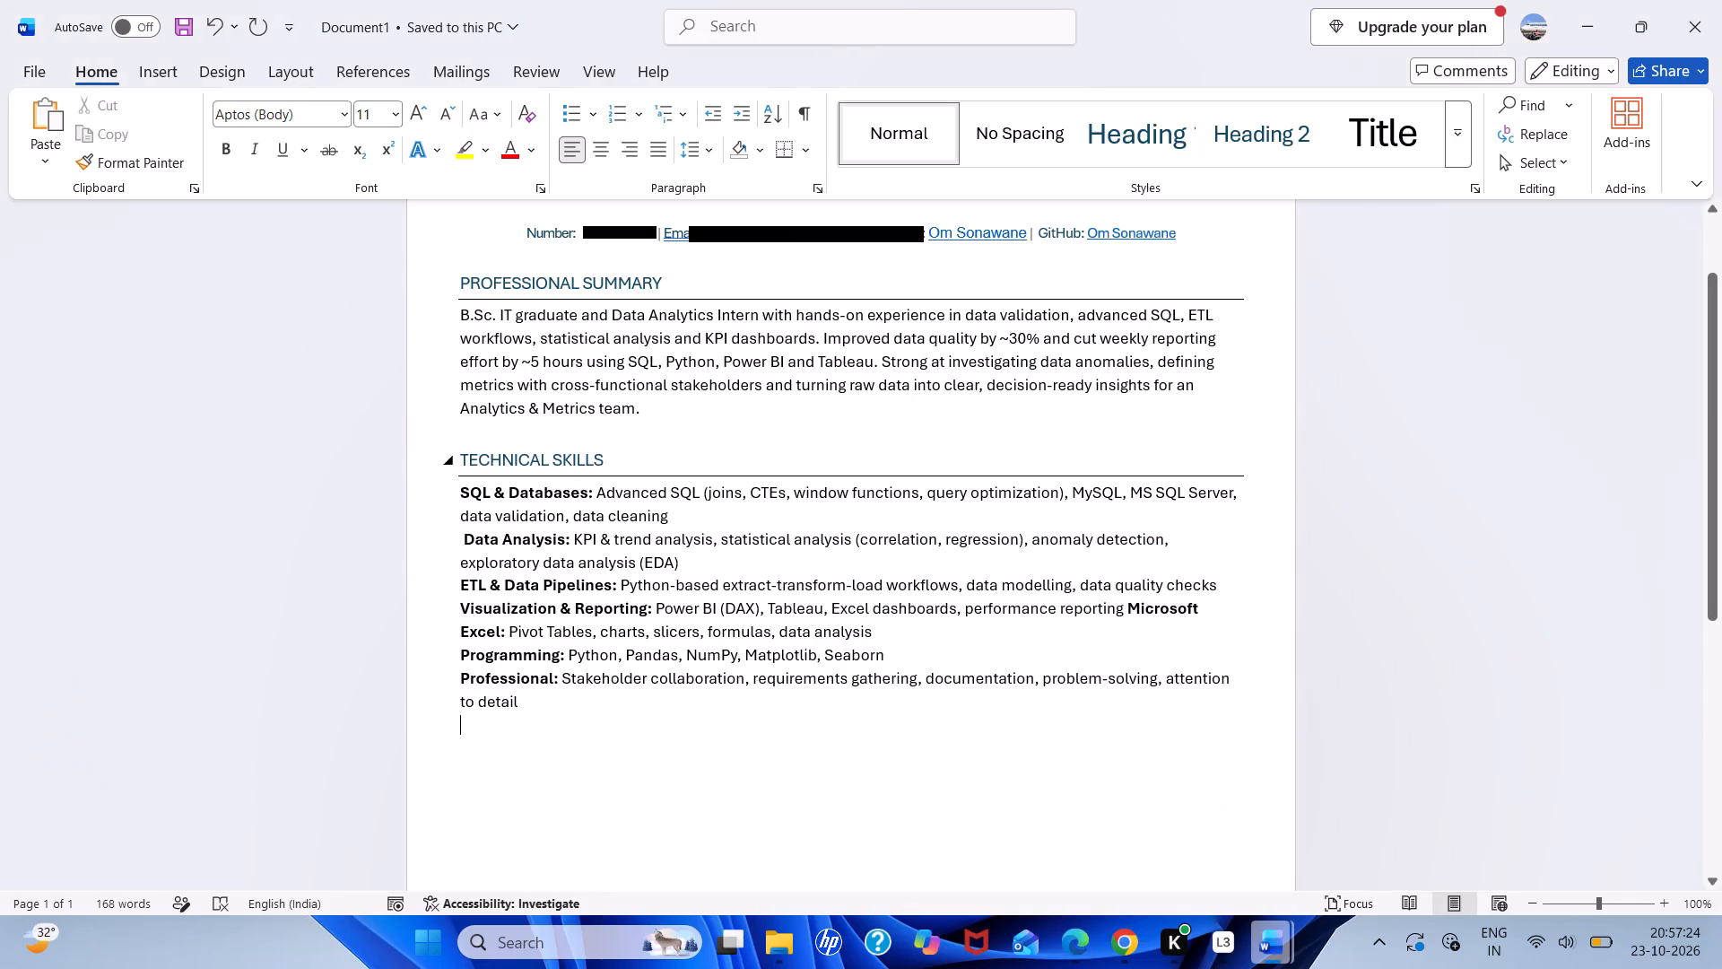
key(ctrl+v)
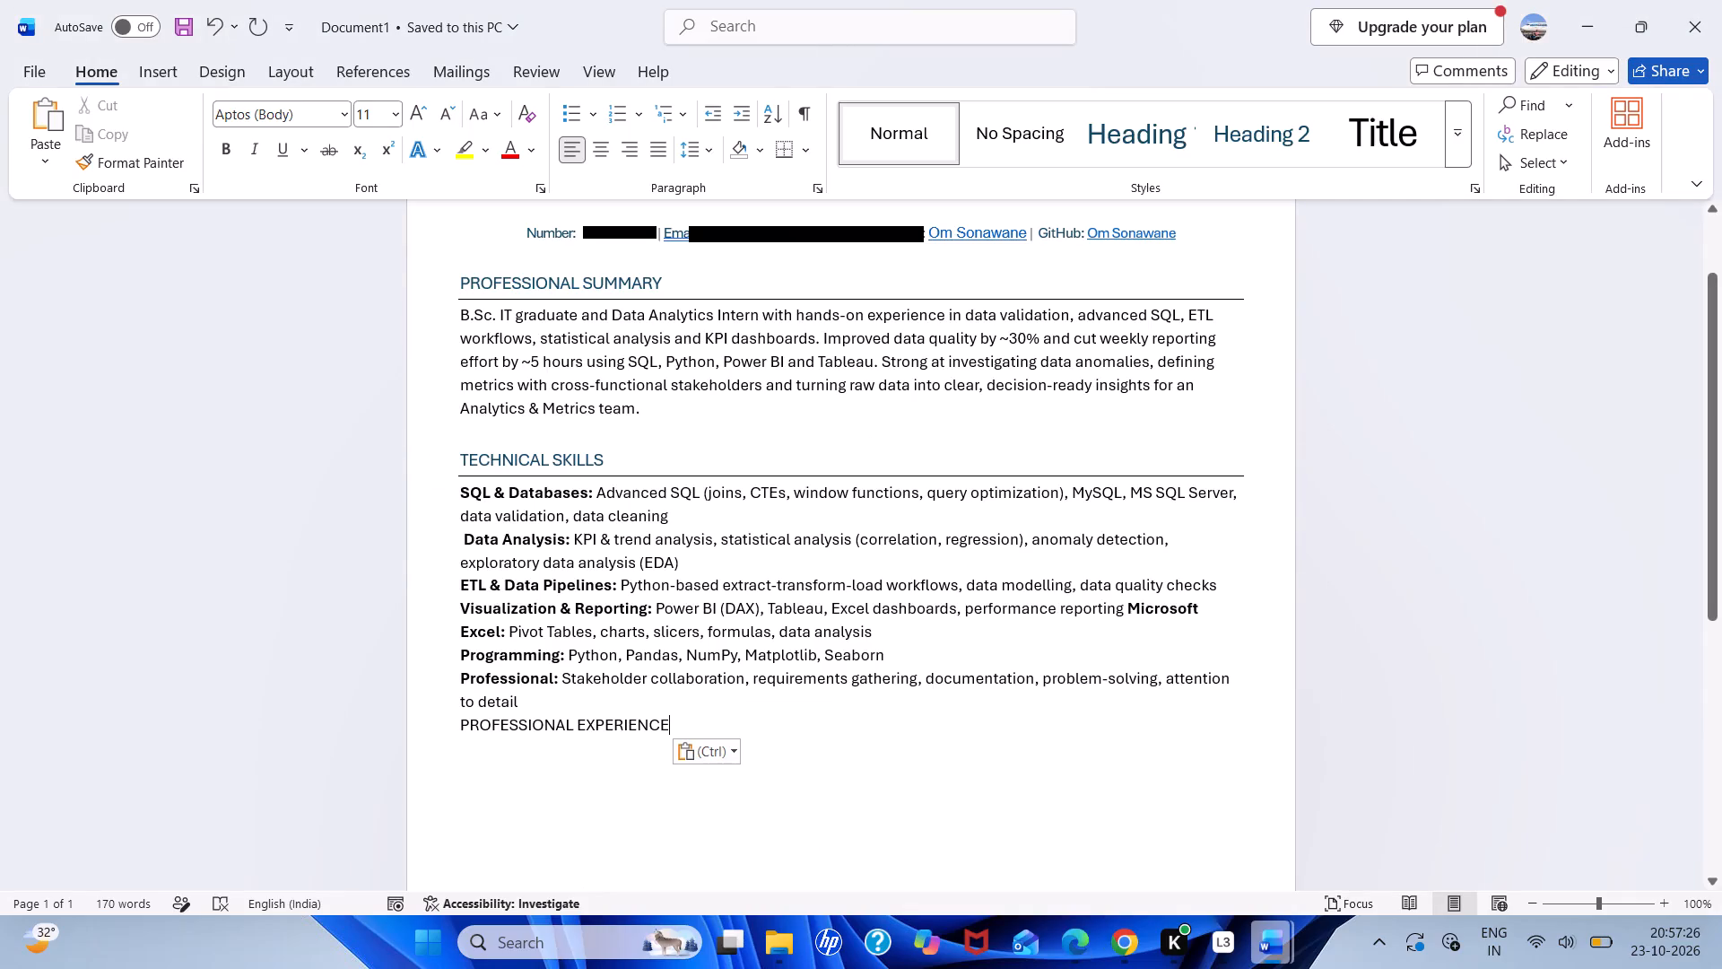
Format the PROFESSIONAL EXPERIENCE line with the Heading 1 style at font size 12.
drag(672, 727, 483, 731)
click(1154, 124)
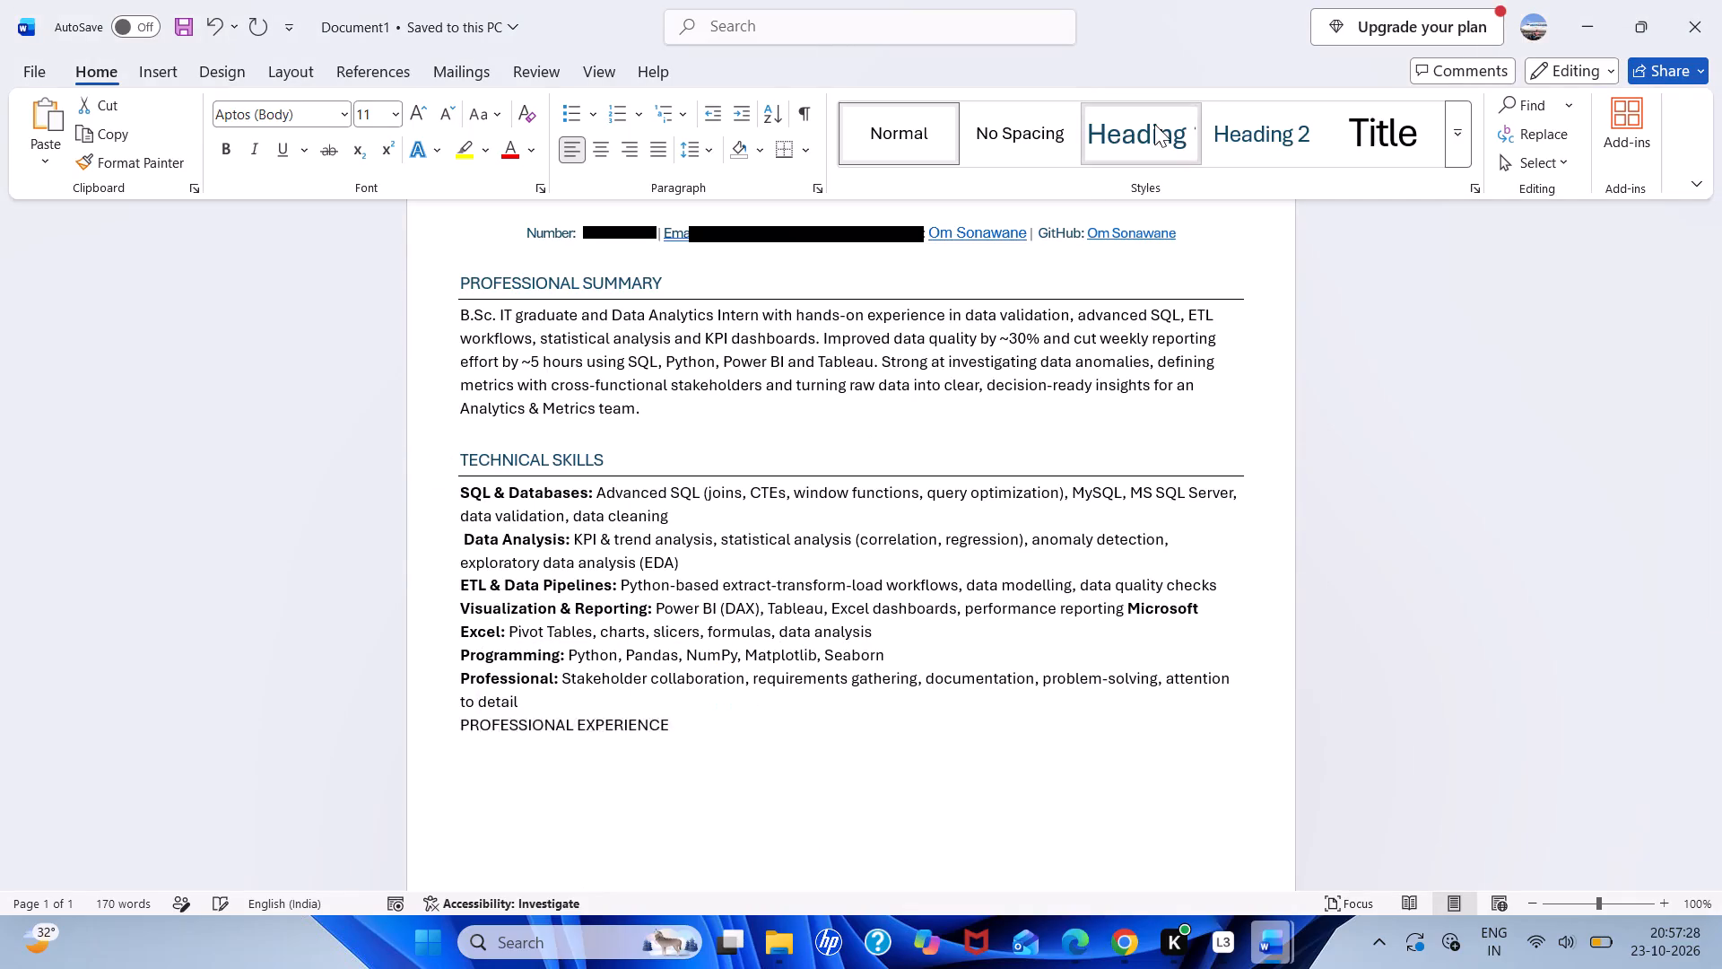
click(389, 115)
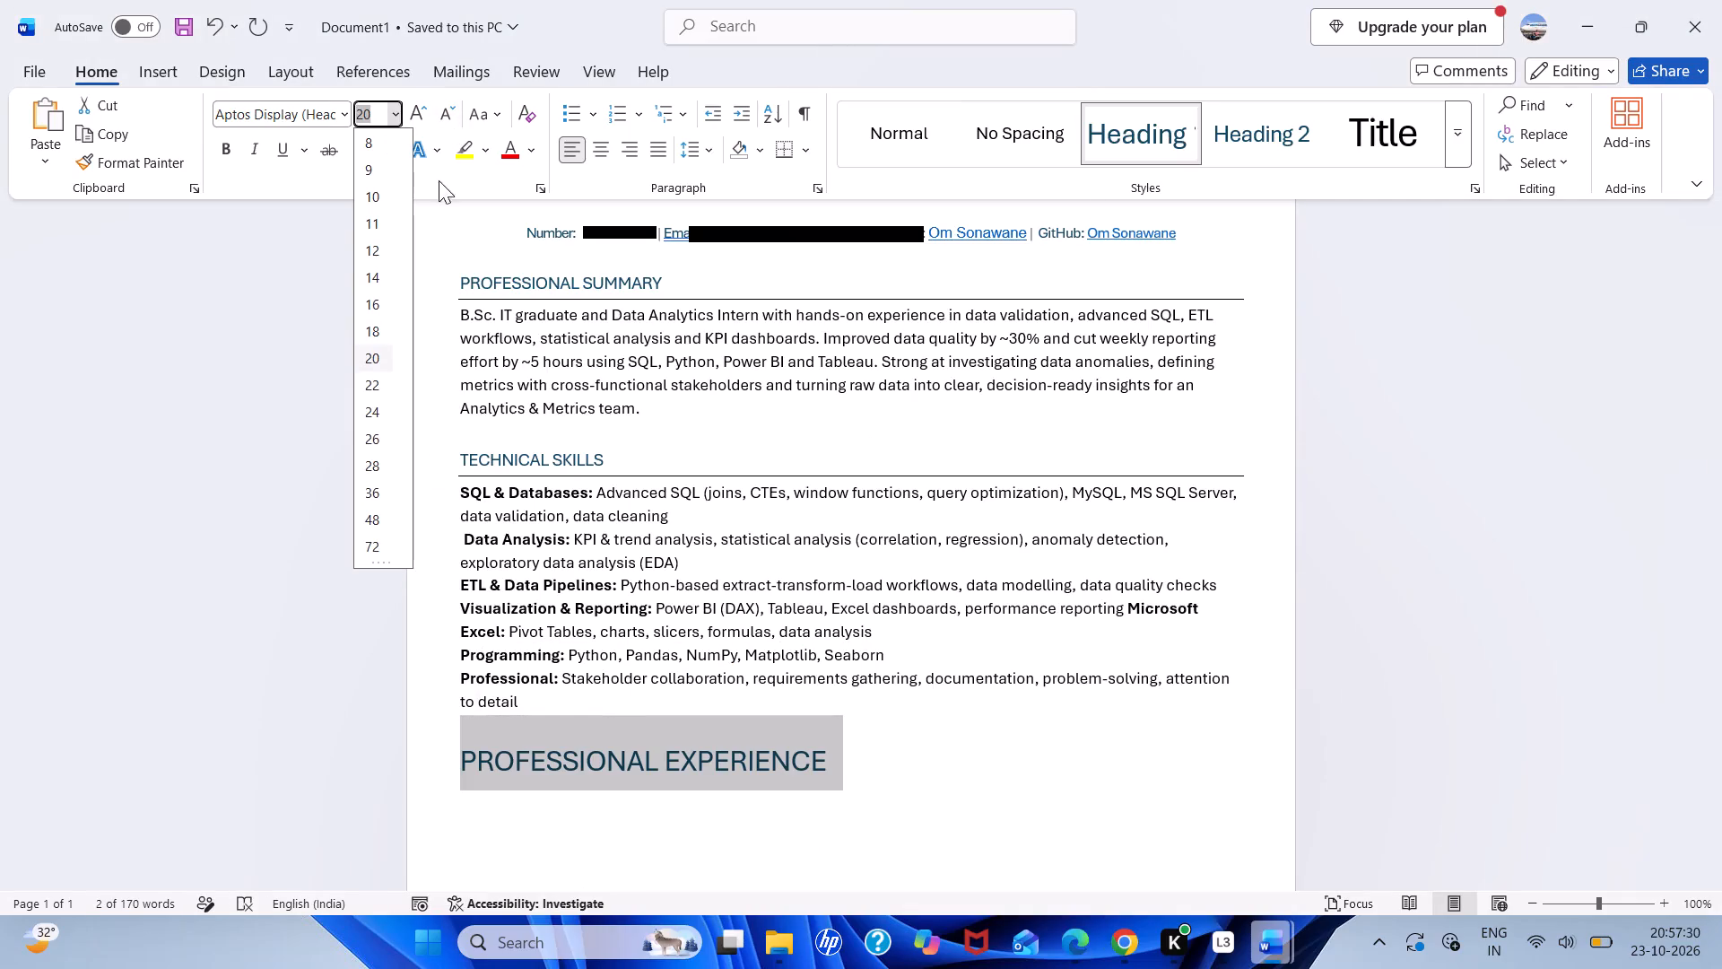
click(381, 244)
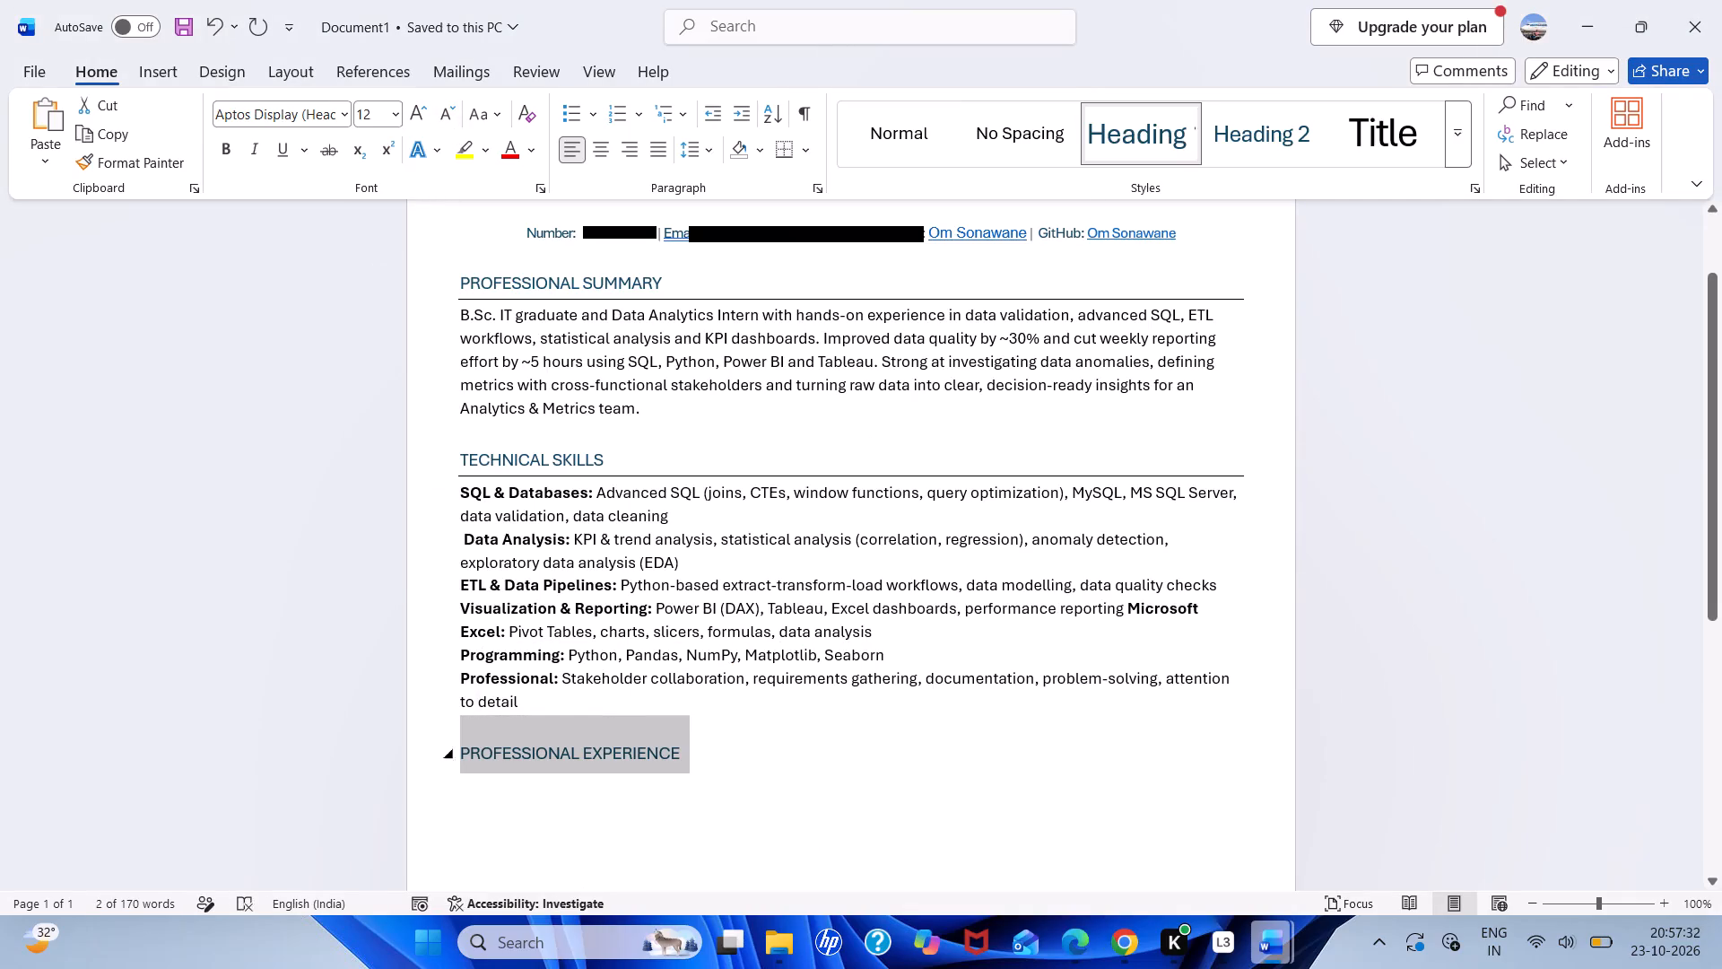
click(733, 782)
Add a full-width horizontal line directly beneath the PROFESSIONAL EXPERIENCE heading using "---".
scroll(733, 782, down, 1)
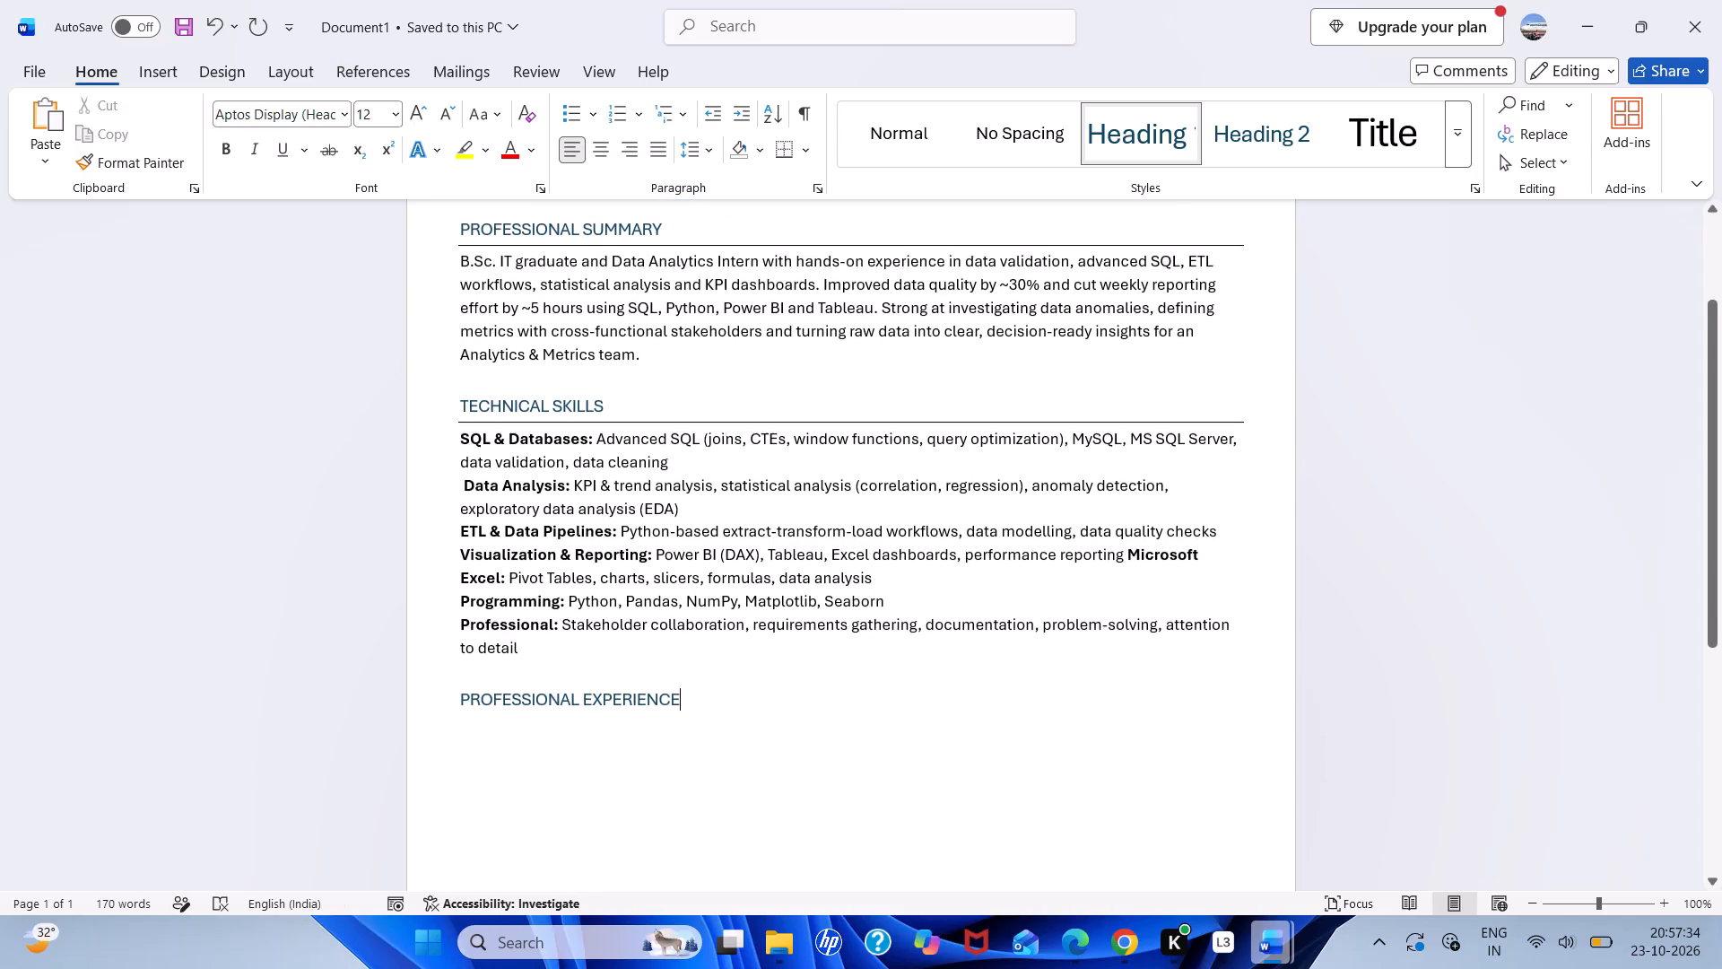
key(Return)
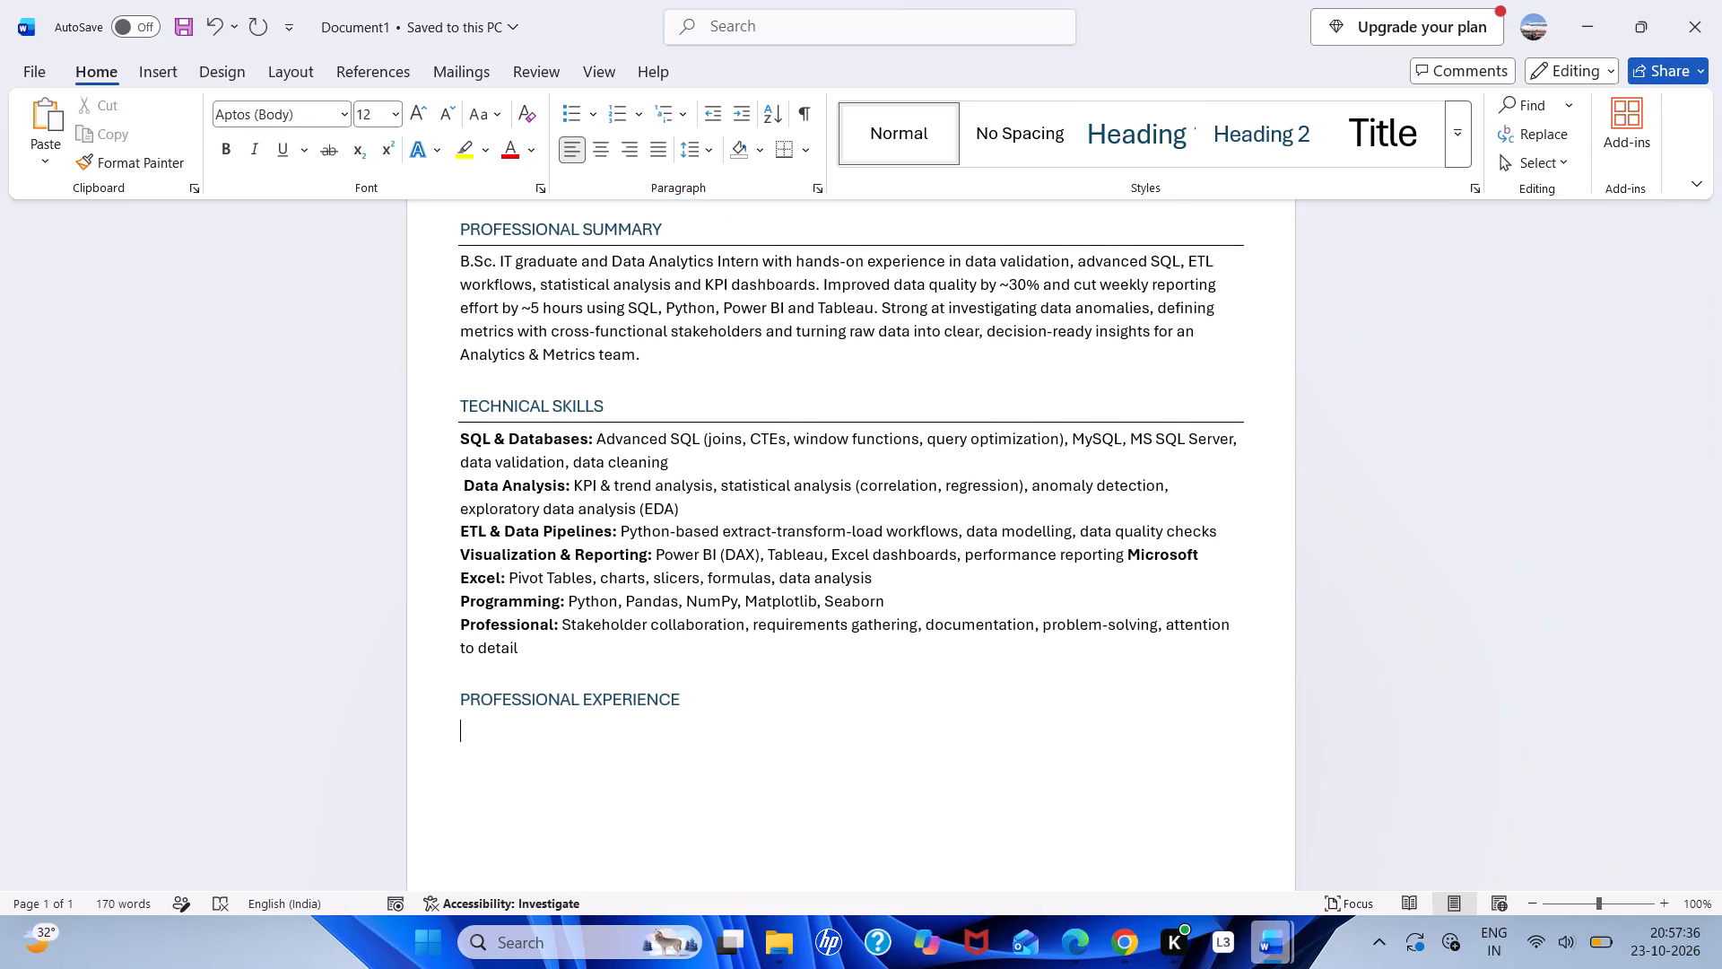
key(super+p)
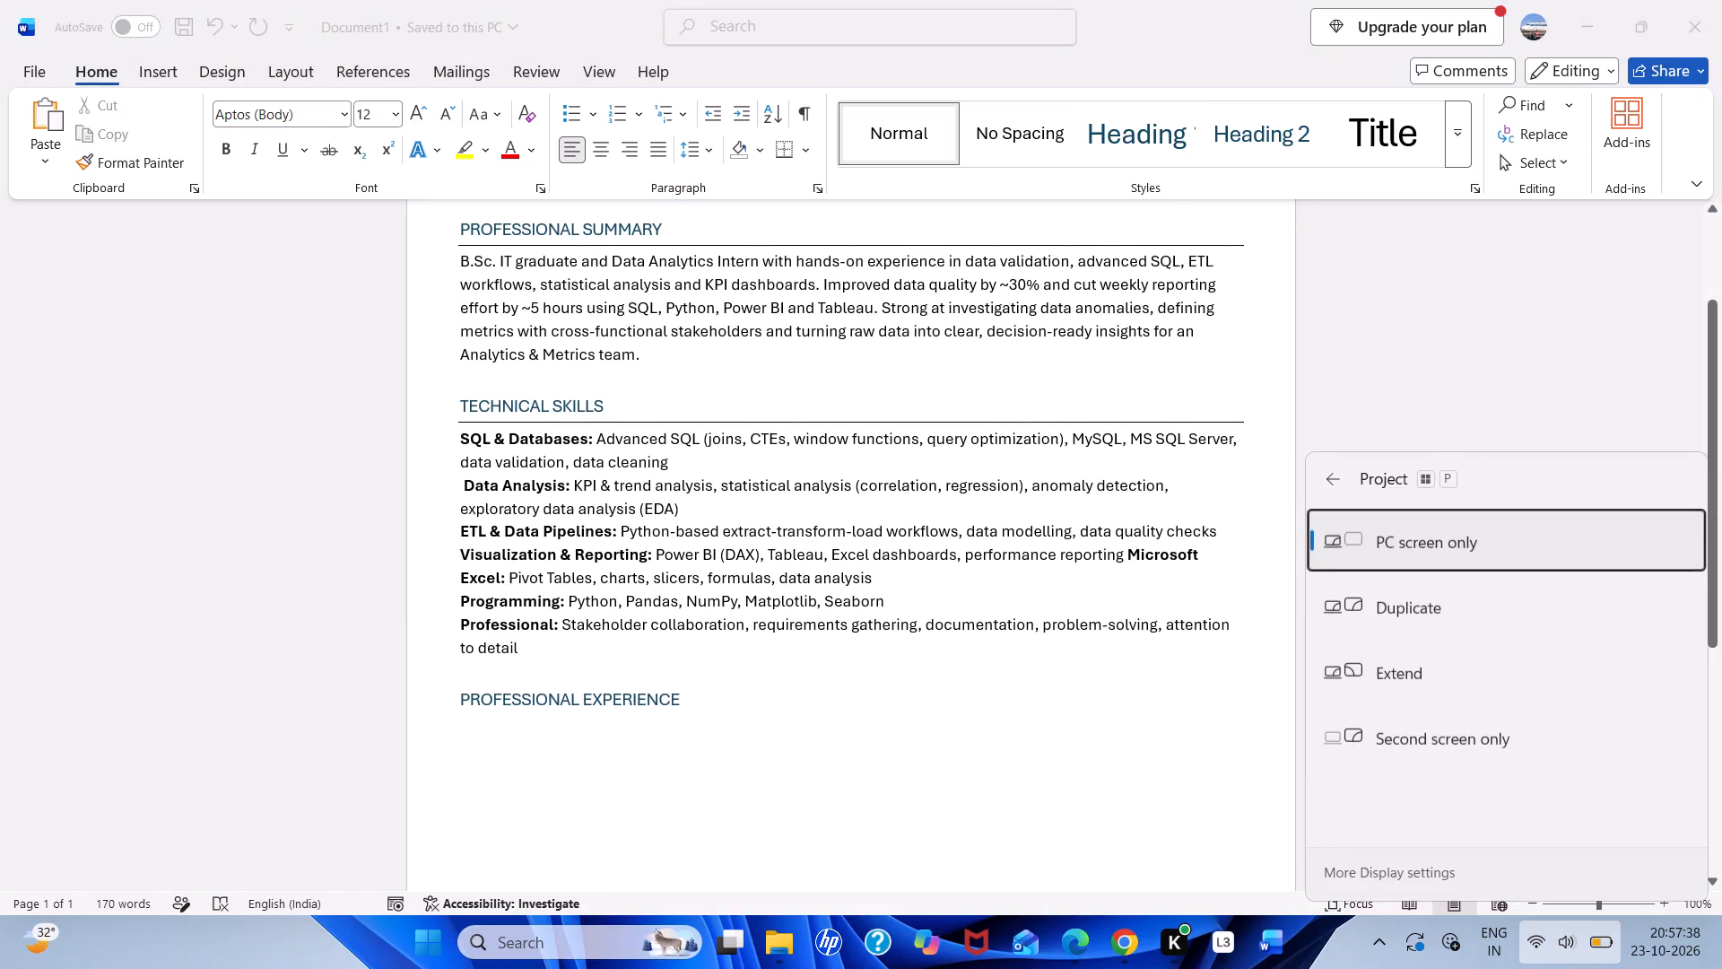
click(853, 764)
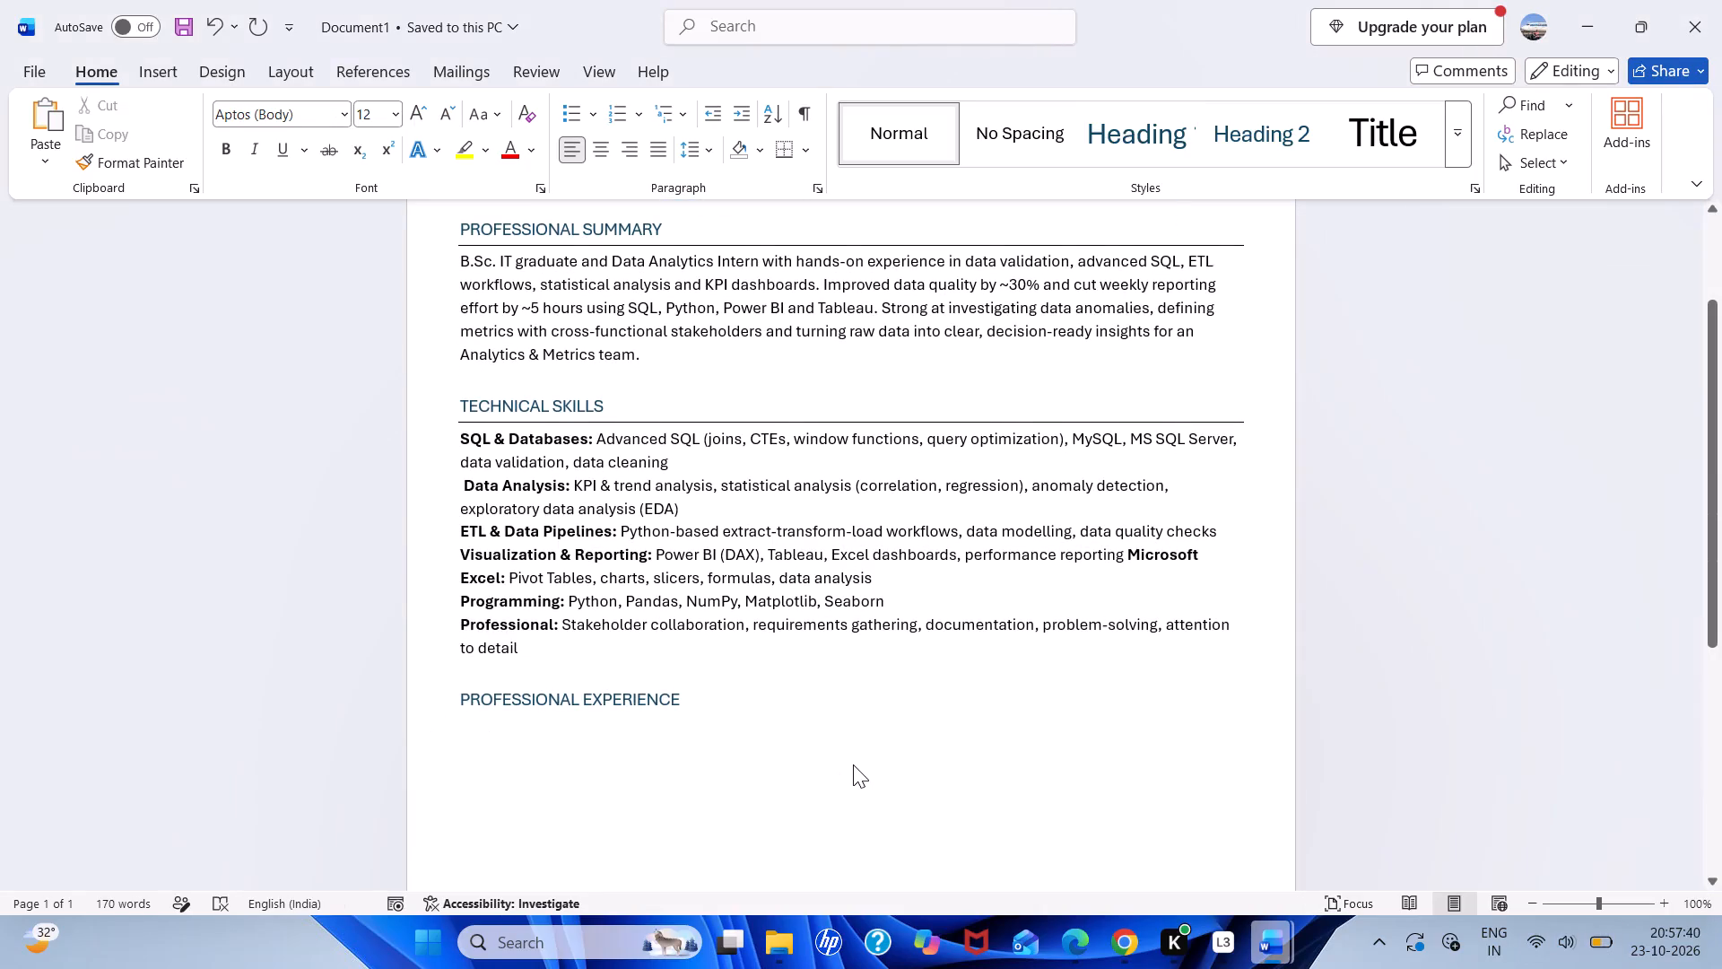
key(BackSpace)
key(Return)
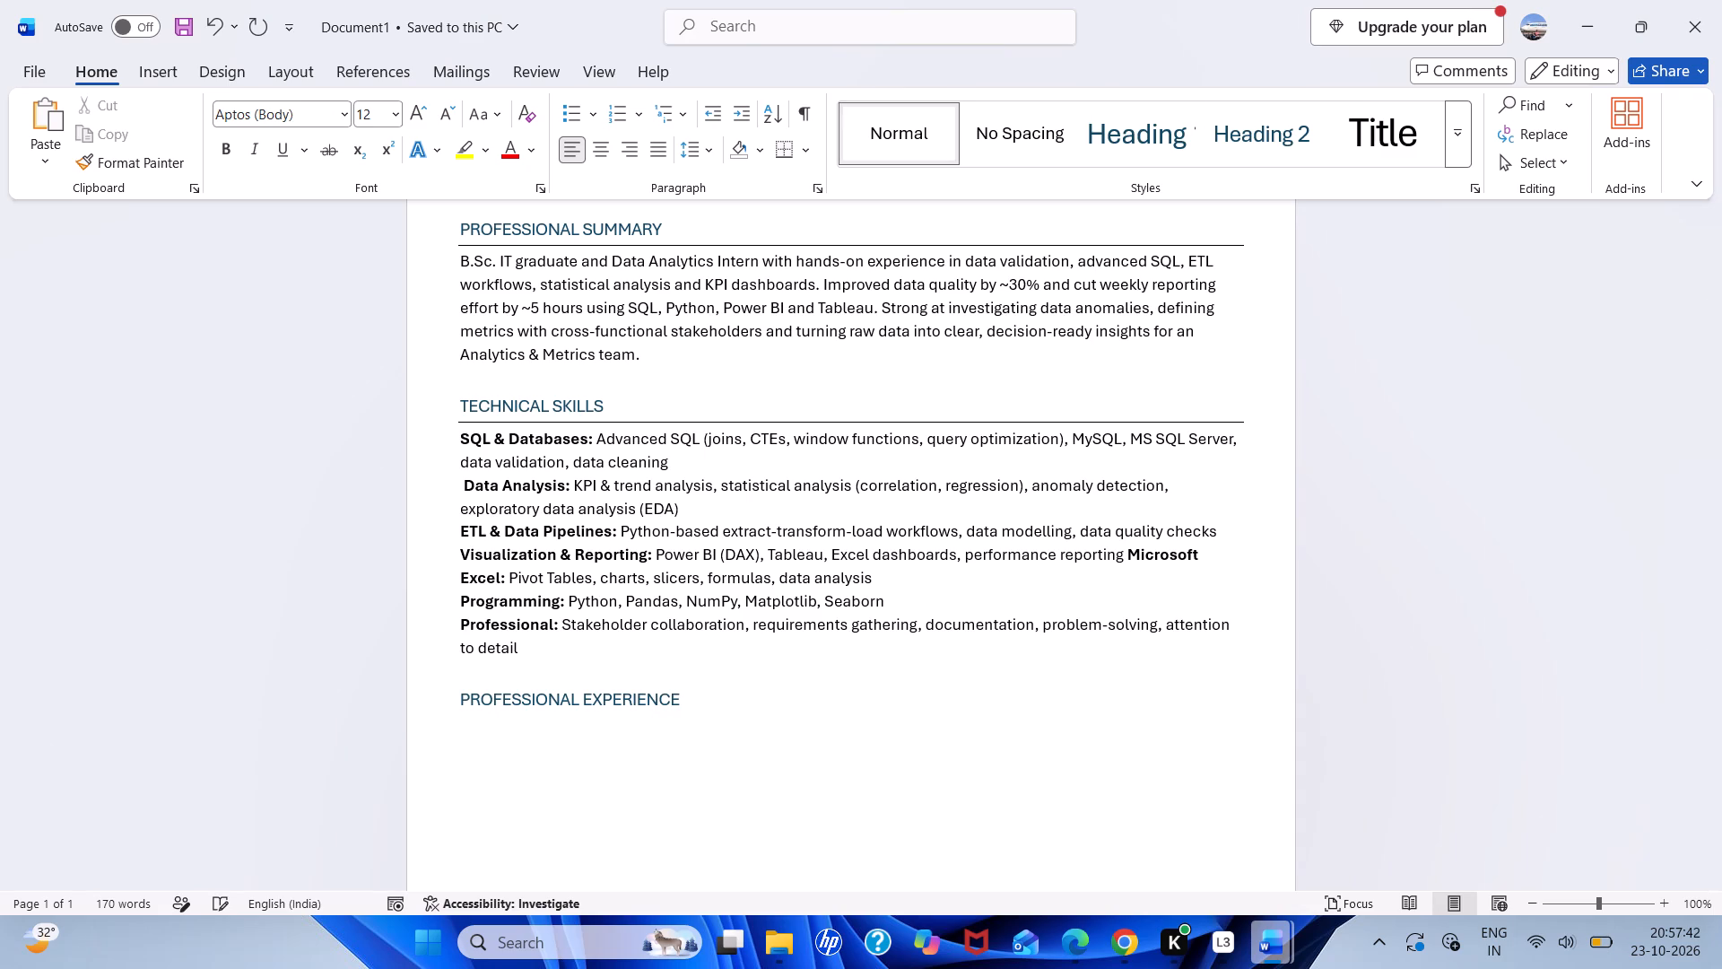
text(---)
key(Return)
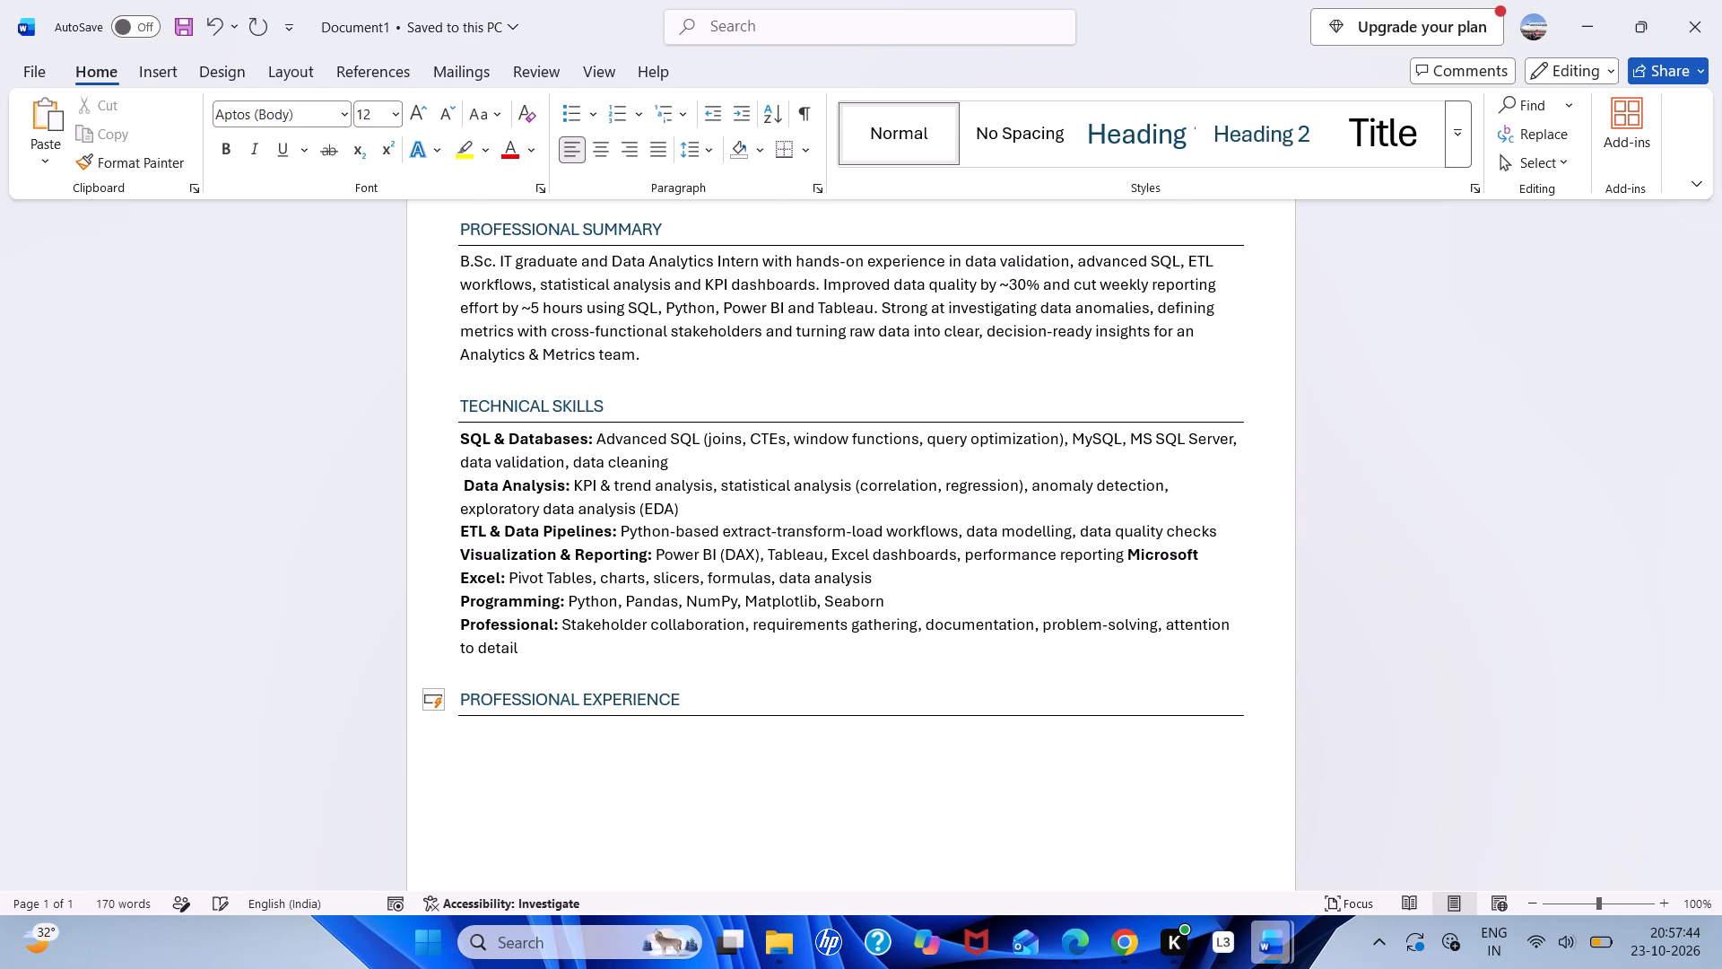
Copy the NTECH Global Solution internship entry with its six bullets from the PDF and paste it under PROFESSIONAL EXPERIENCE in Word.
key(alt+Tab)
scroll(803, 794, down, 5)
scroll(831, 690, down, 2)
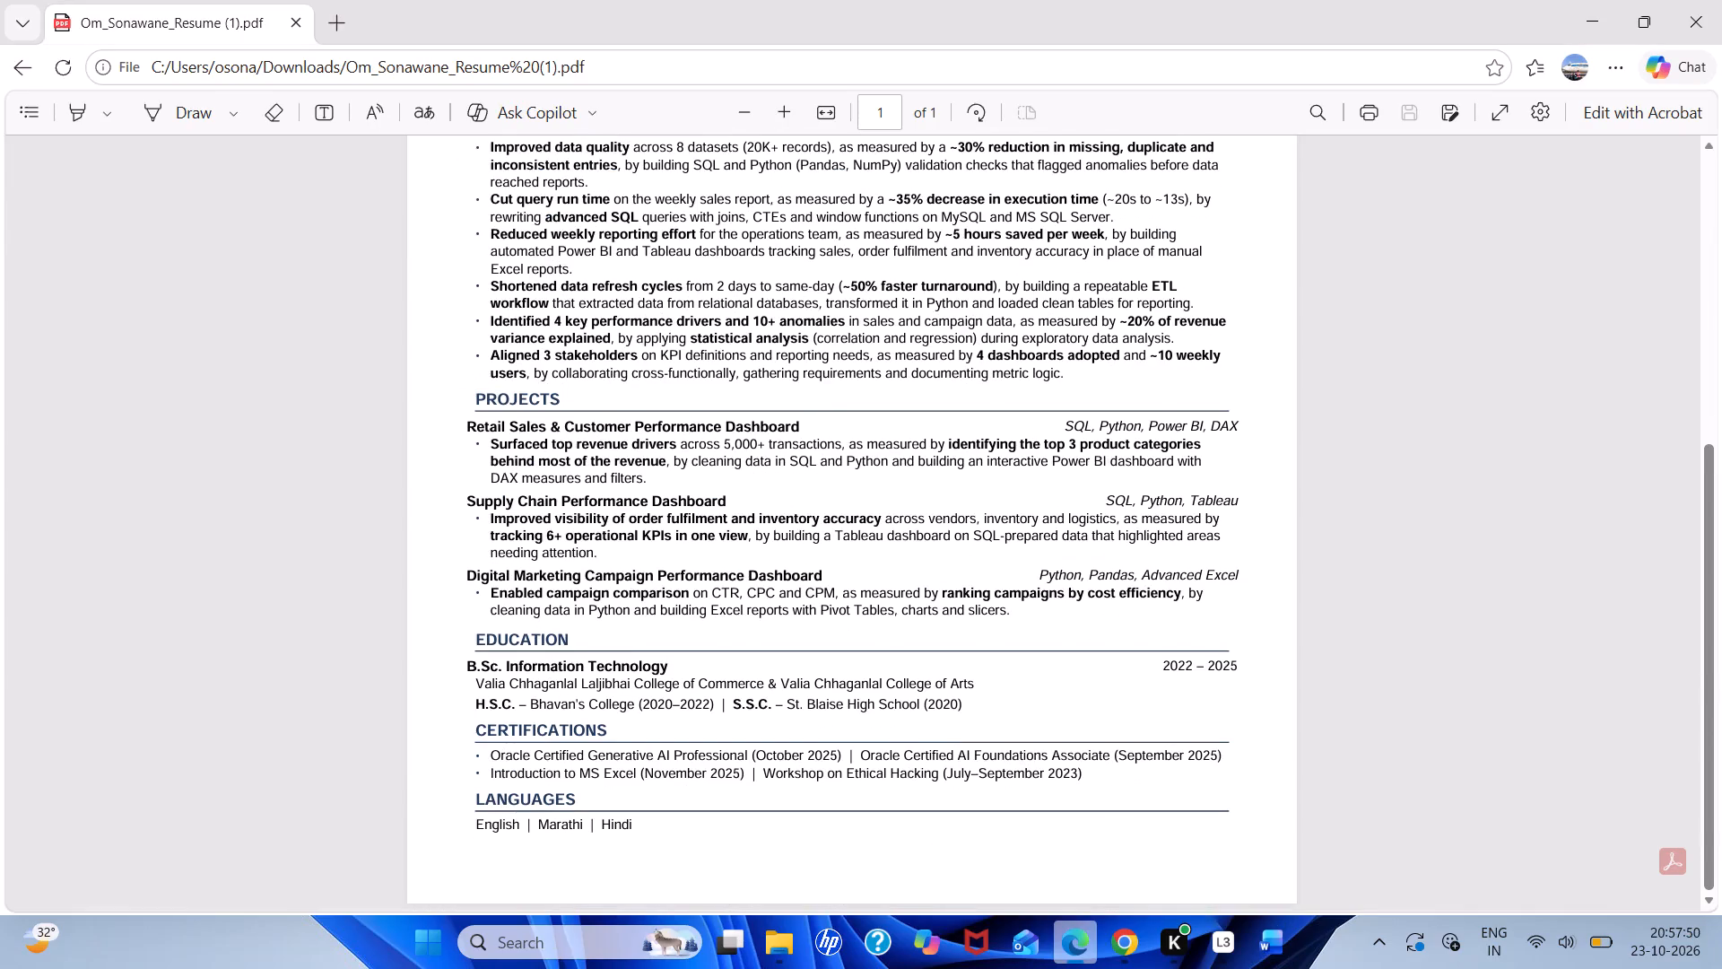
scroll(822, 691, up, 1)
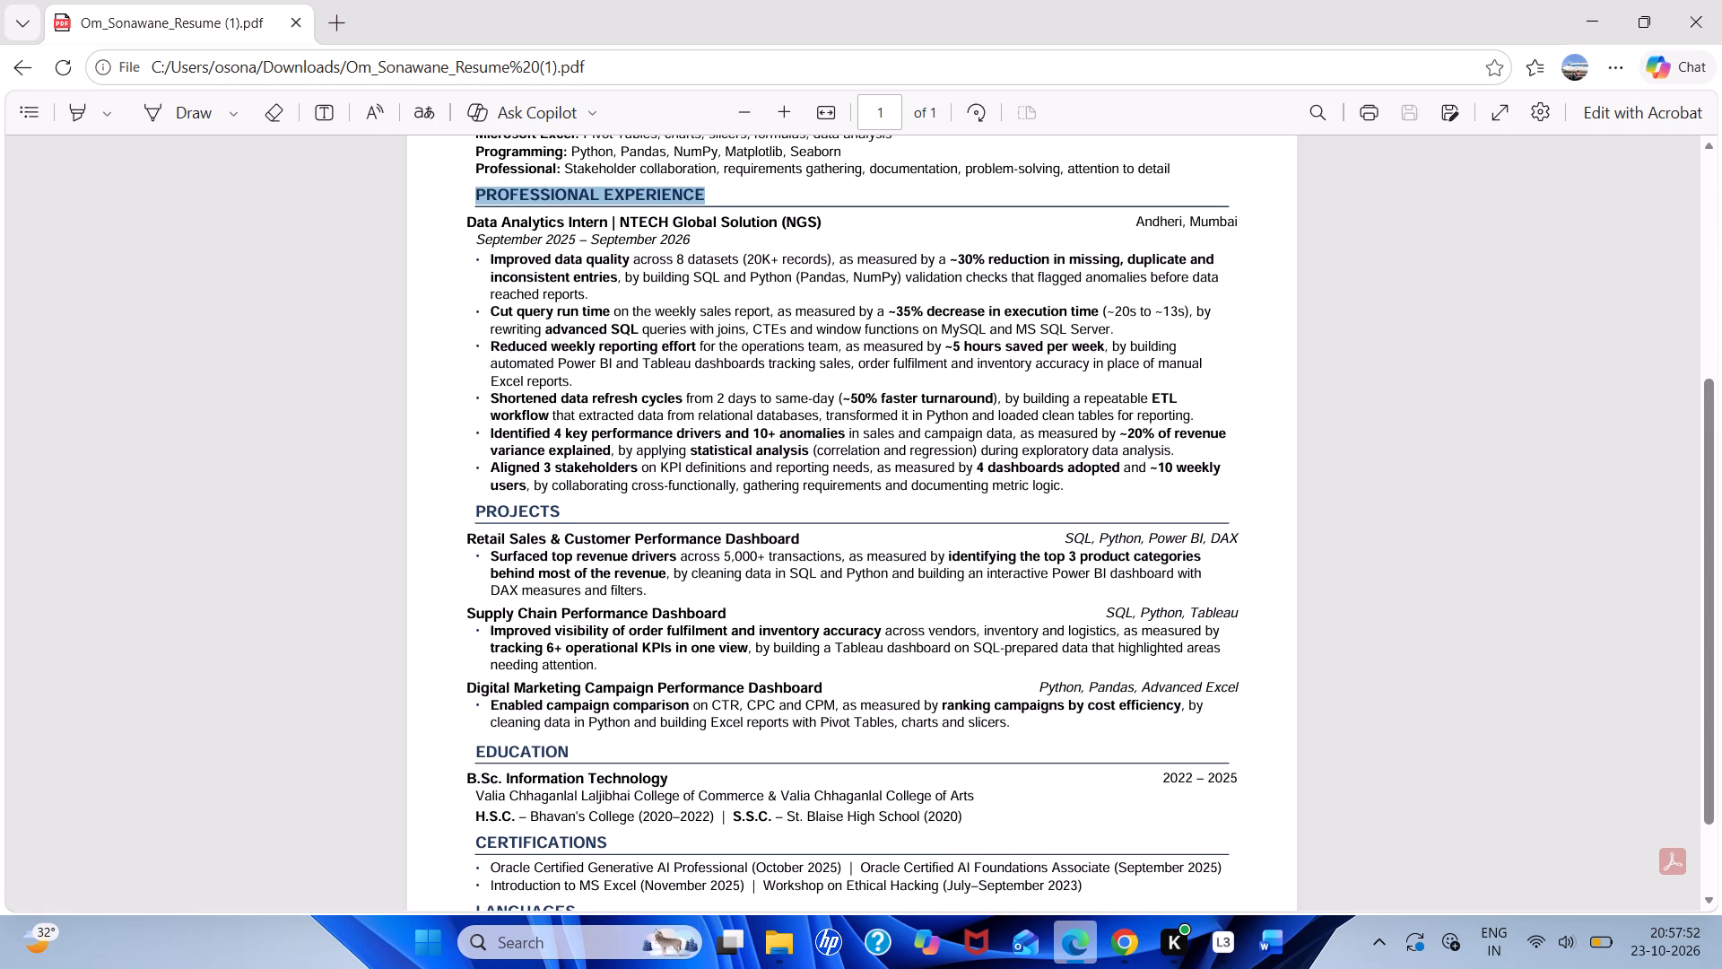
drag(452, 216, 1151, 436)
drag(1151, 436, 1151, 437)
drag(468, 225, 1136, 470)
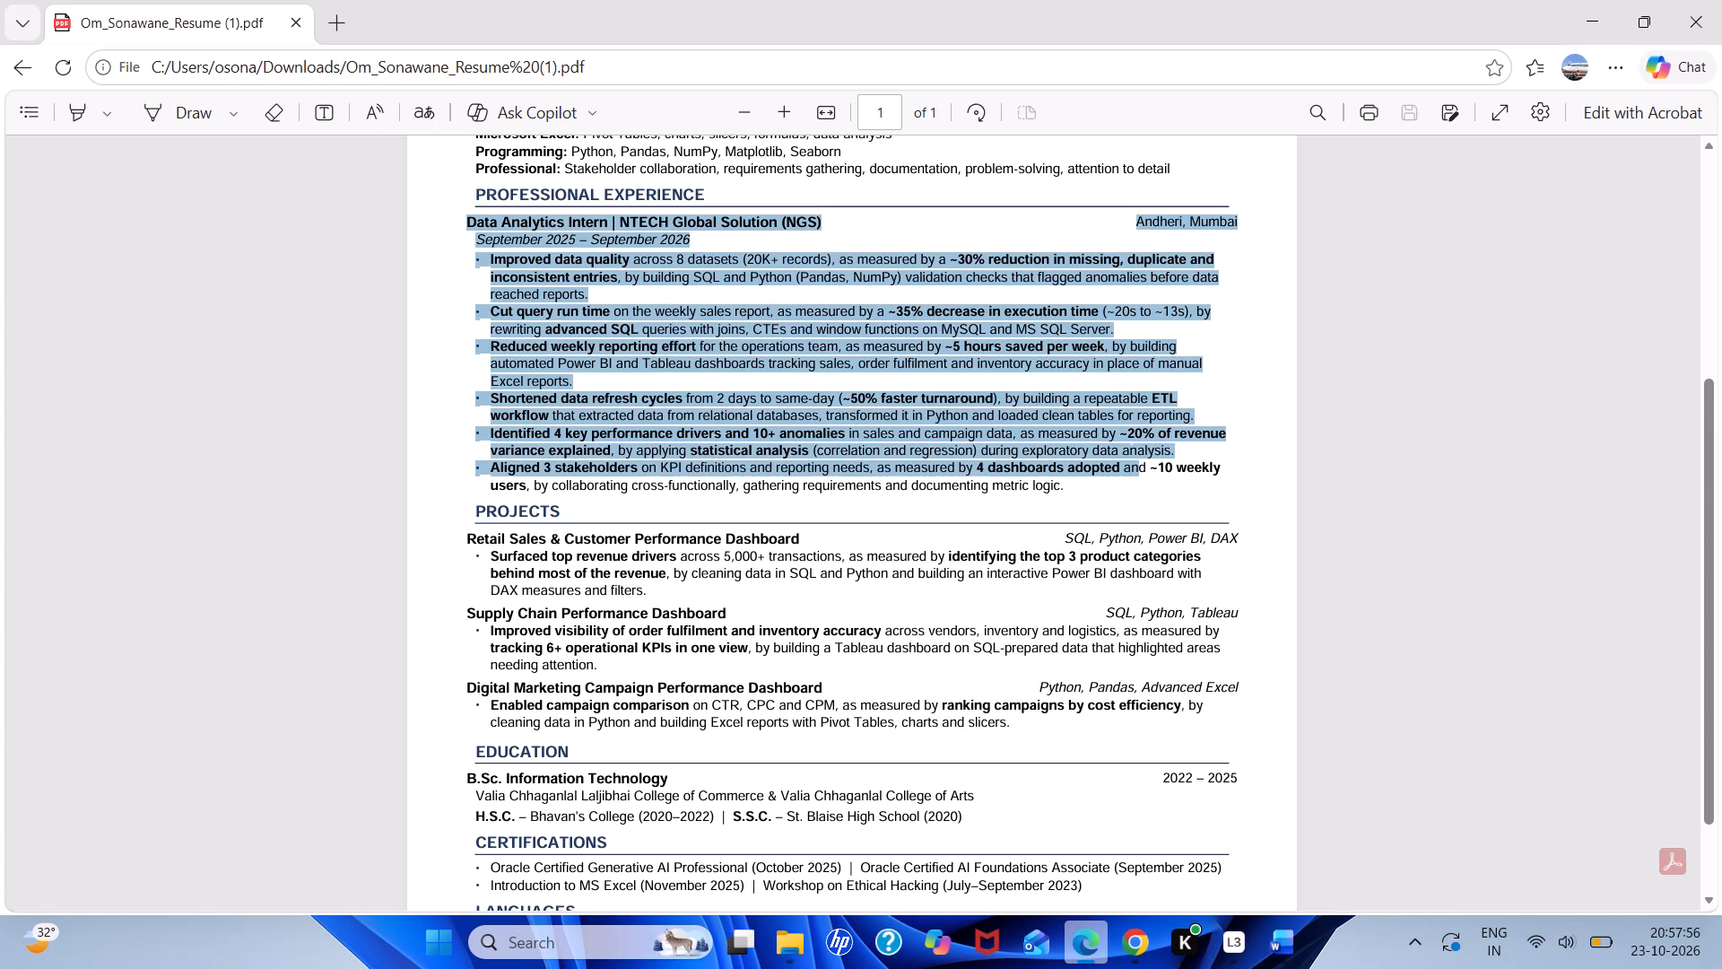
drag(1136, 470, 1119, 504)
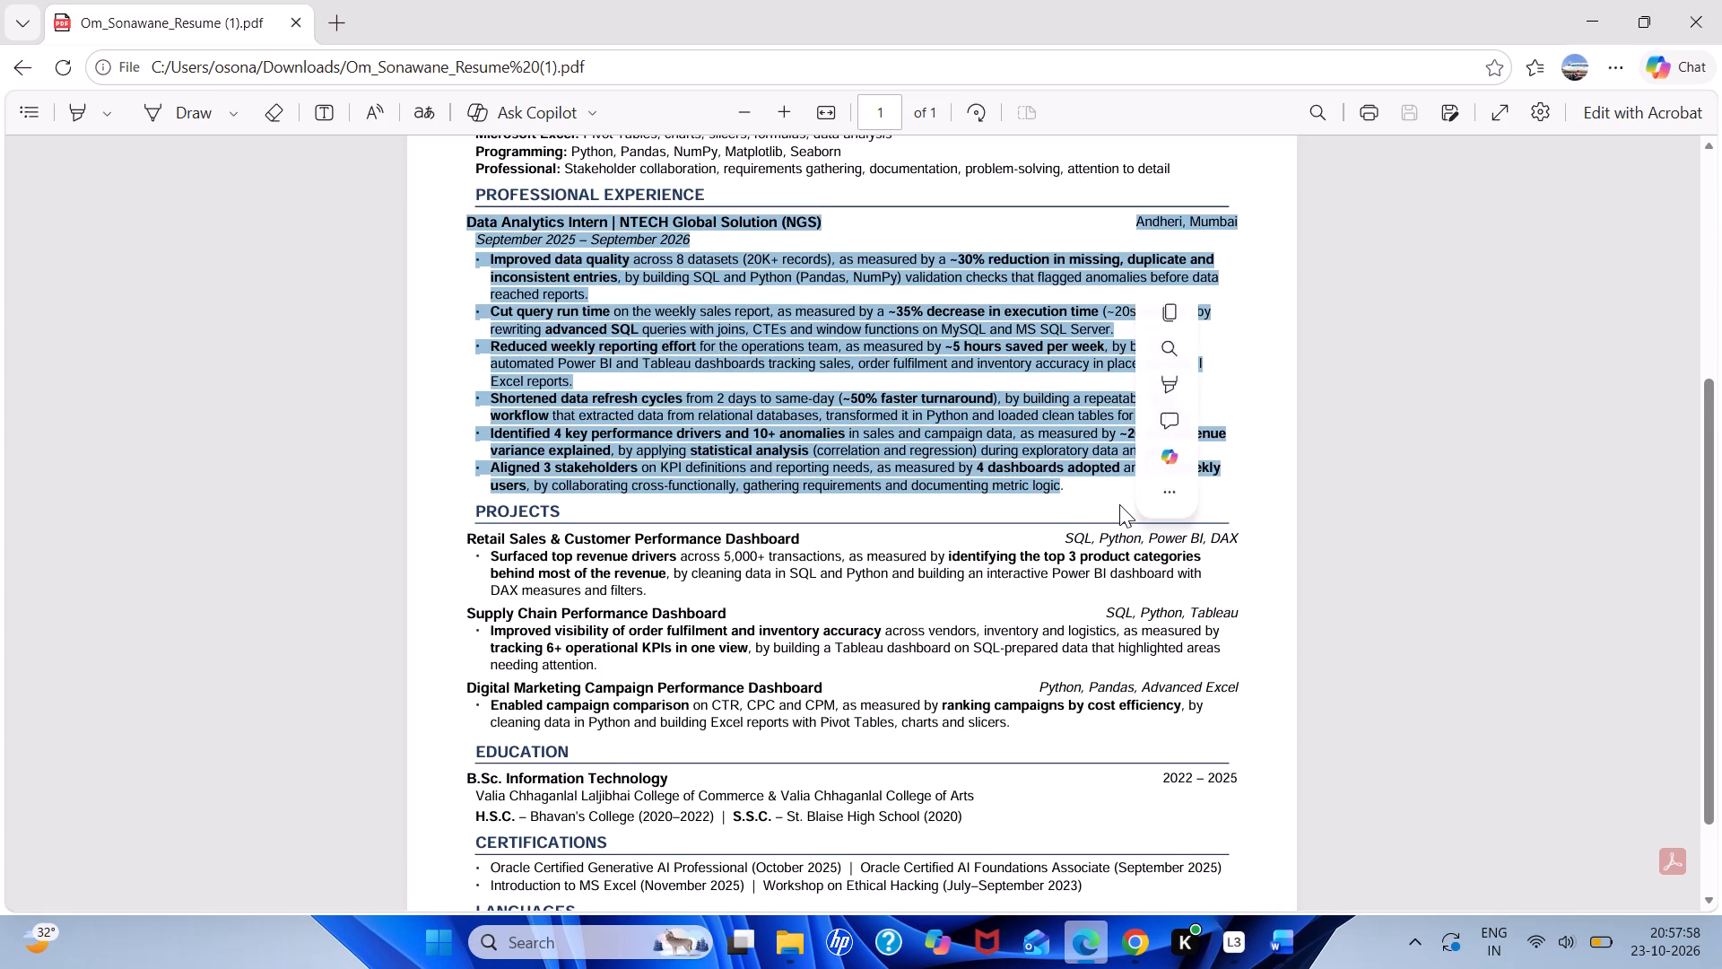
key(ctrl+c)
key(alt+Tab)
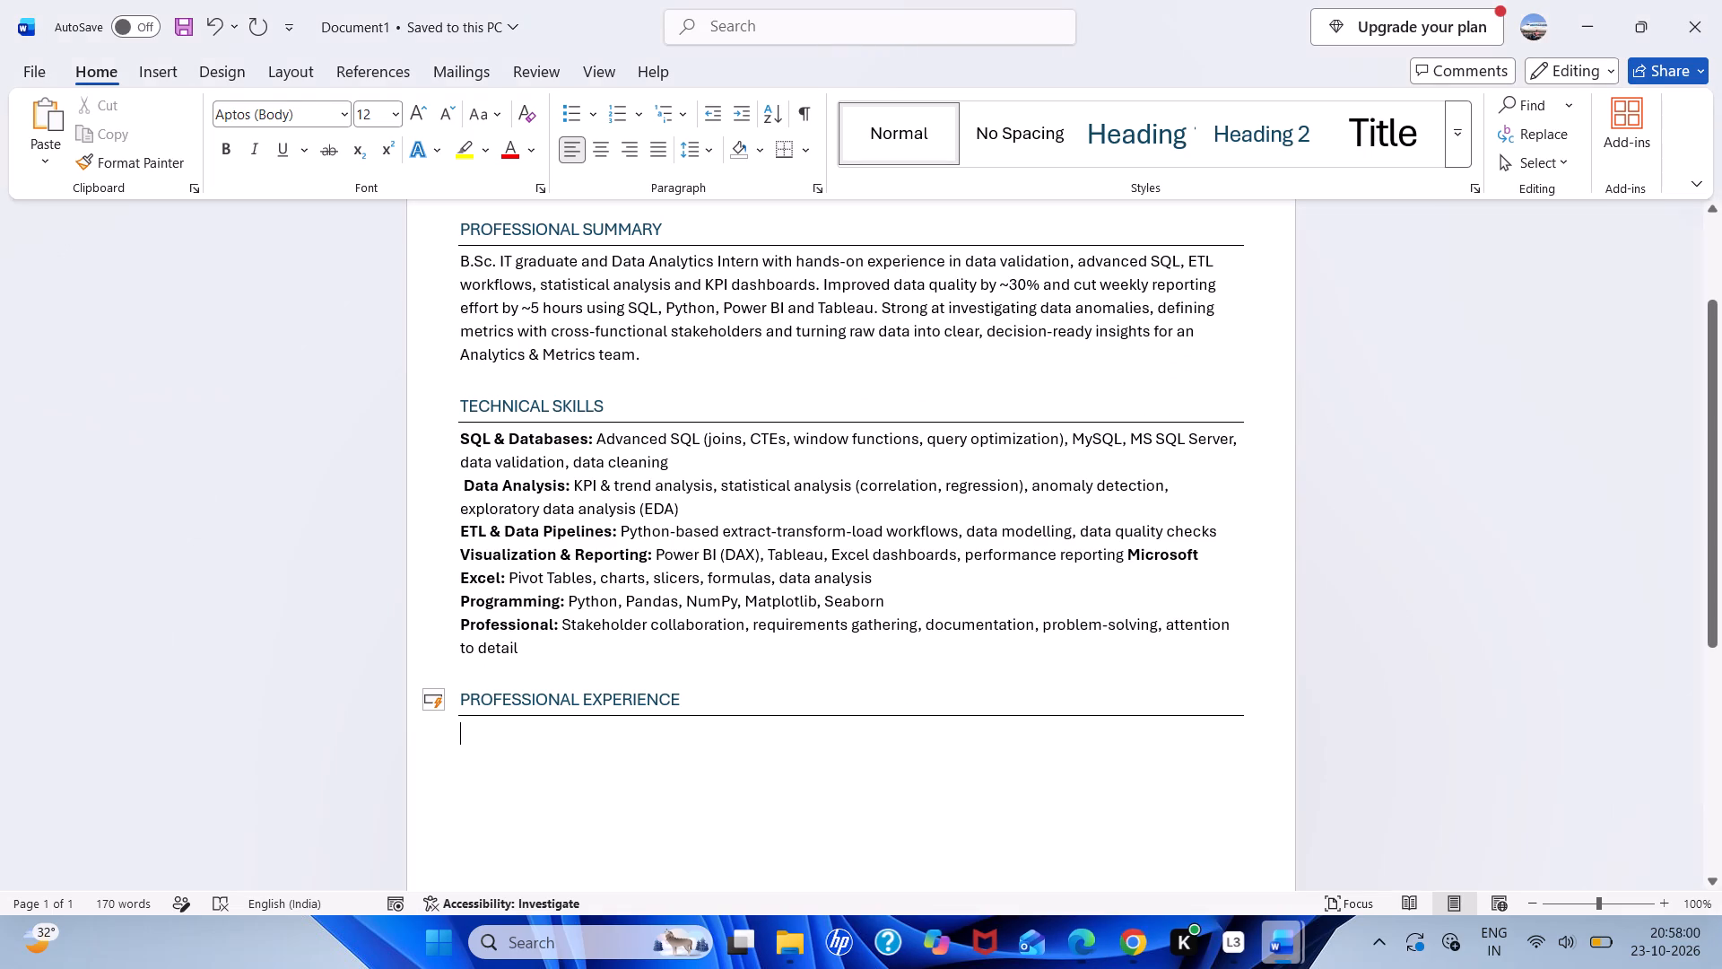
key(ctrl+v)
Compare the layout of the pasted NTECH internship entry in Word with the original entry in the PDF resume.
scroll(1031, 519, down, 3)
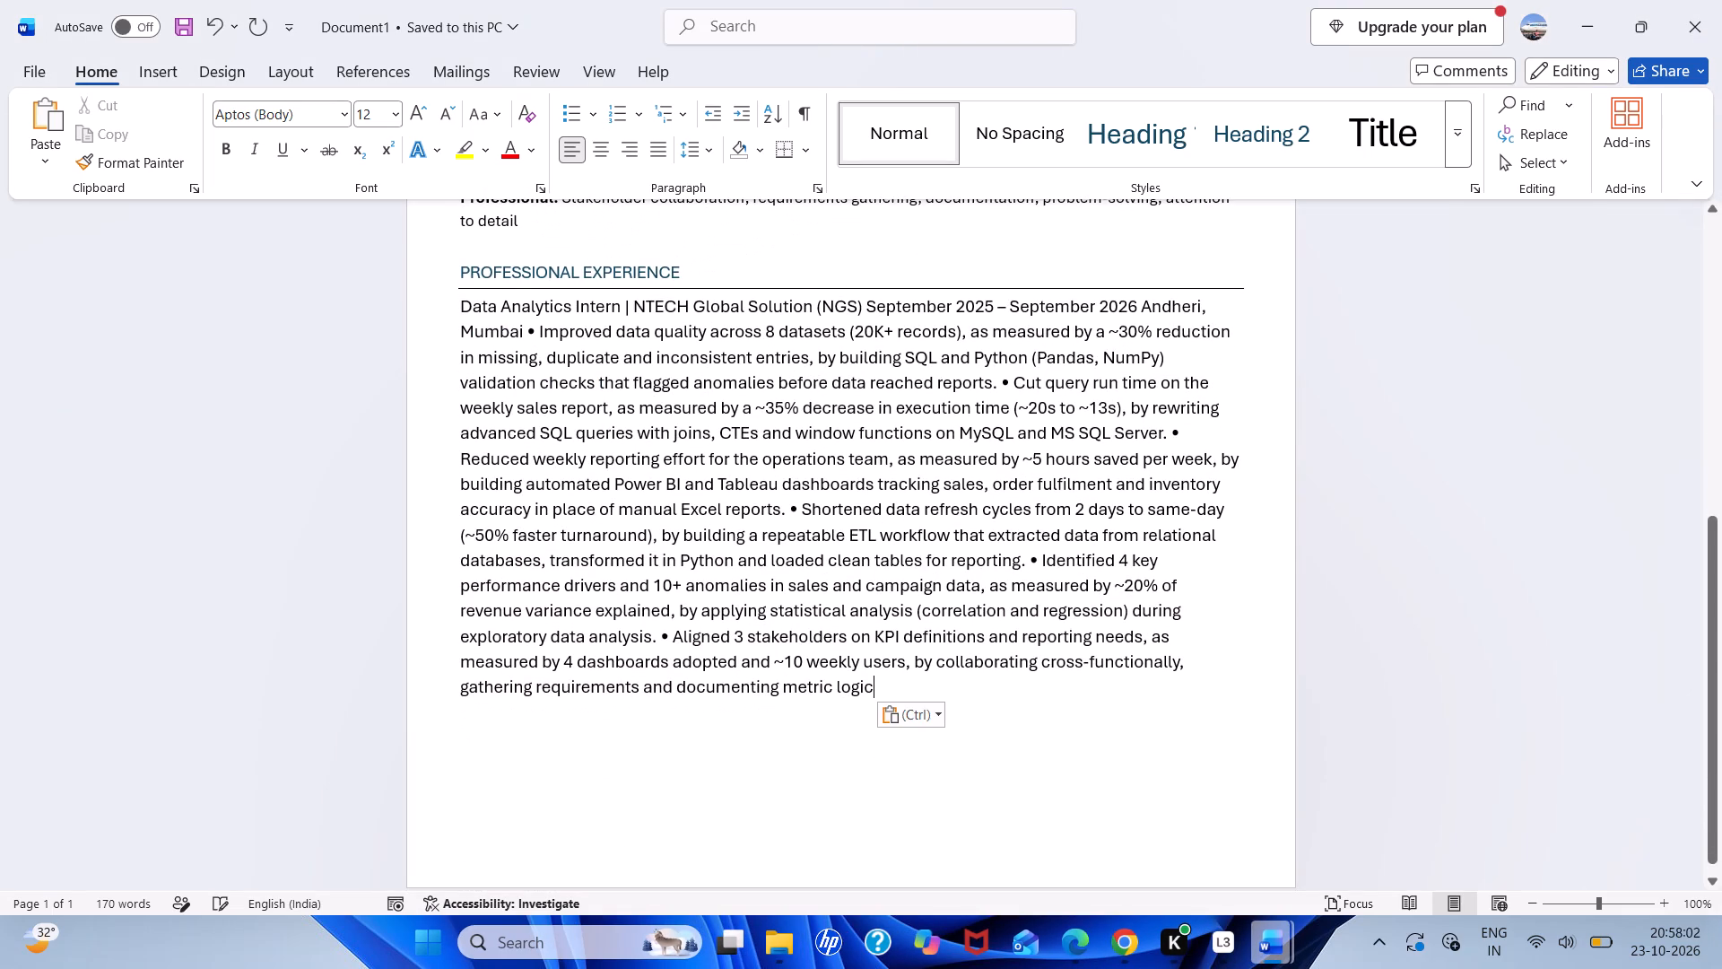
key(alt+Tab)
key(alt+Tab)
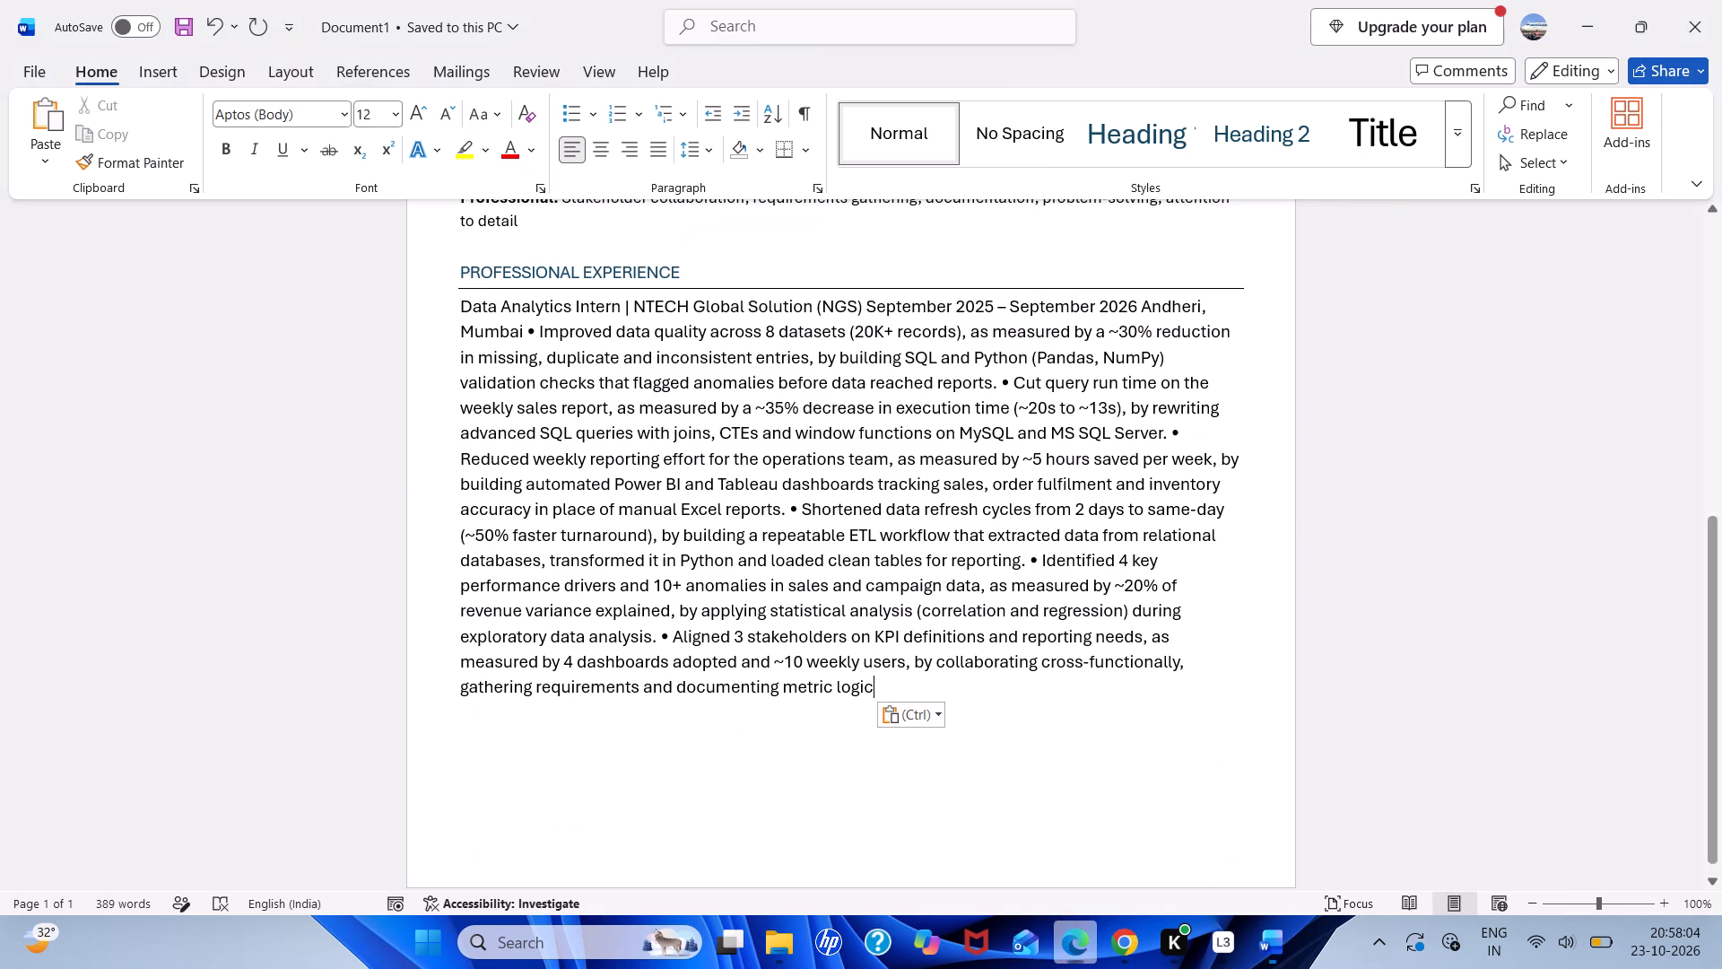
key(alt+Tab)
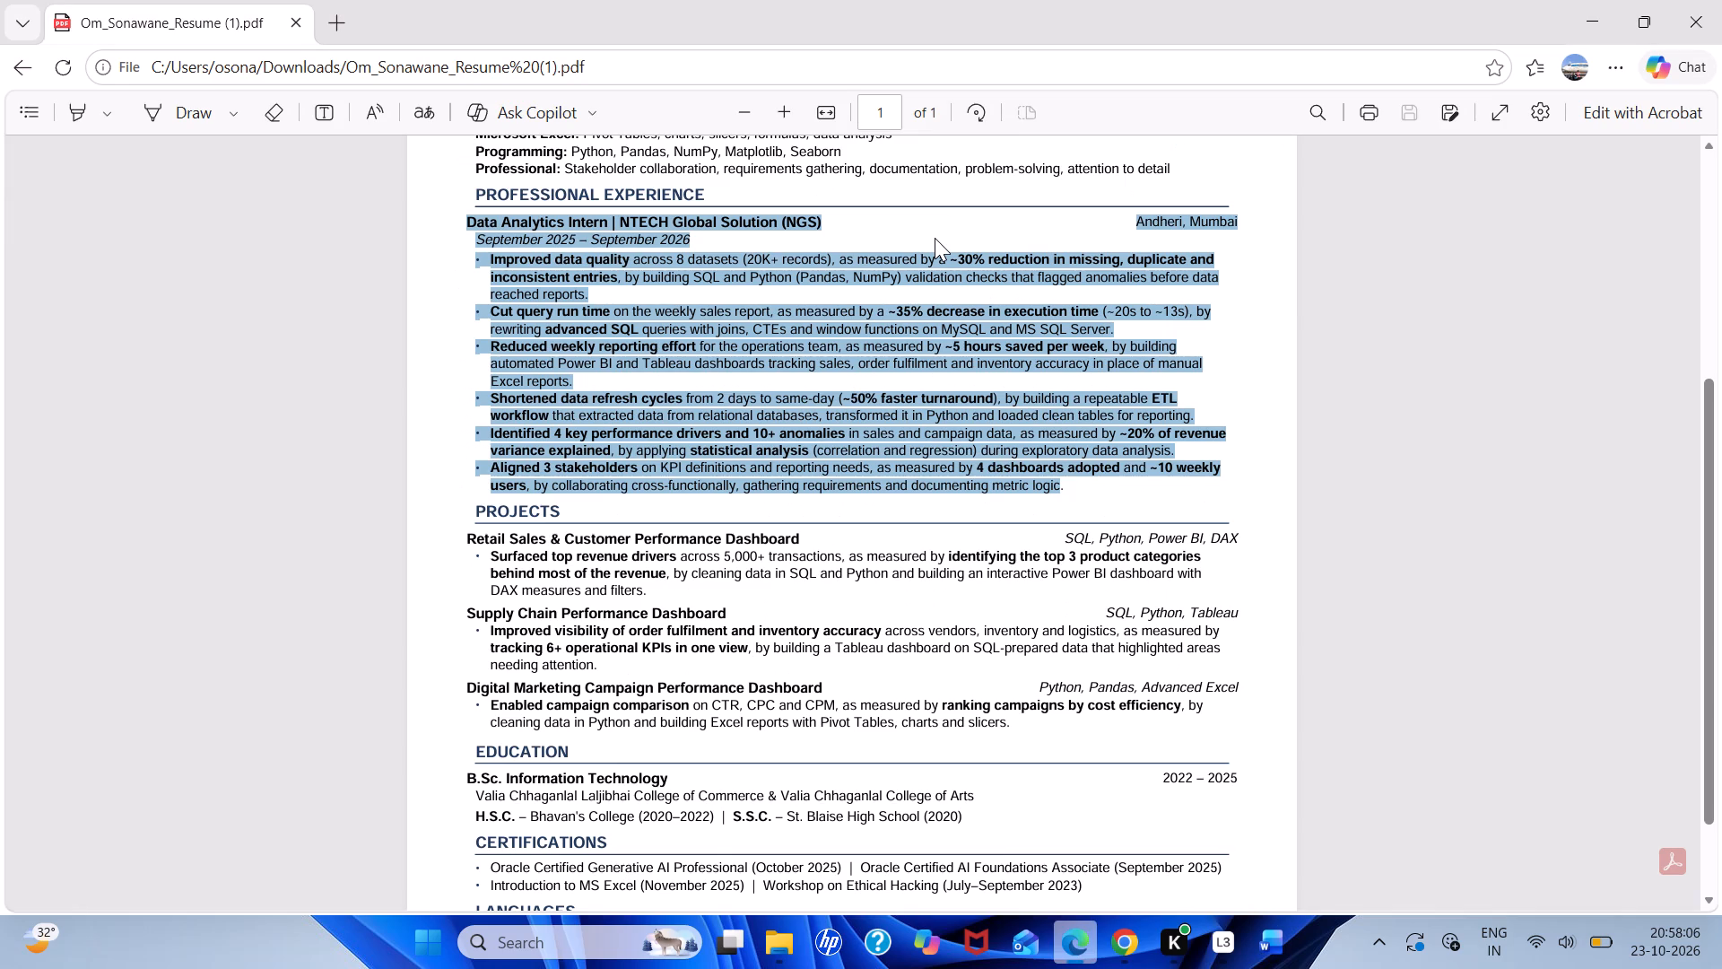
key(alt+Tab)
key(alt+Tab)
key(alt+Tab)
Break the pasted internship text so the first five bullets, from "Improved data quality" to "Identified 4 key performance drivers", each start a new paragraph.
click(526, 338)
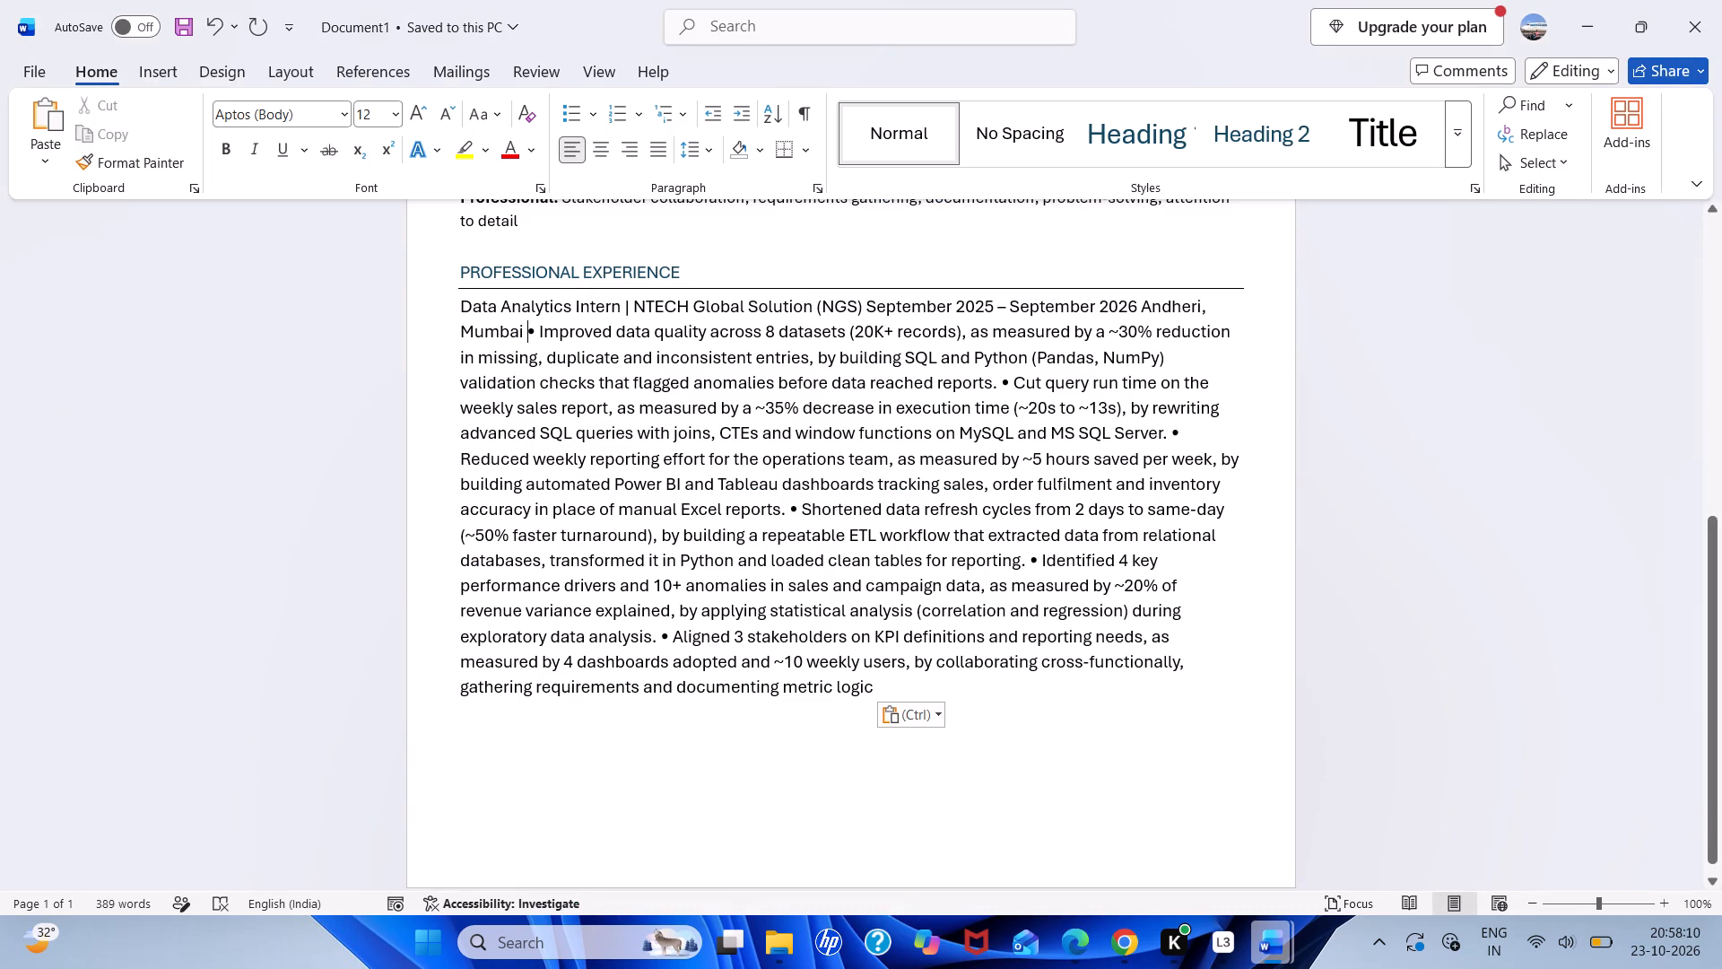
key(Return)
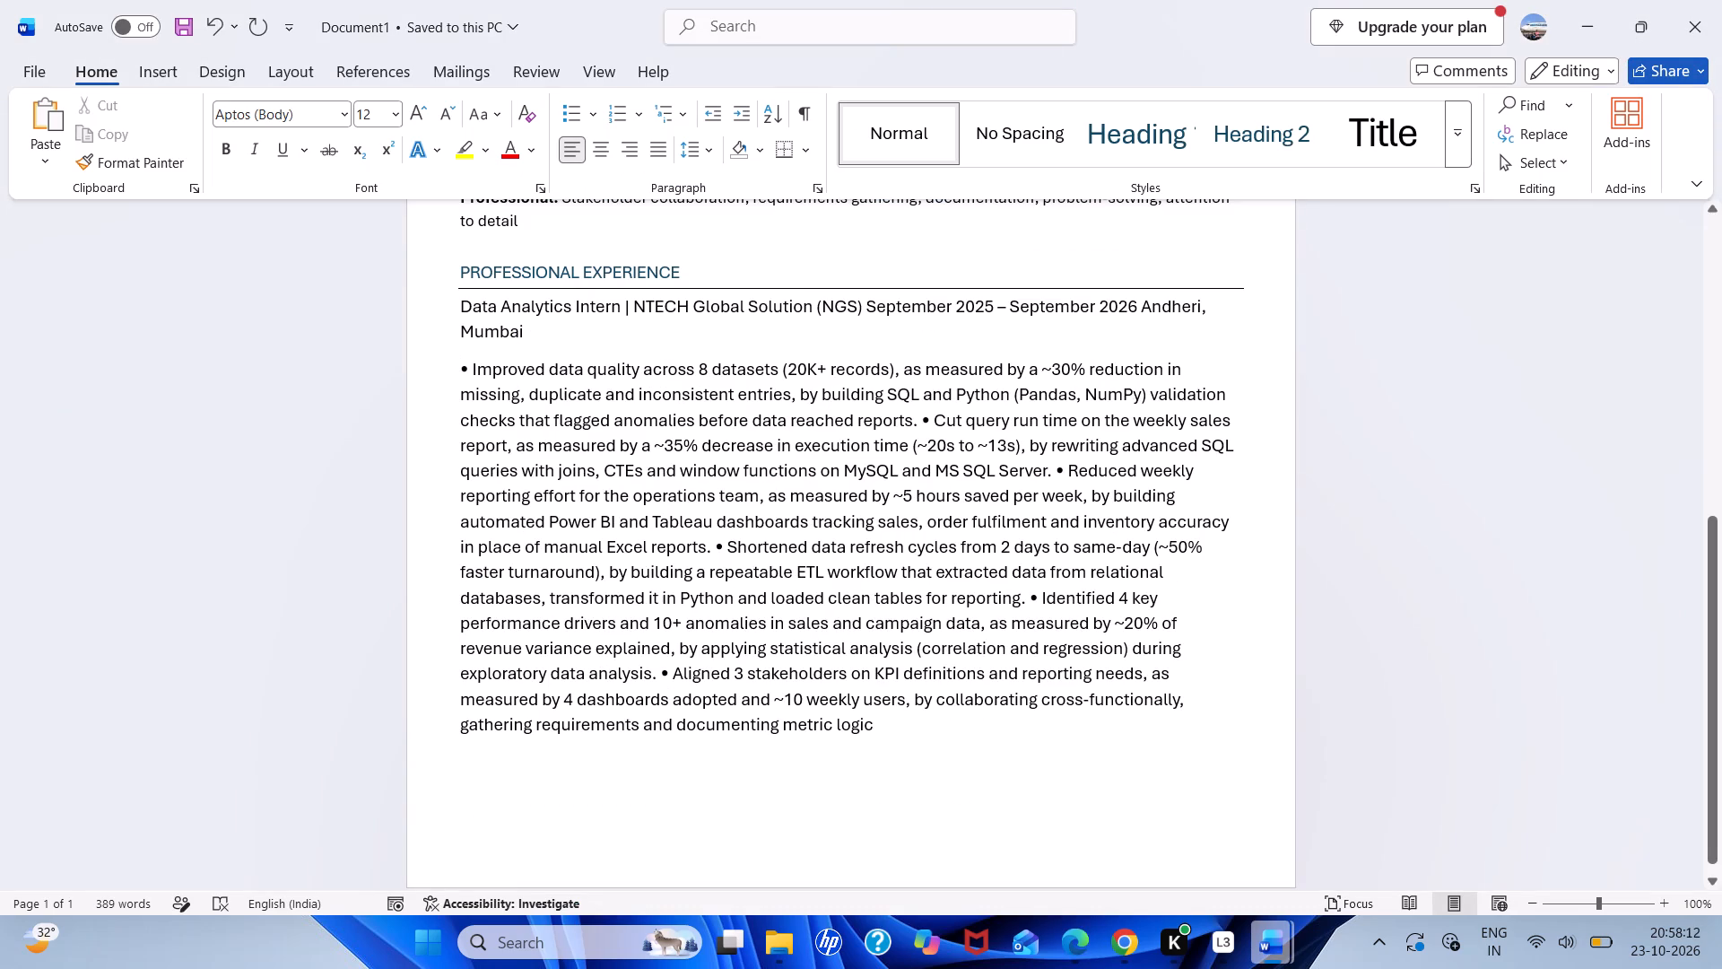
click(923, 422)
key(Return)
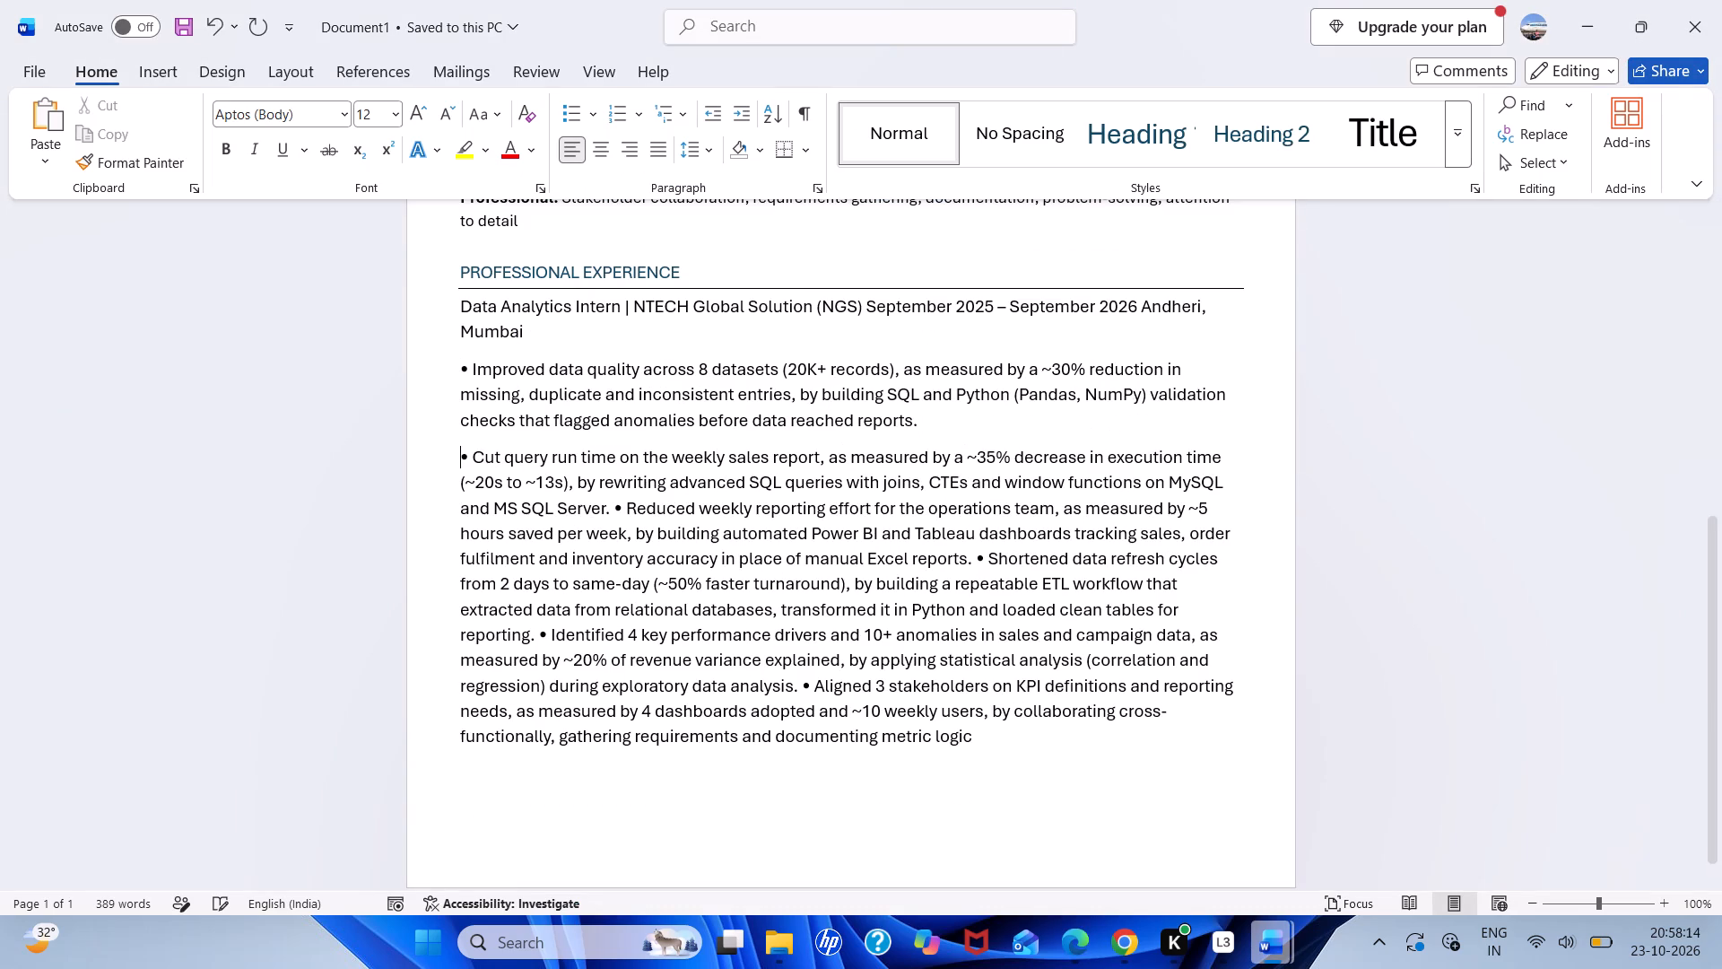
click(609, 513)
key(Return)
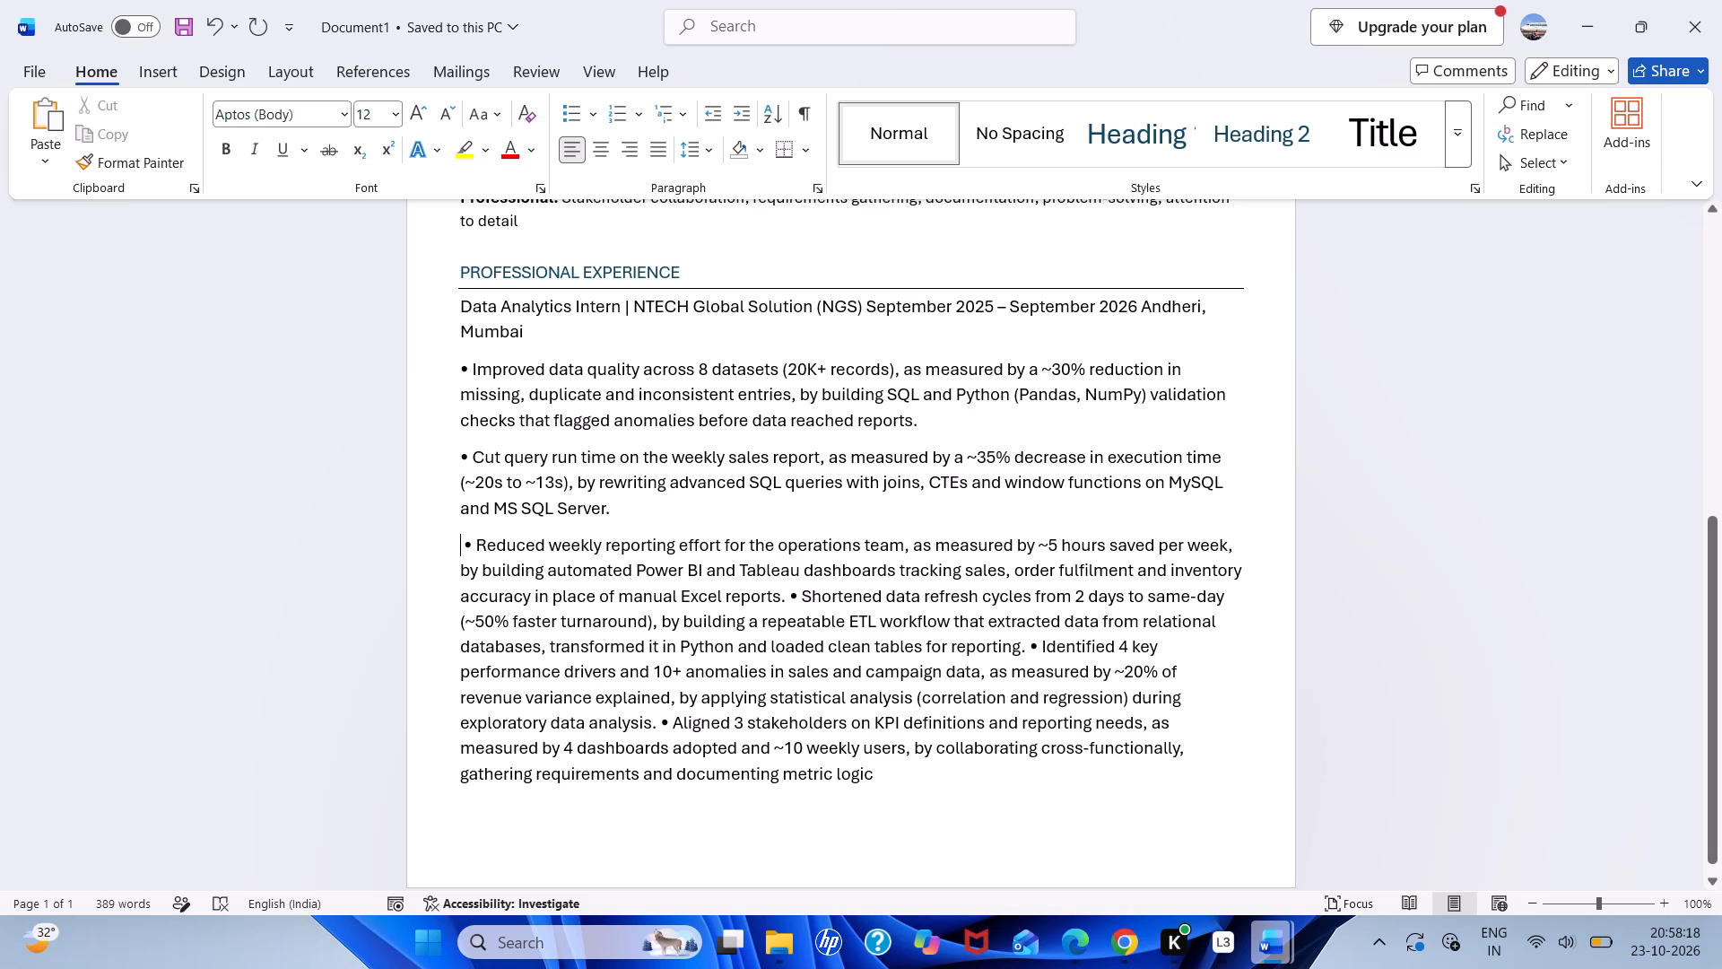
click(782, 595)
key(Right)
key(Return)
click(719, 686)
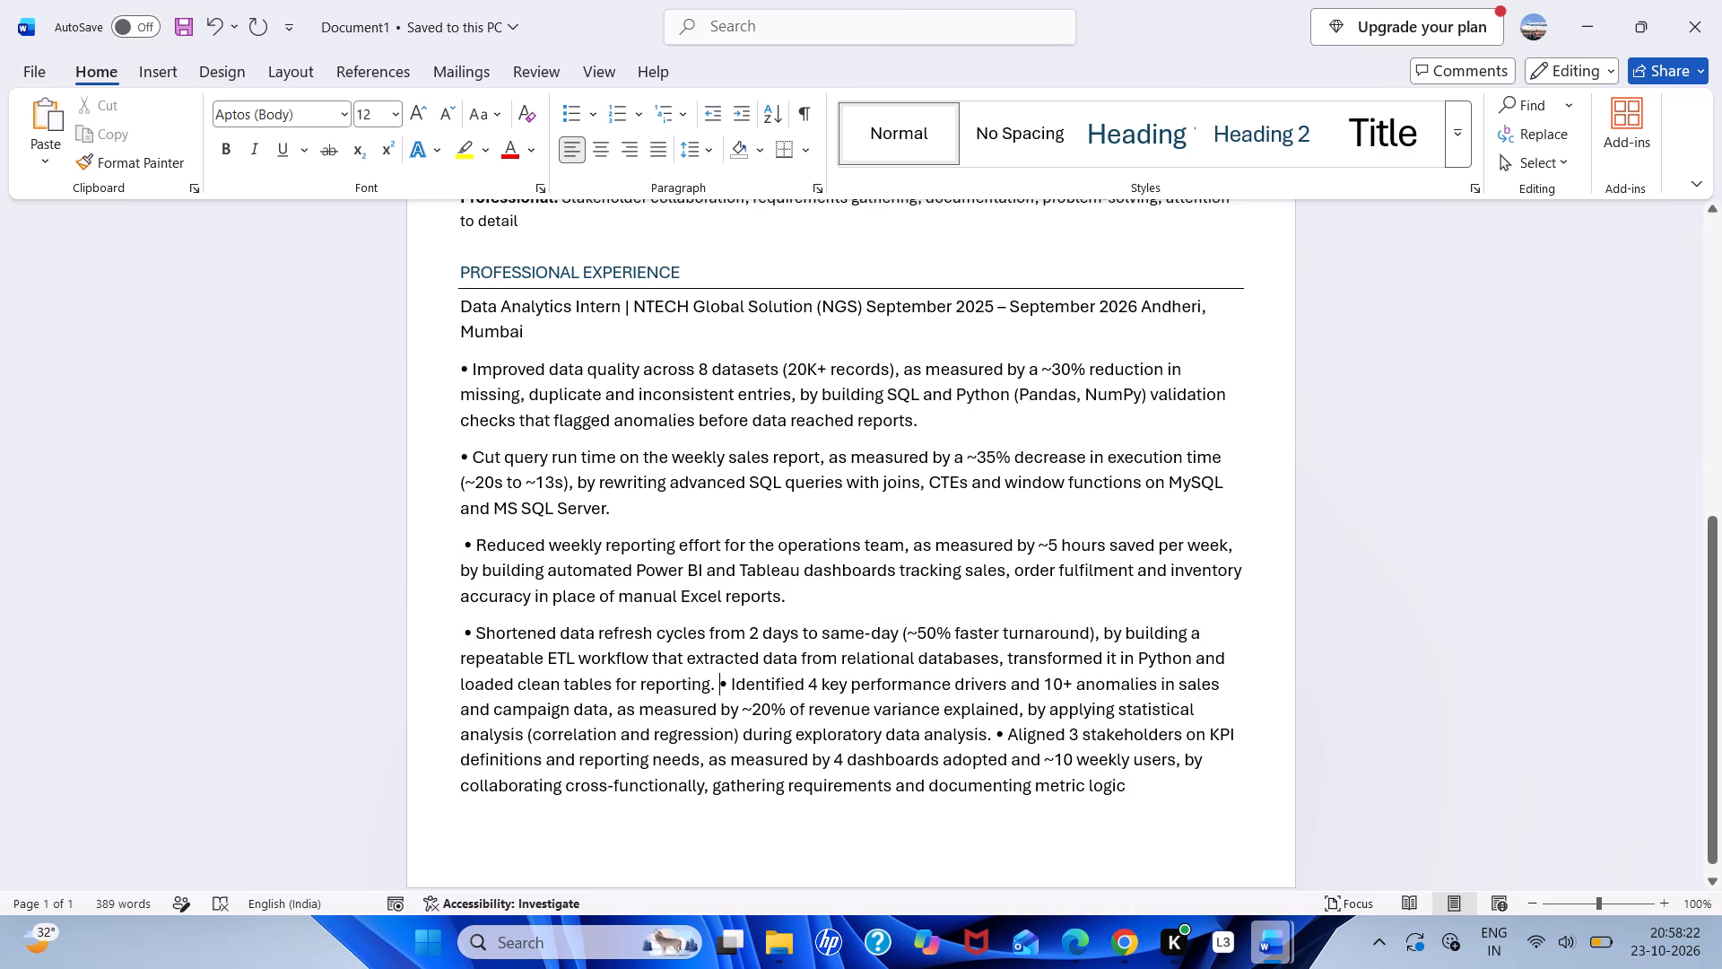
key(Return)
scroll(976, 727, down, 3)
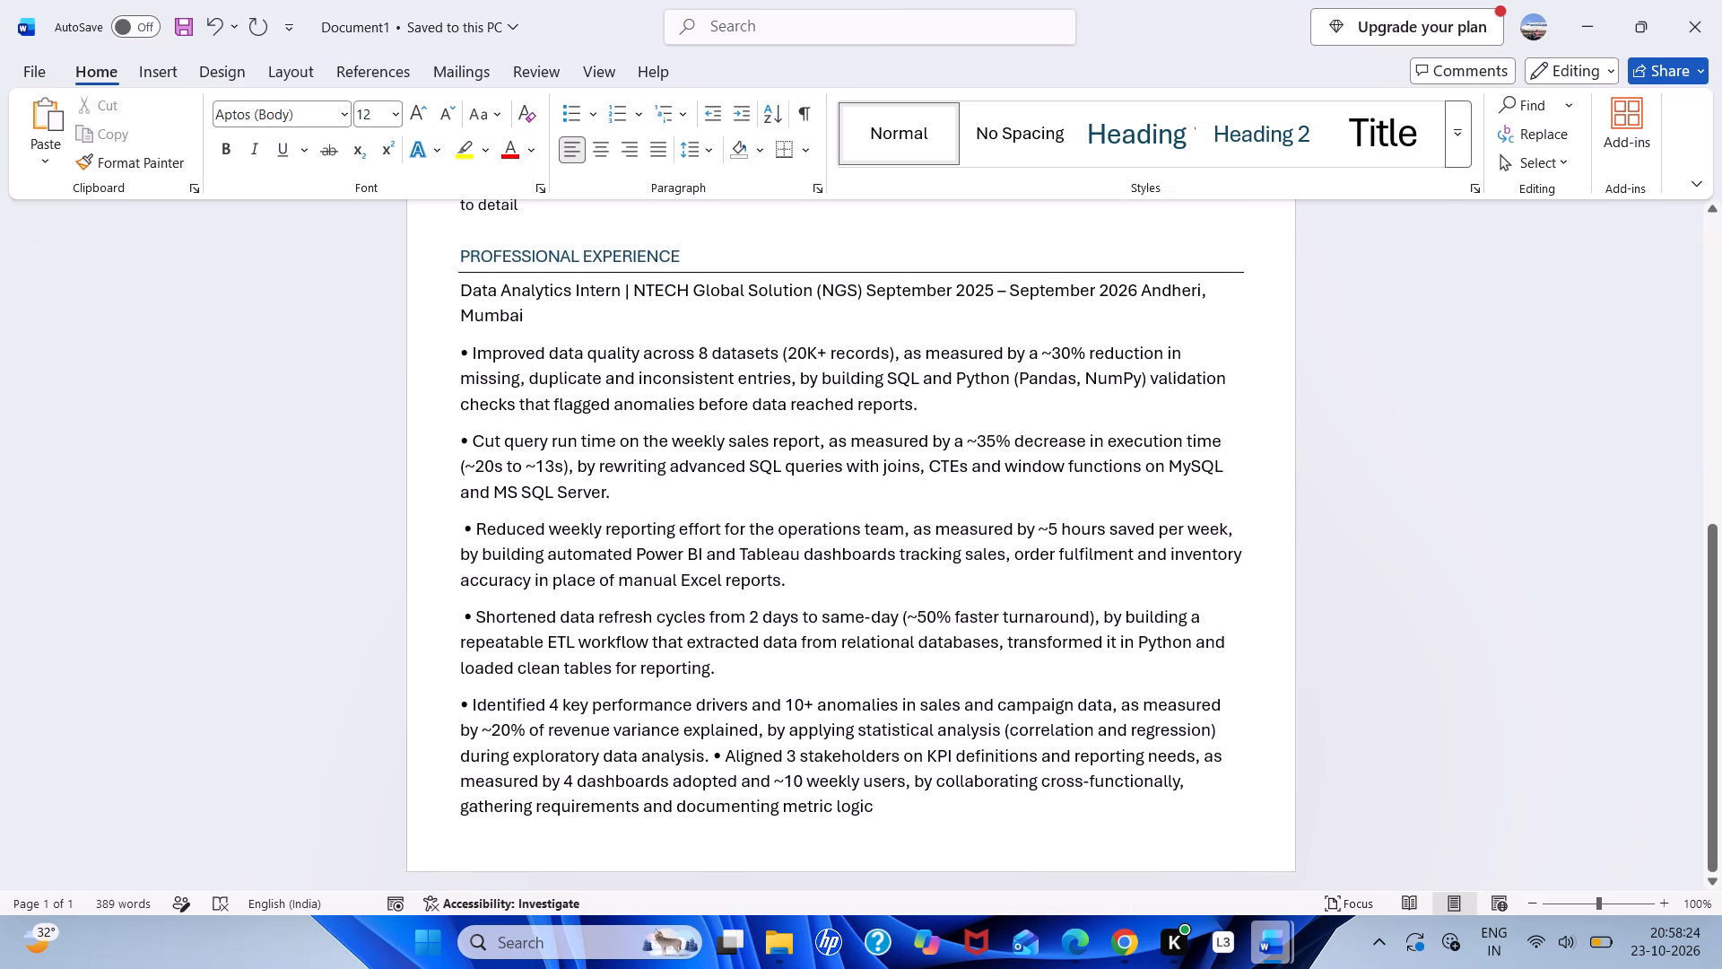
click(715, 755)
Set the spacing after to 0 pt for the internship title line and the first four bullets.
drag(743, 677, 657, 657)
drag(657, 657, 418, 302)
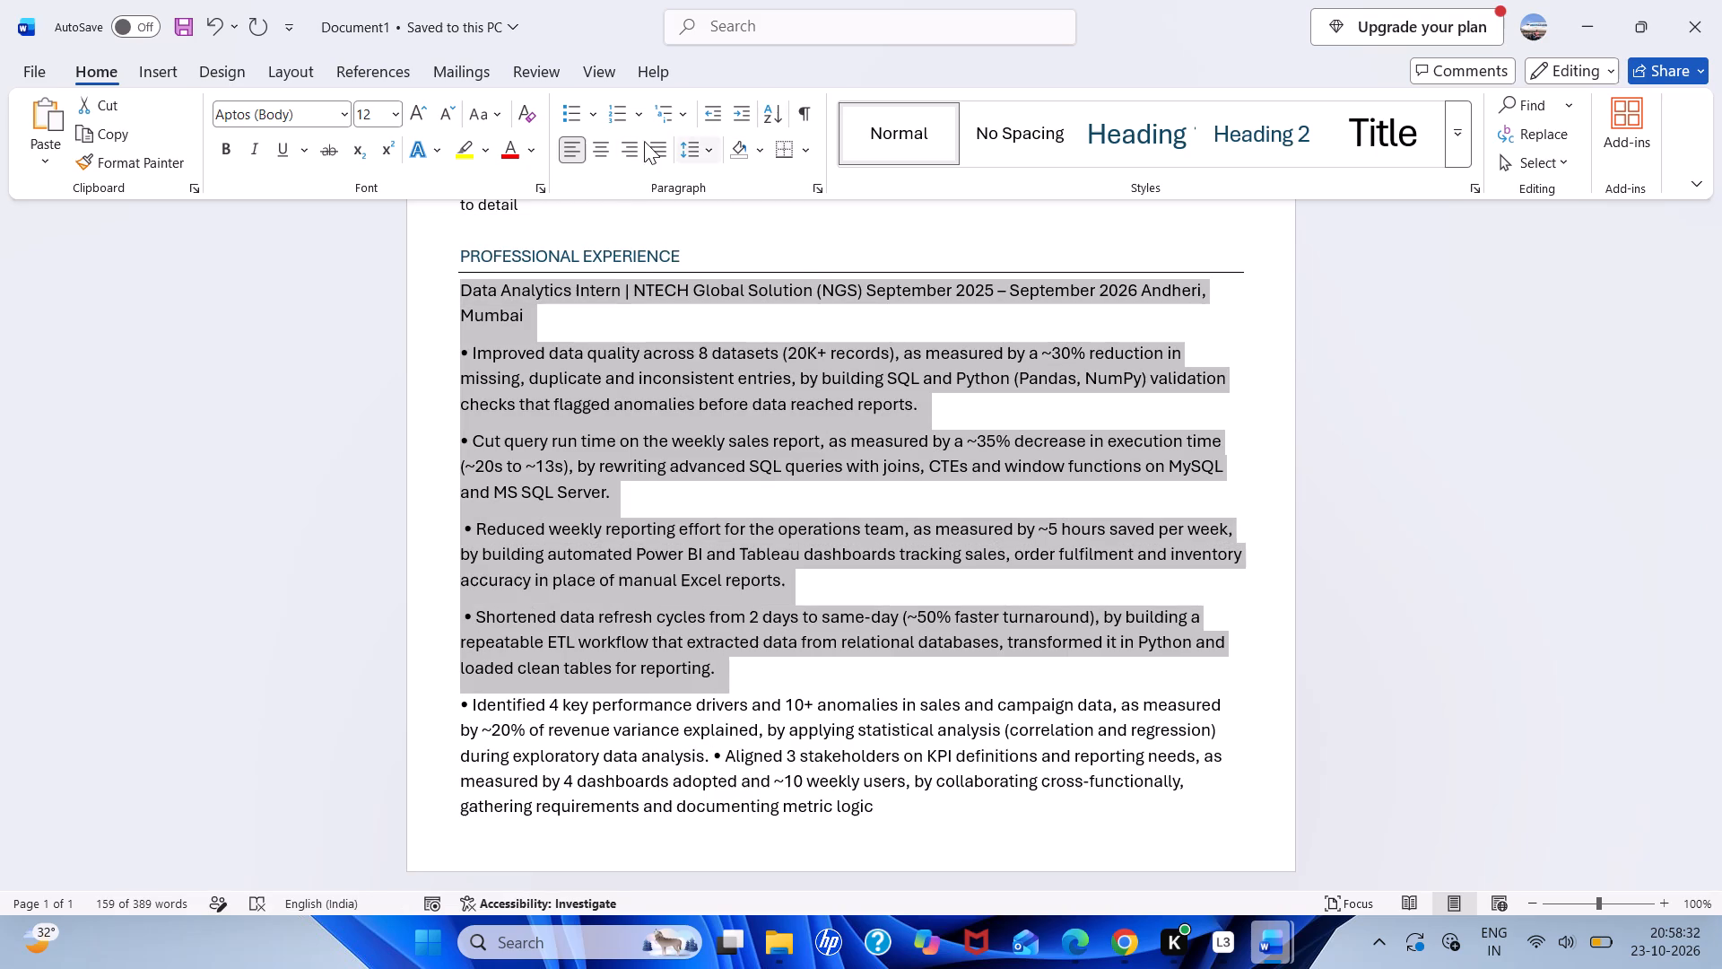
click(281, 74)
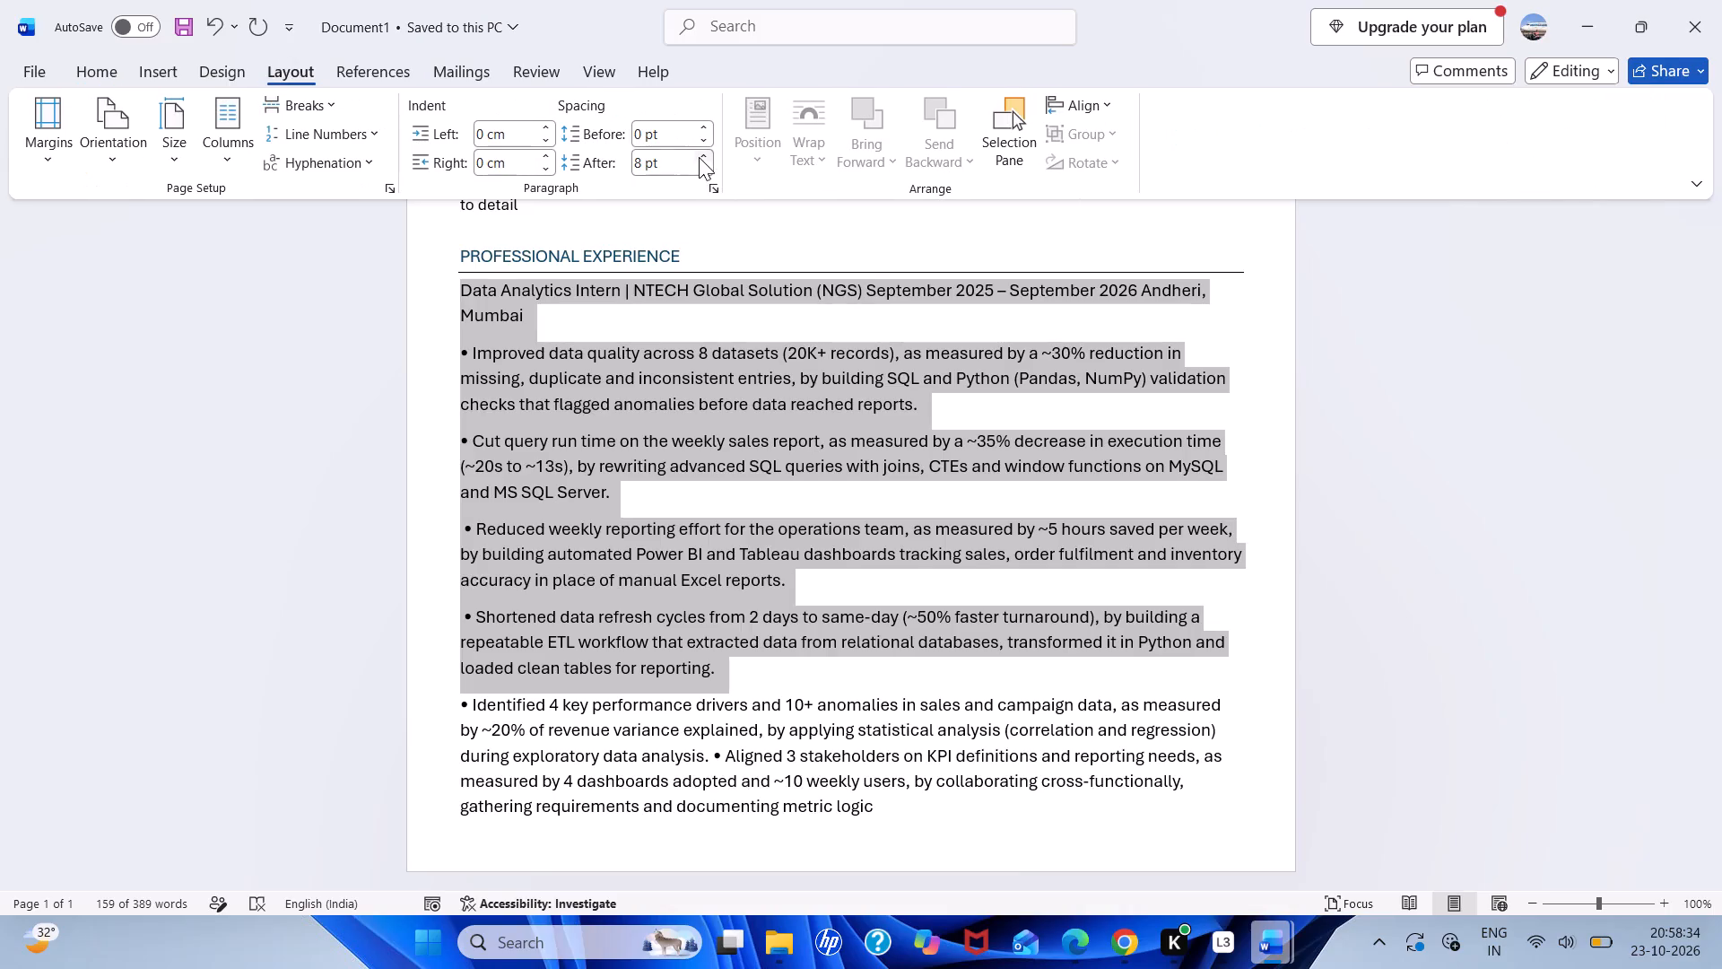
triple_click(704, 170)
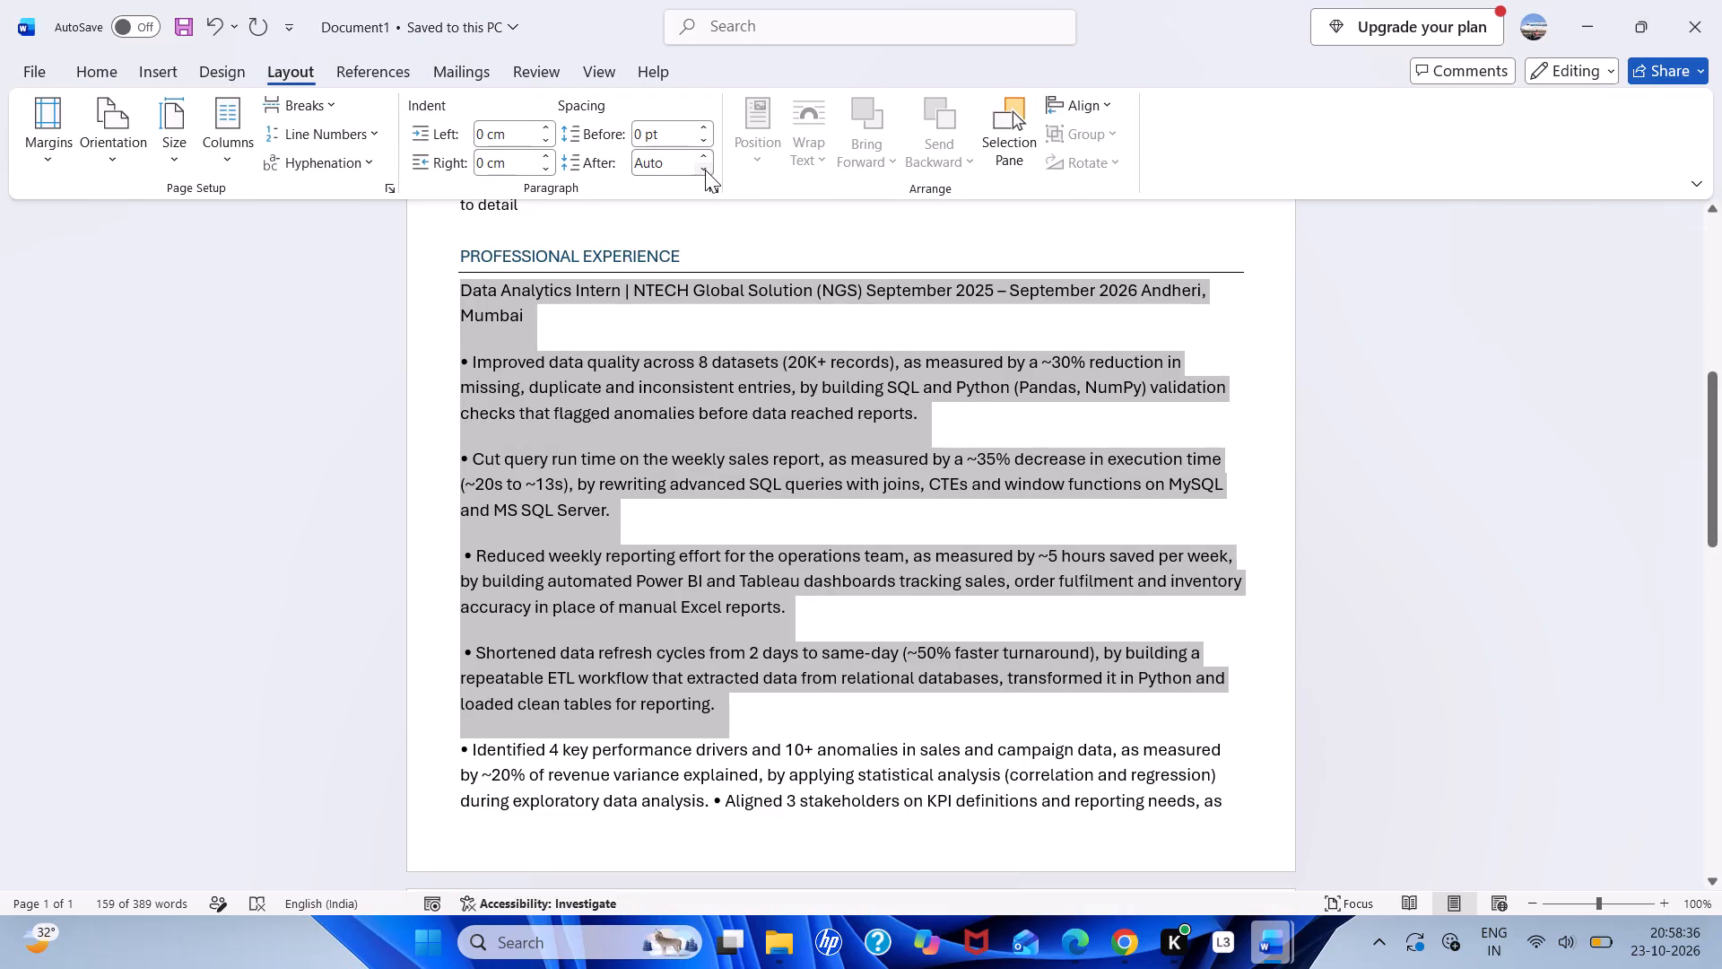
click(709, 158)
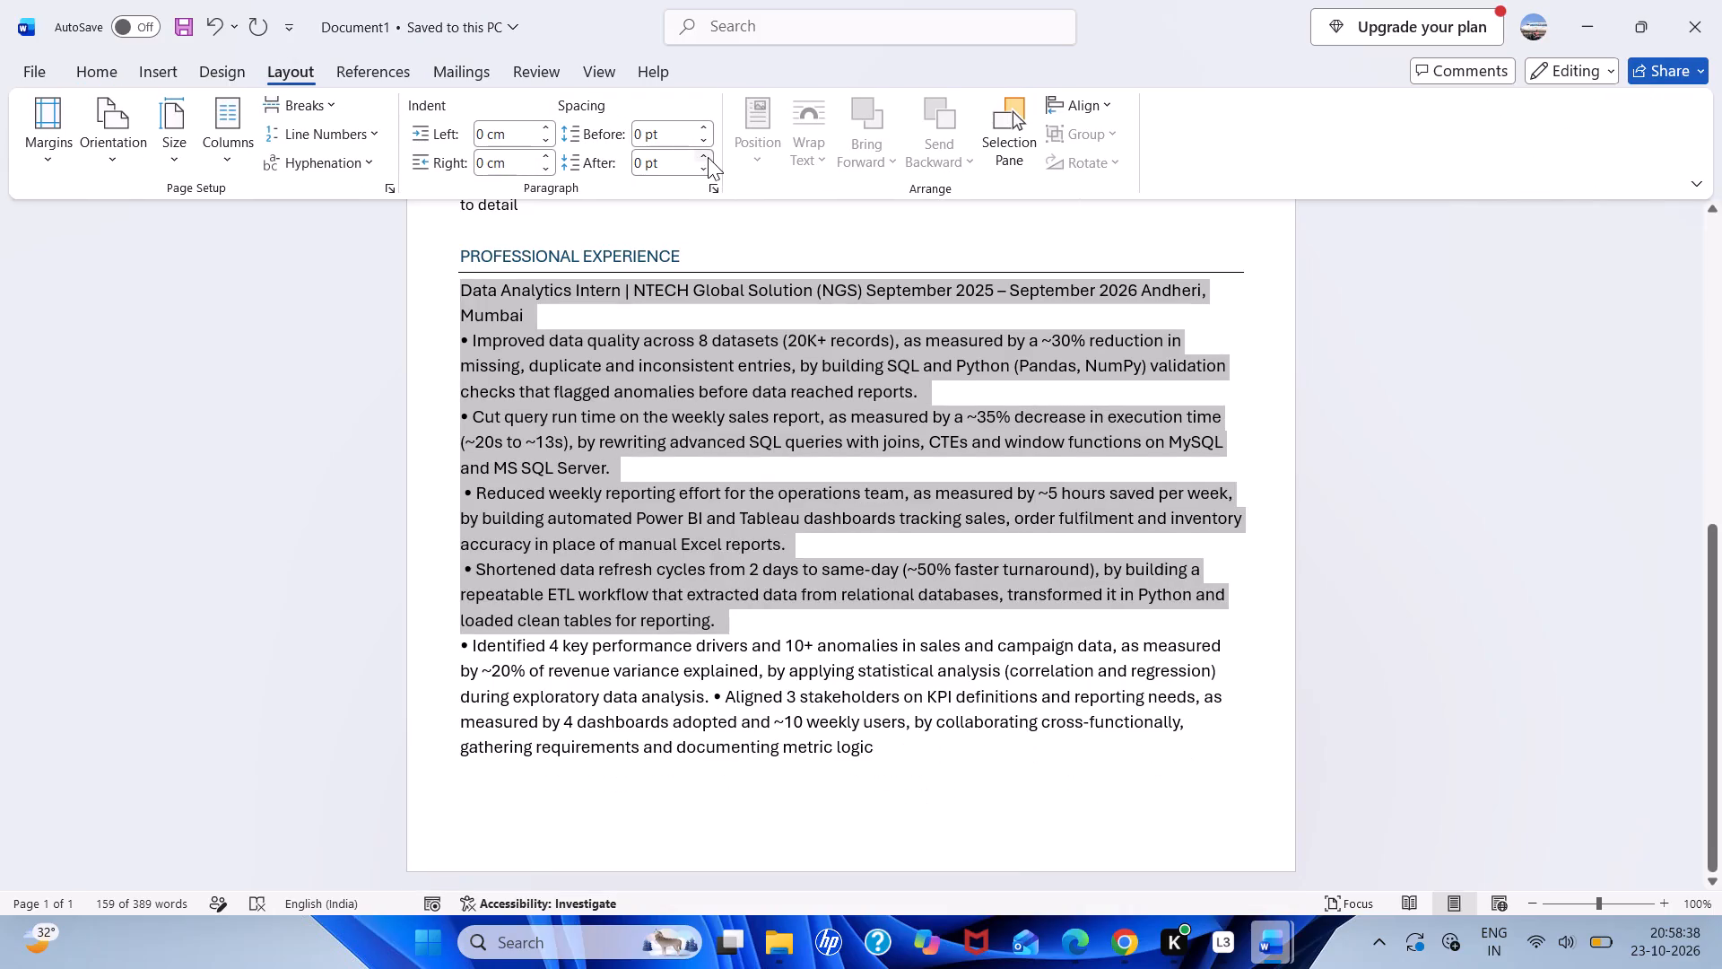
scroll(804, 767, down, 4)
scroll(900, 809, up, 12)
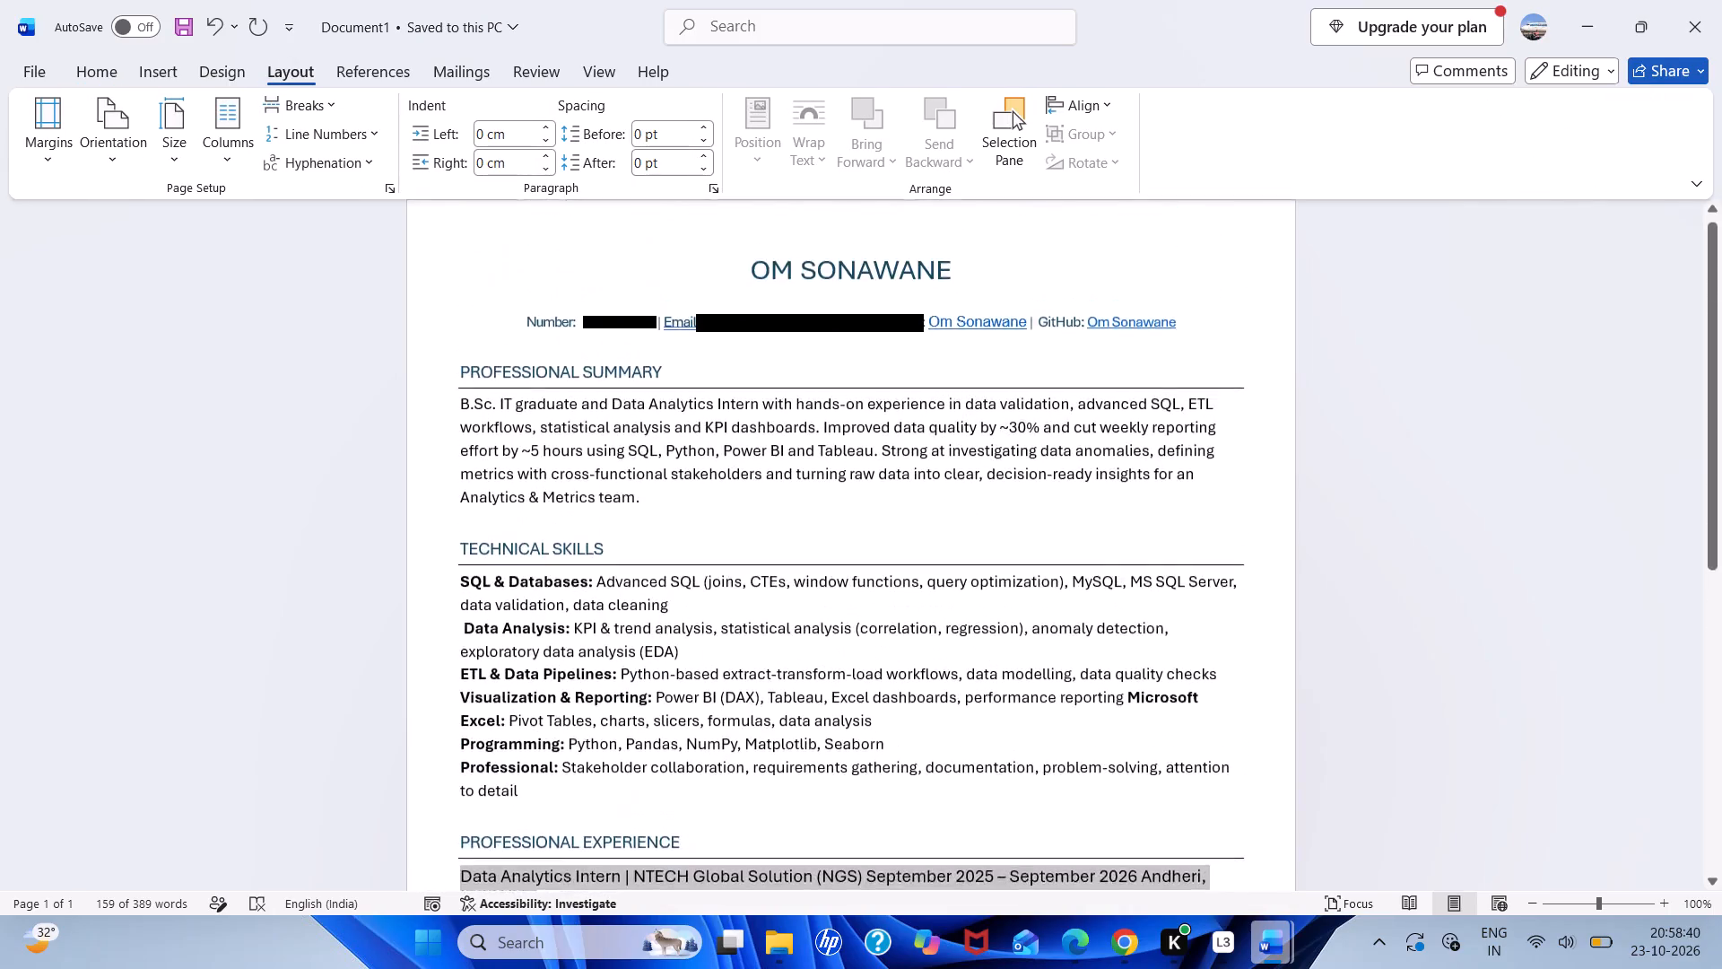
scroll(900, 809, down, 11)
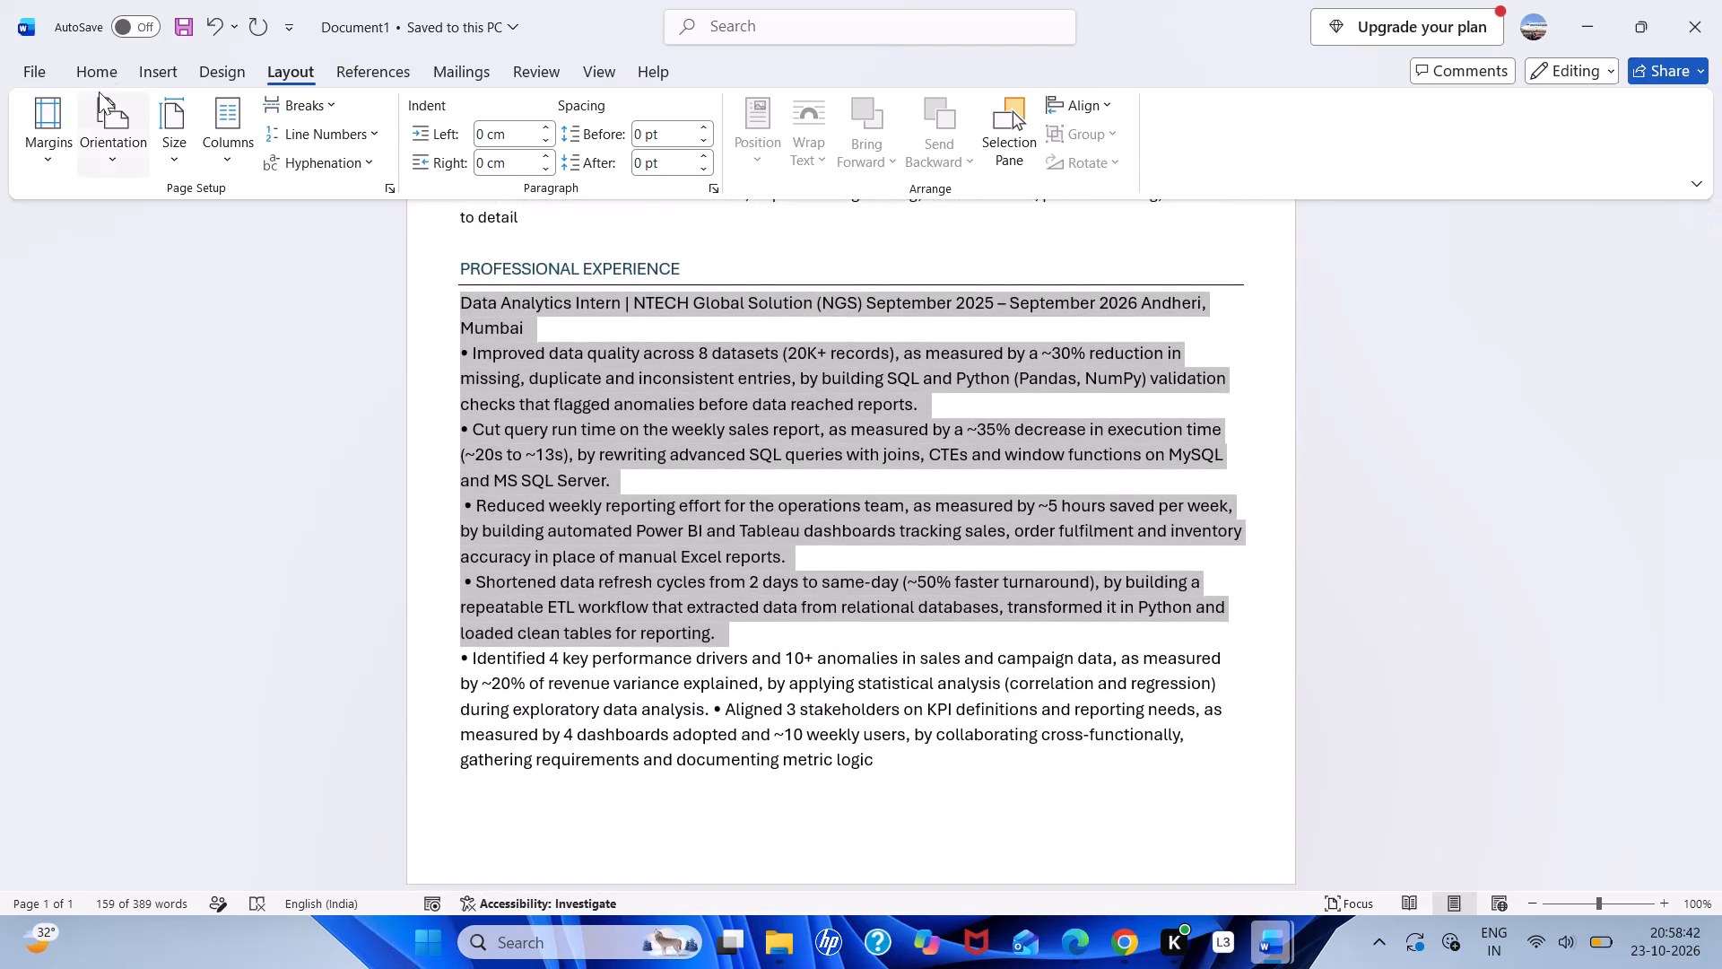
Move the "Aligned 3 stakeholders" bullet onto its own paragraph.
click(99, 73)
scroll(762, 795, down, 3)
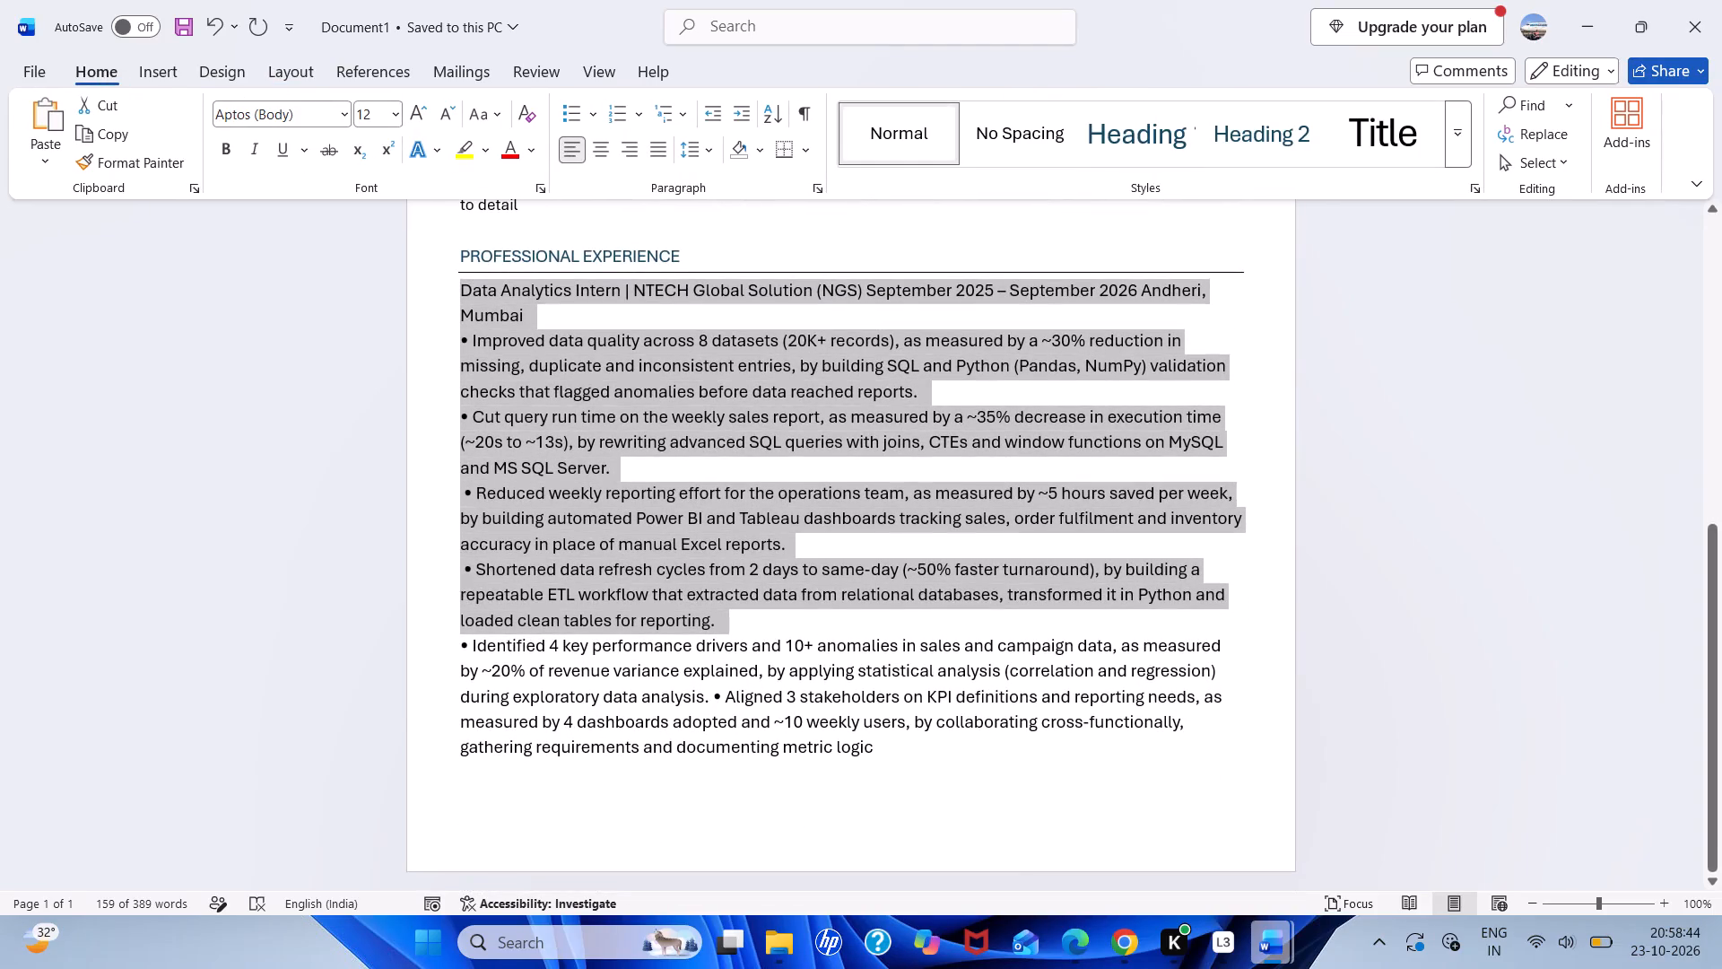
click(703, 696)
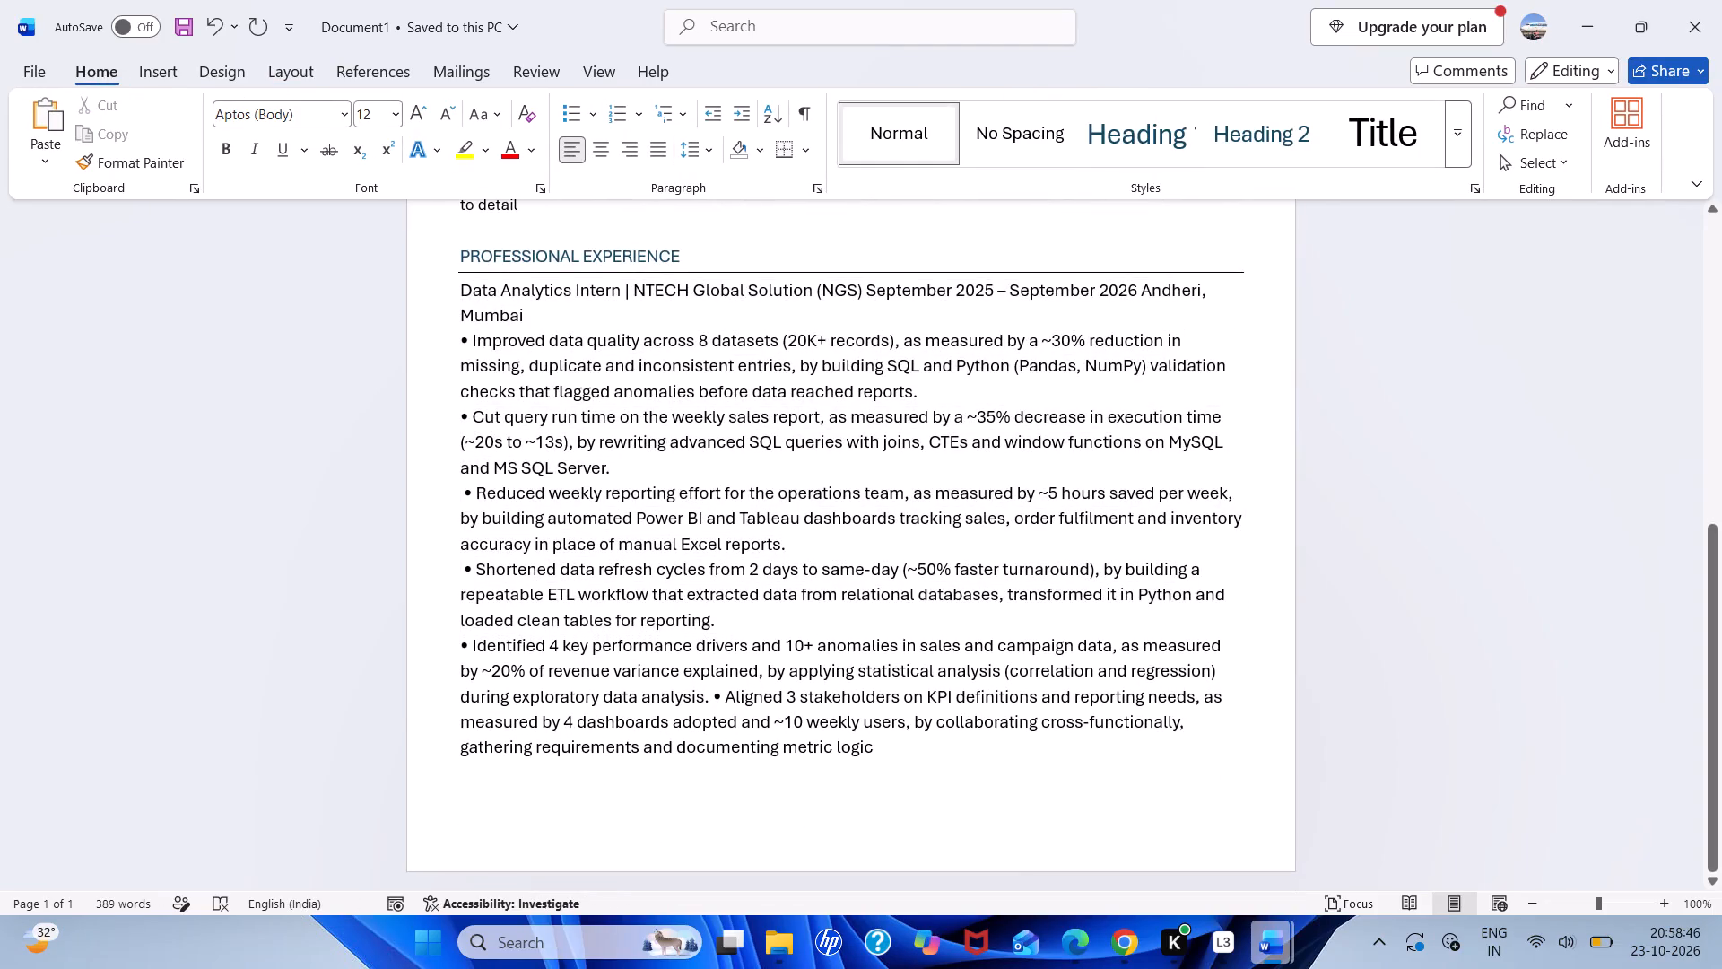
key(Right)
key(Return)
scroll(737, 771, down, 3)
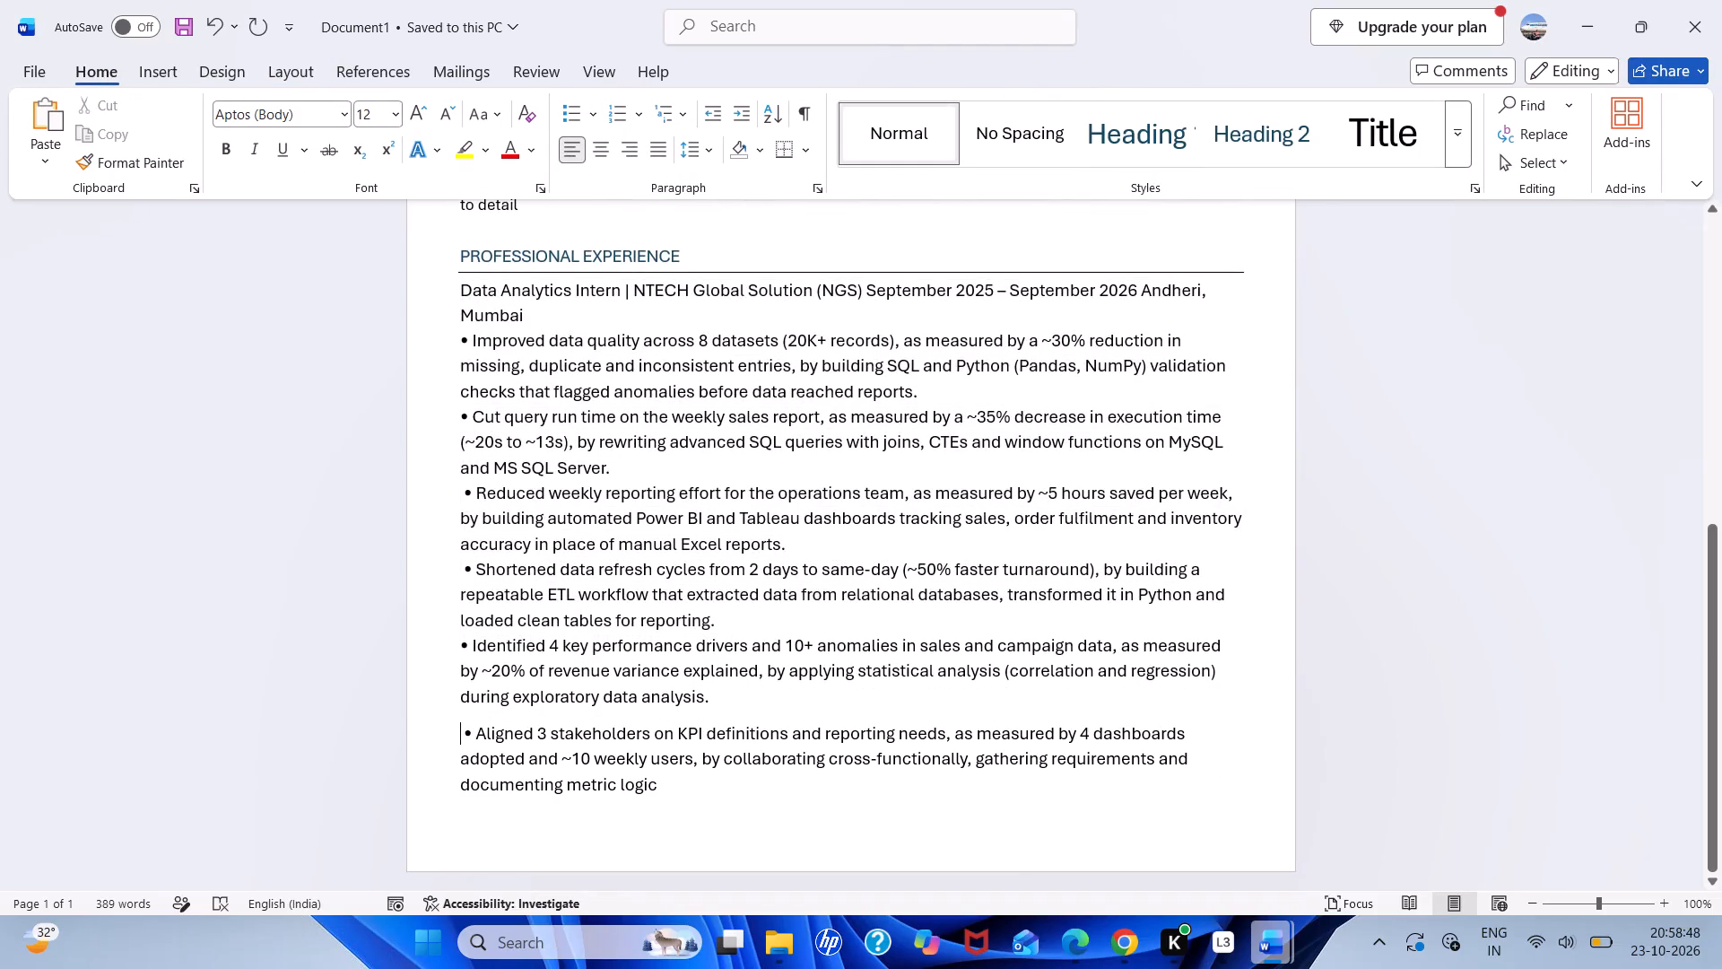
Set the spacing after to 0 pt for the whole internship entry, including the "Aligned 3 stakeholders" bullet.
drag(709, 781, 463, 292)
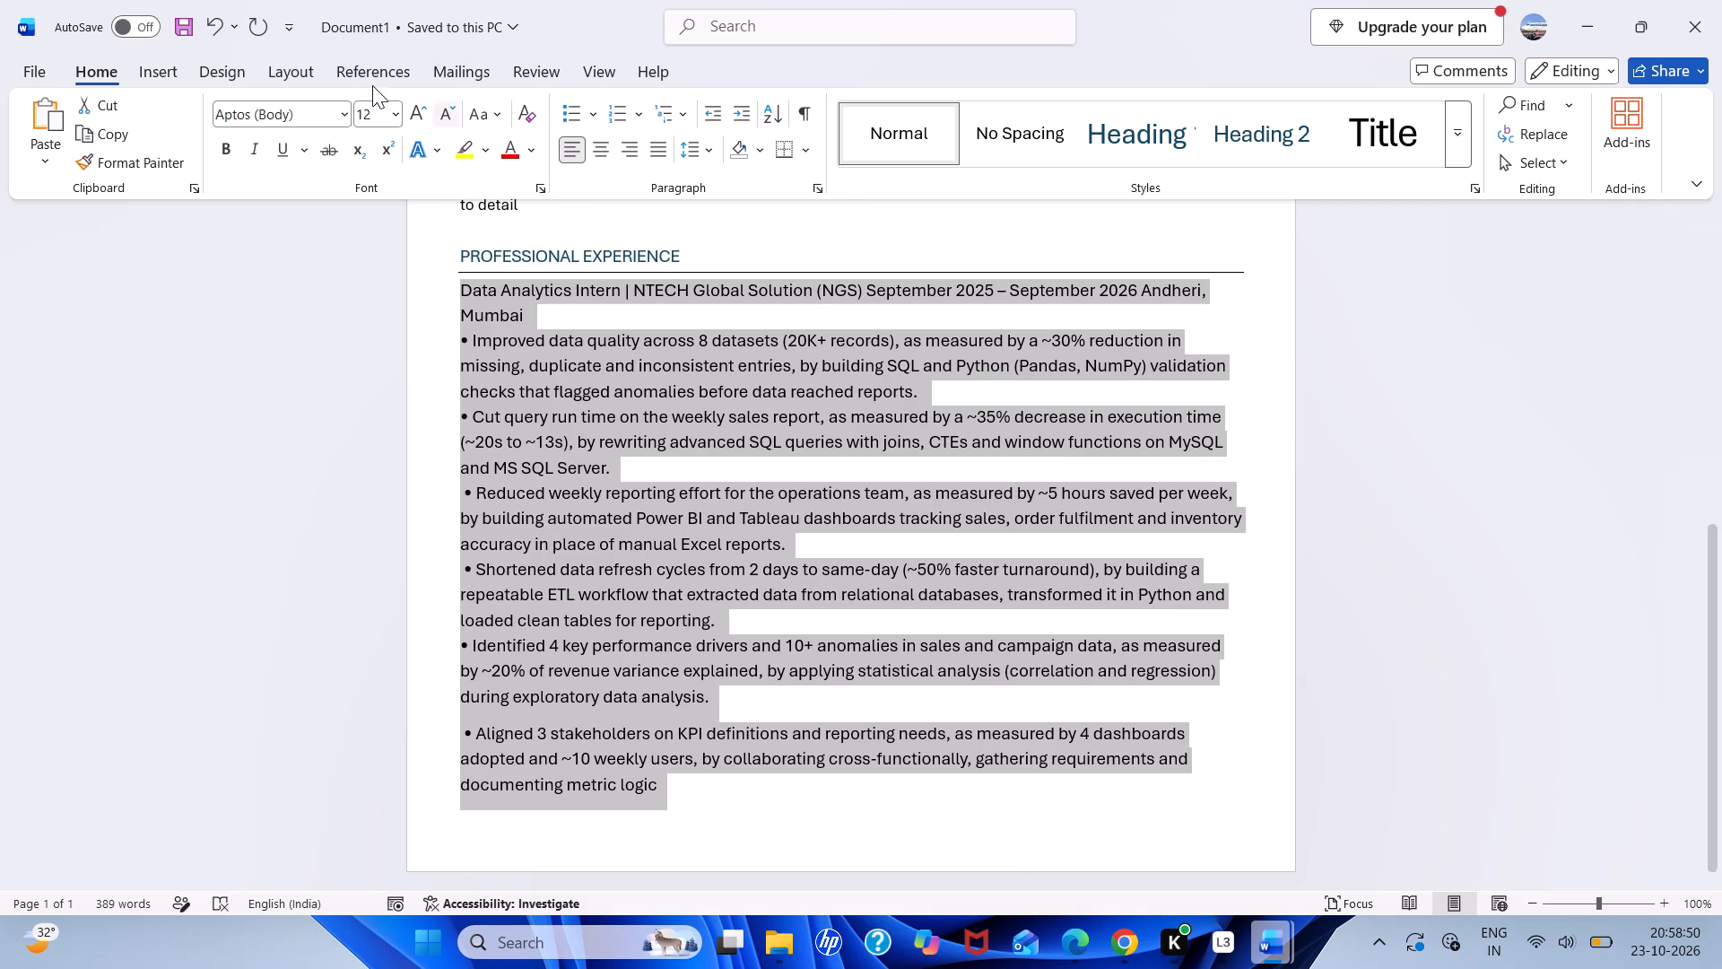
click(308, 78)
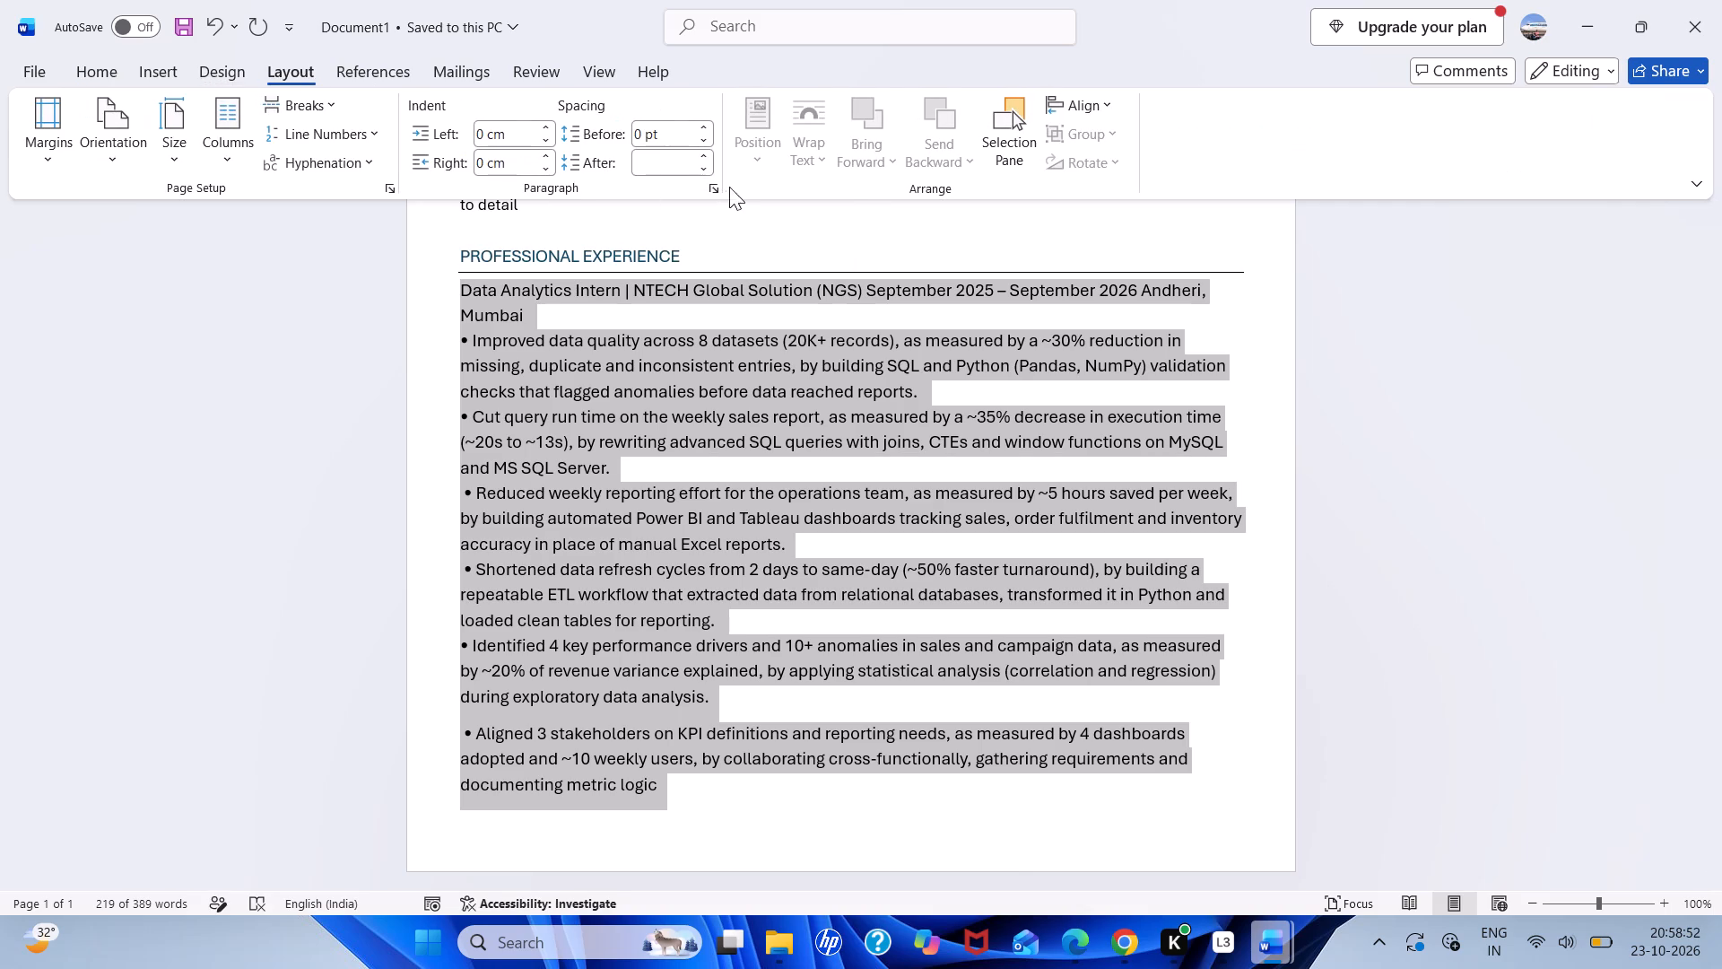
click(704, 165)
click(912, 846)
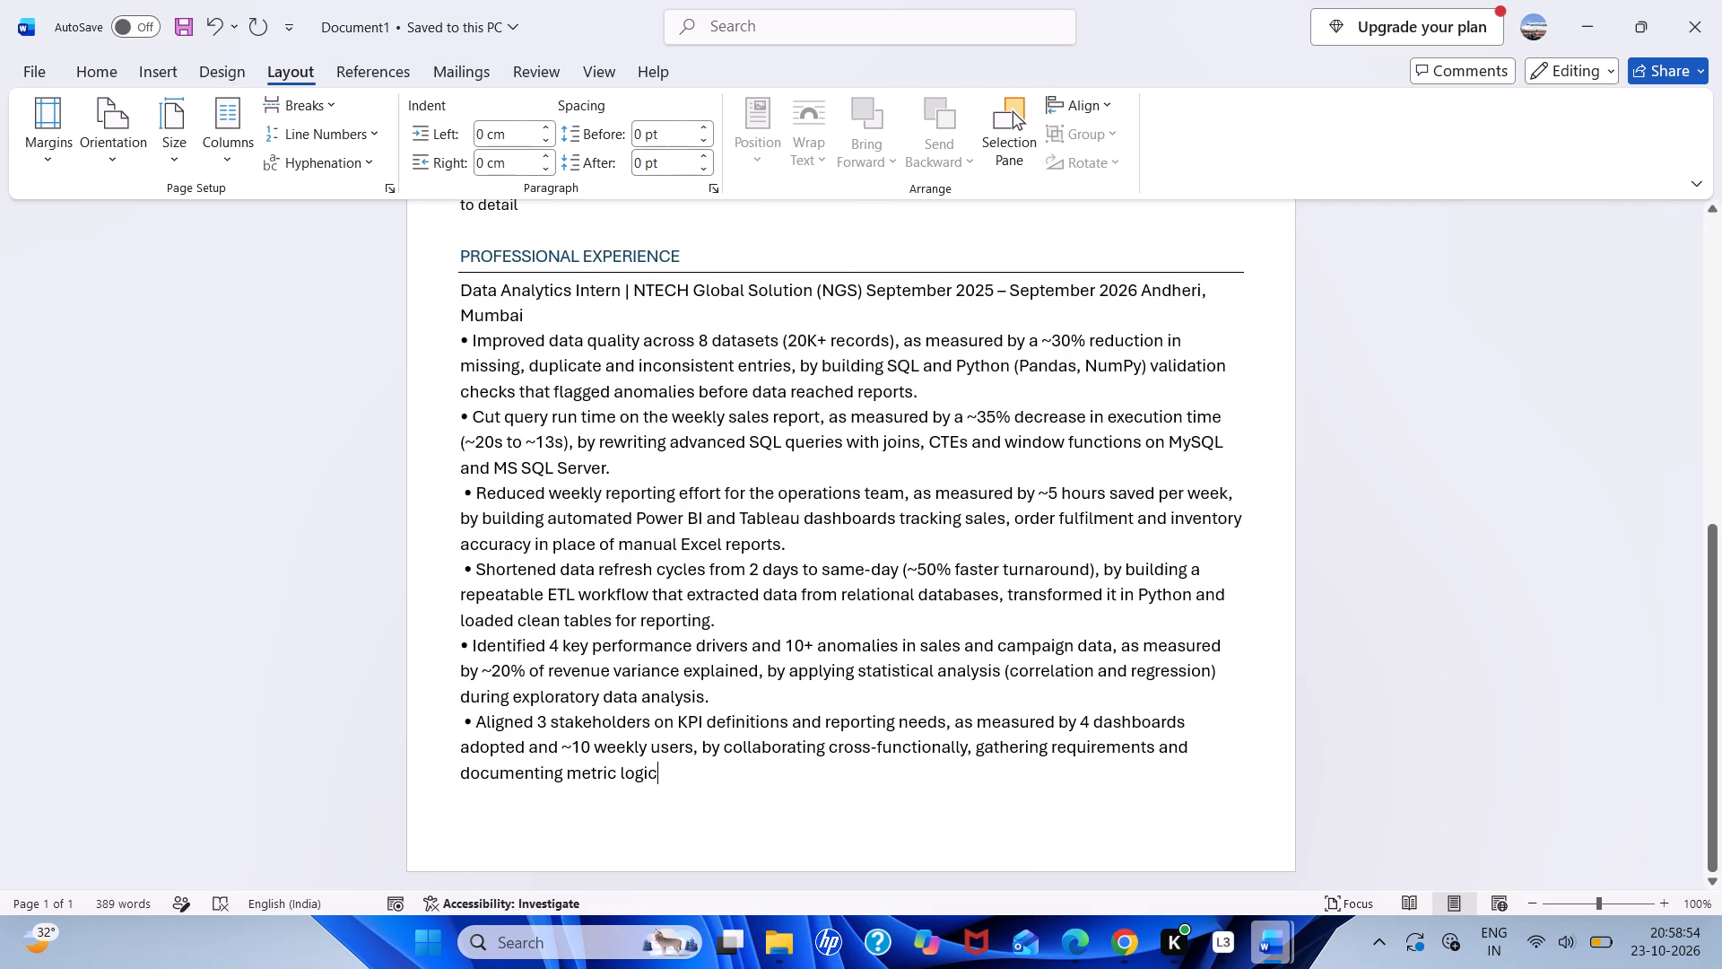
Check the entry's title line in the PDF and reduce "Data Analytics Intern | NTECH Global Solution (NGS" to font size 10 in Word.
key(alt+Tab)
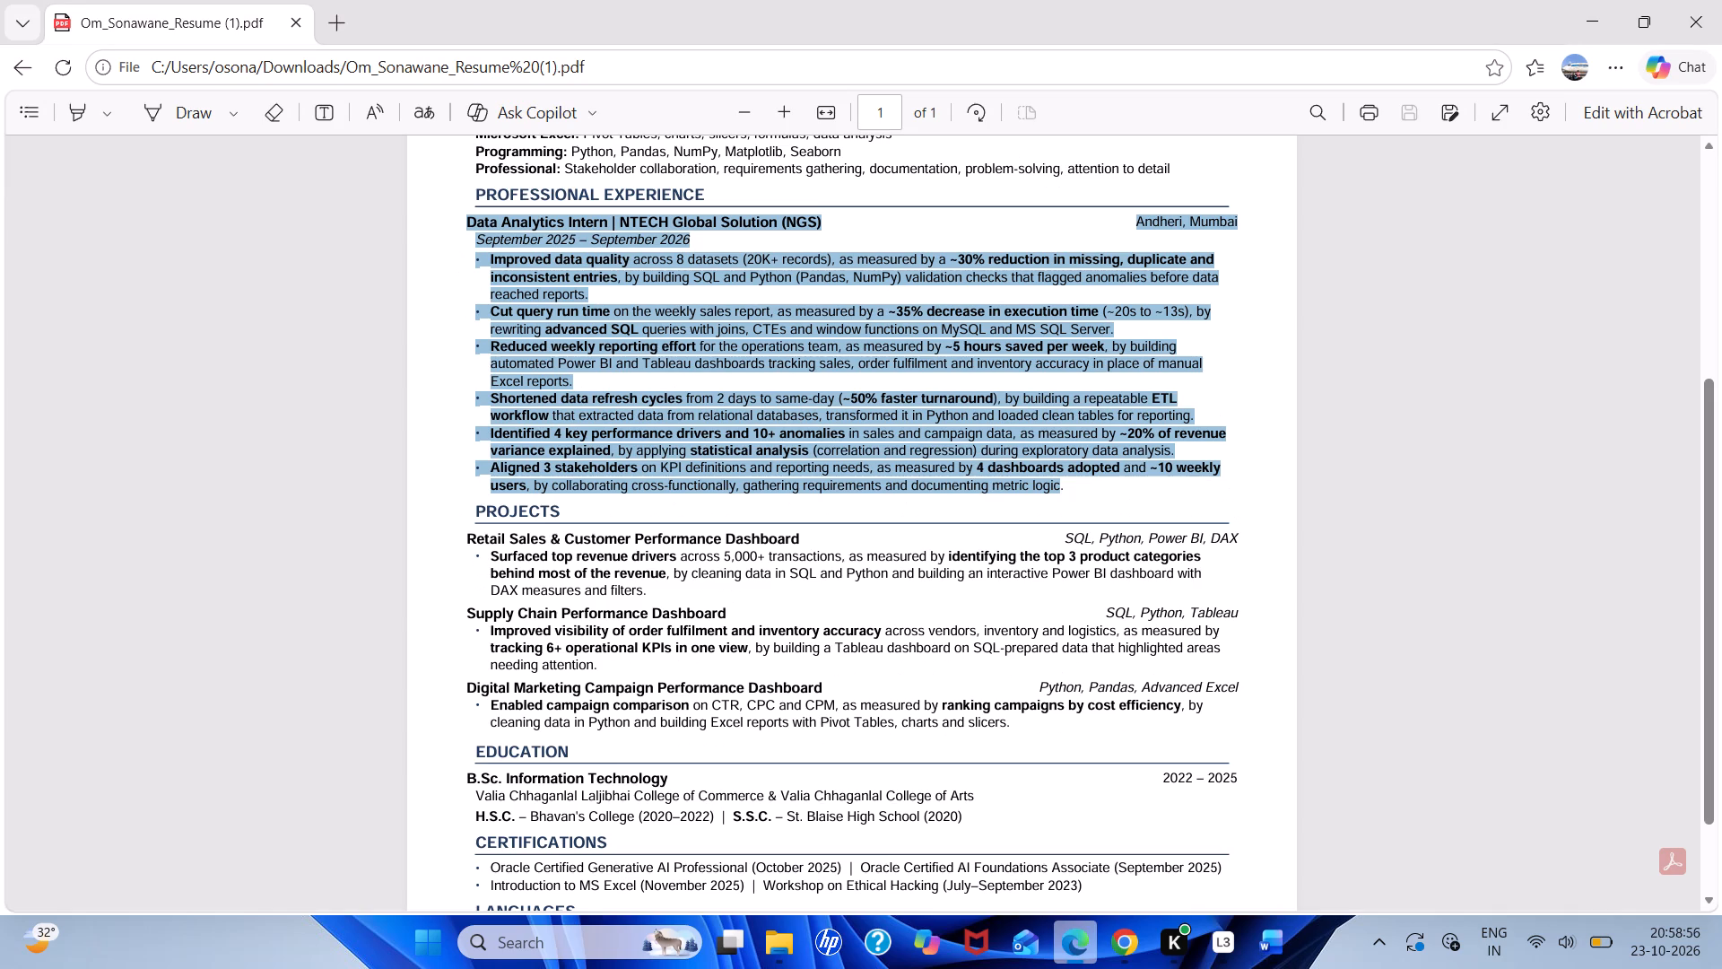
key(alt+Tab)
key(alt+Tab)
key(alt+Tab)
drag(858, 294, 391, 287)
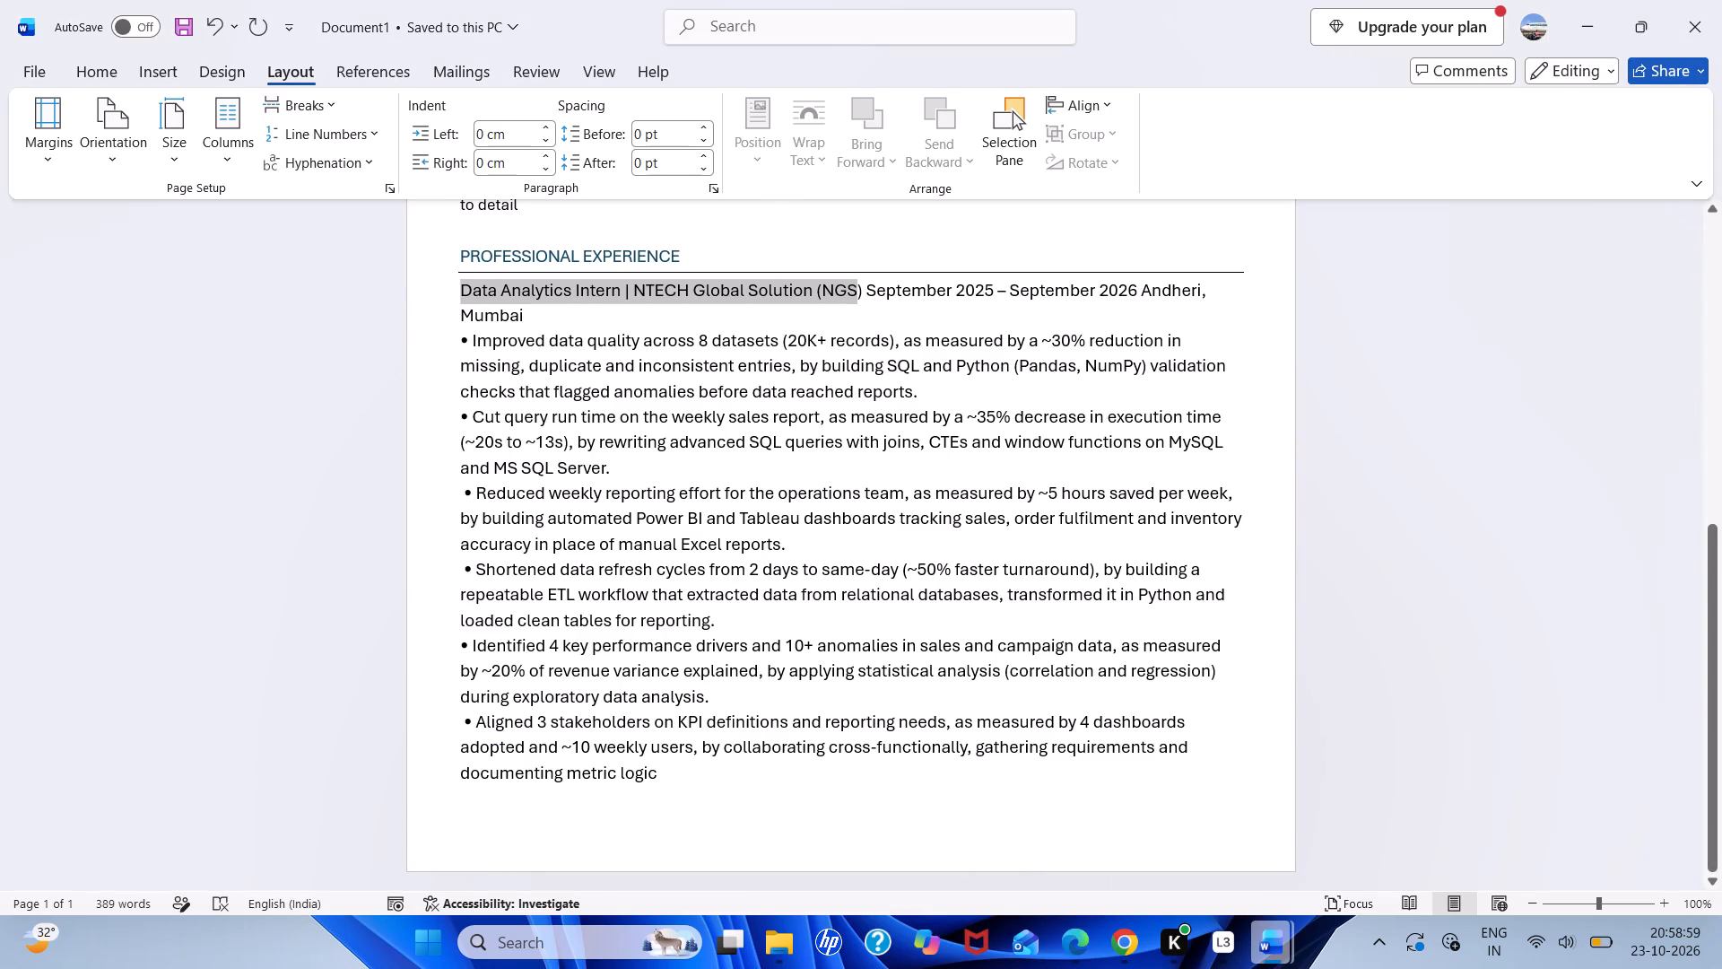
click(75, 72)
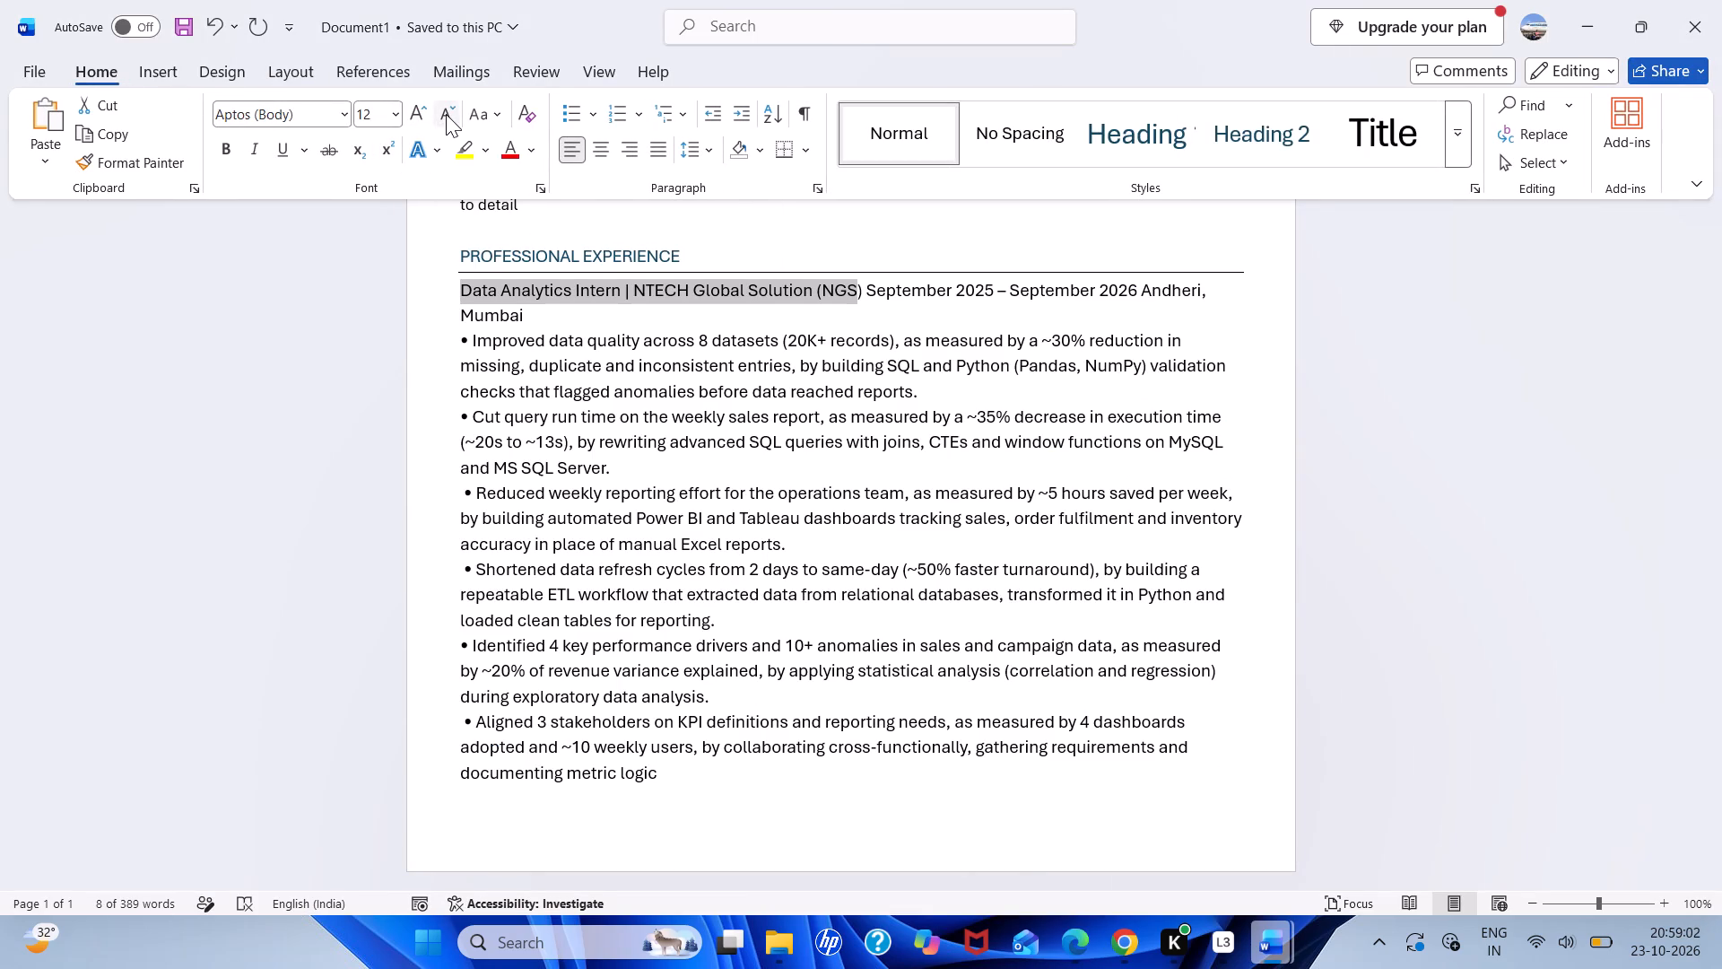
click(446, 114)
click(446, 114)
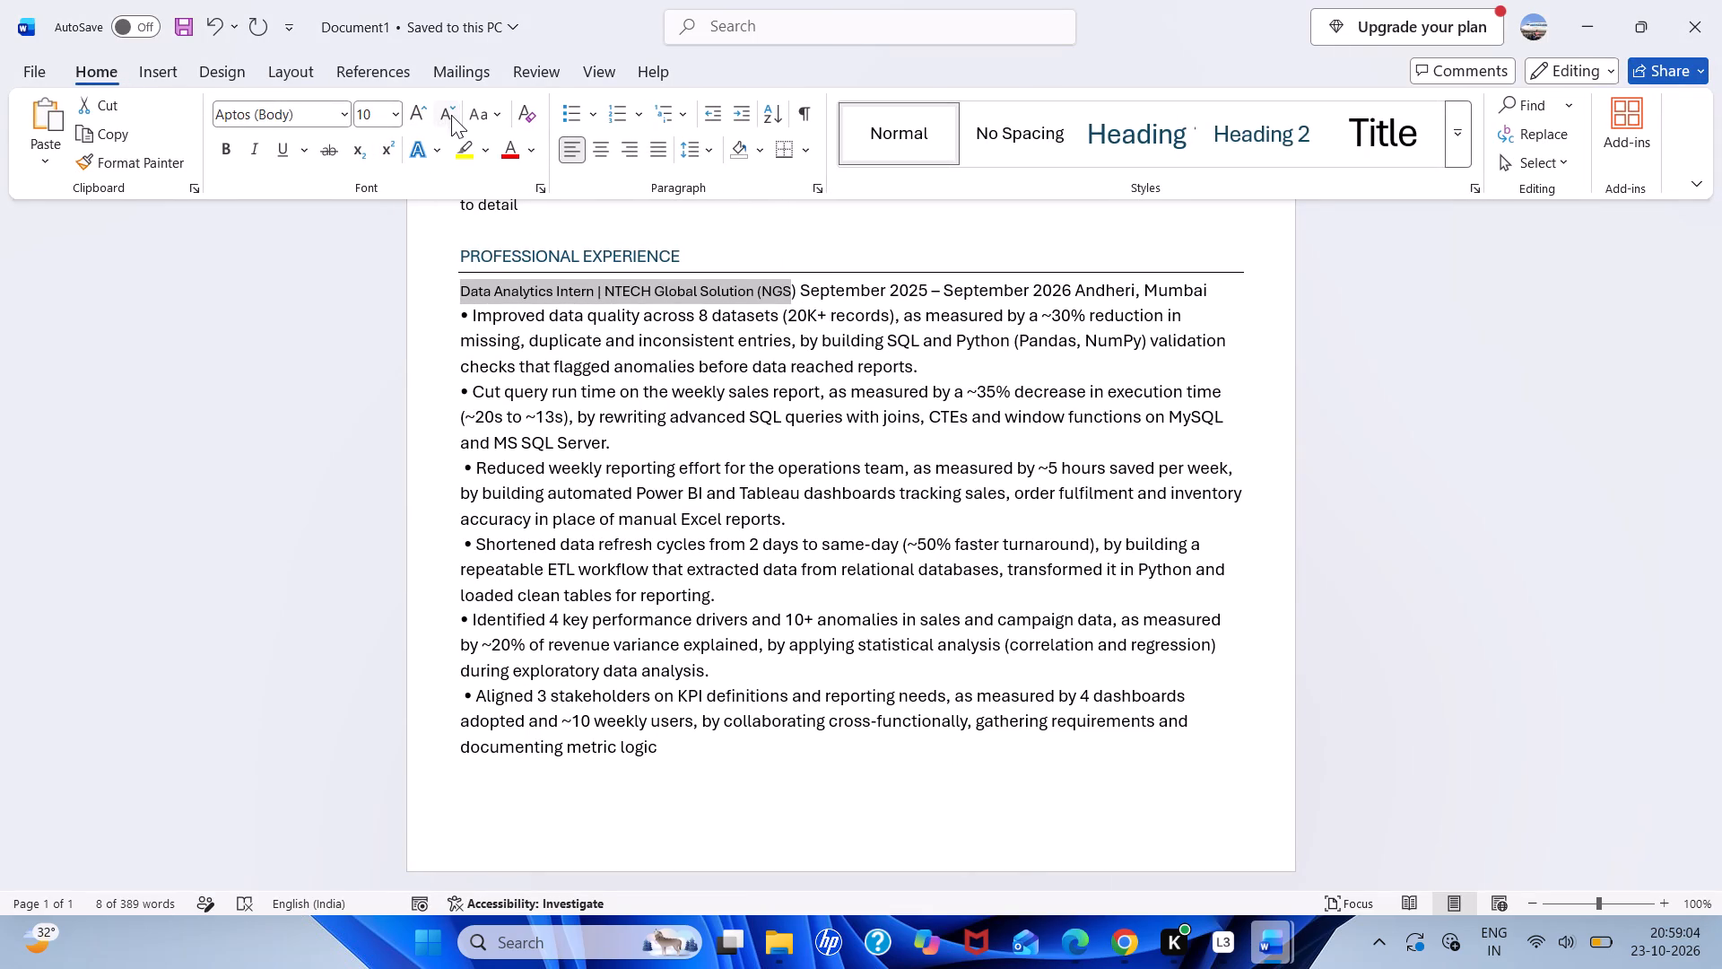
Insert six spaces after "(NGS)" to separate the job title from the dates.
click(796, 292)
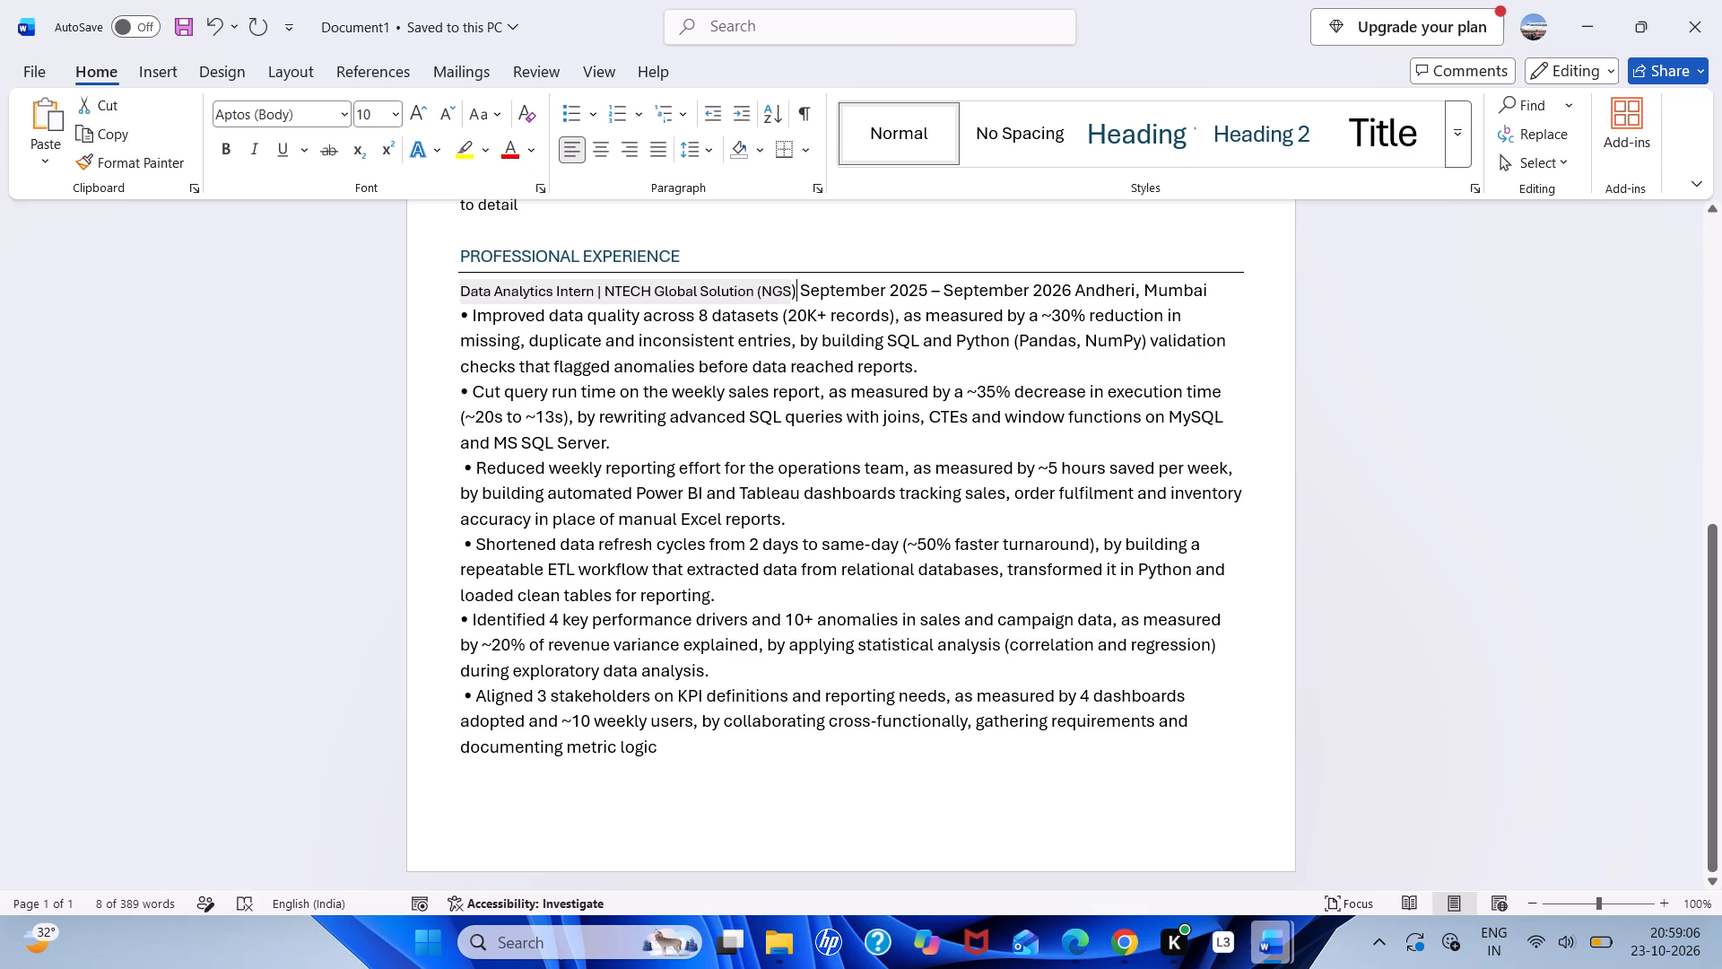
key(space)
key(space)
key(space)
key(space)
key(space)
key(space)
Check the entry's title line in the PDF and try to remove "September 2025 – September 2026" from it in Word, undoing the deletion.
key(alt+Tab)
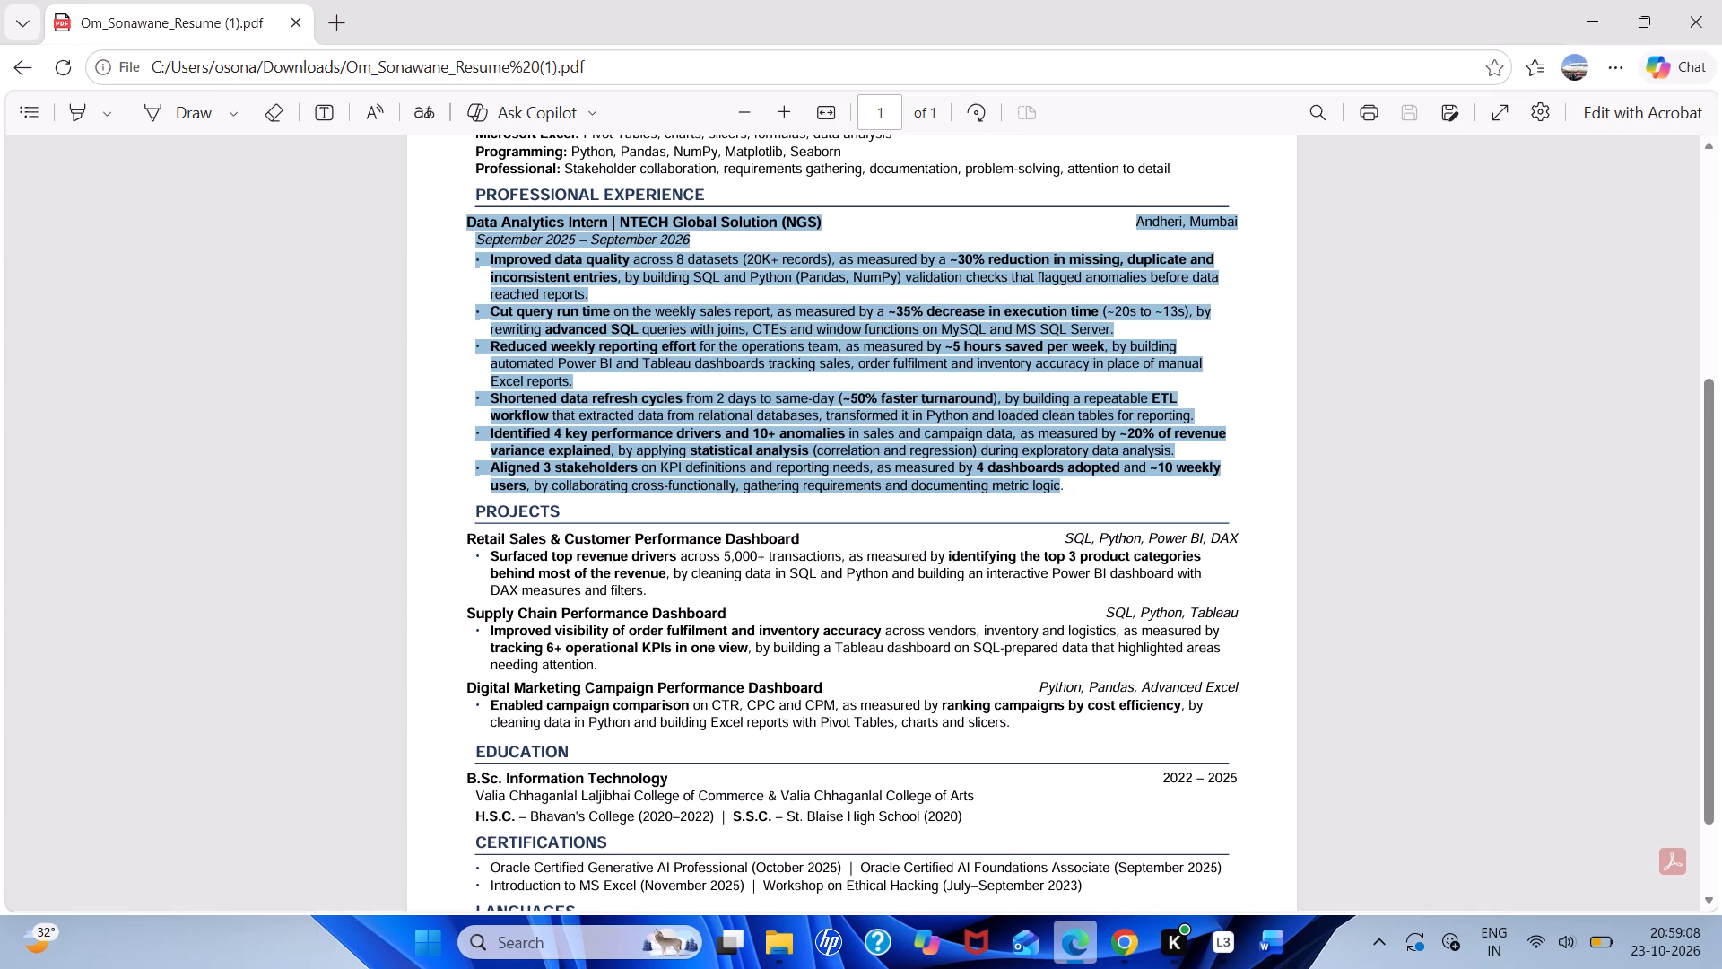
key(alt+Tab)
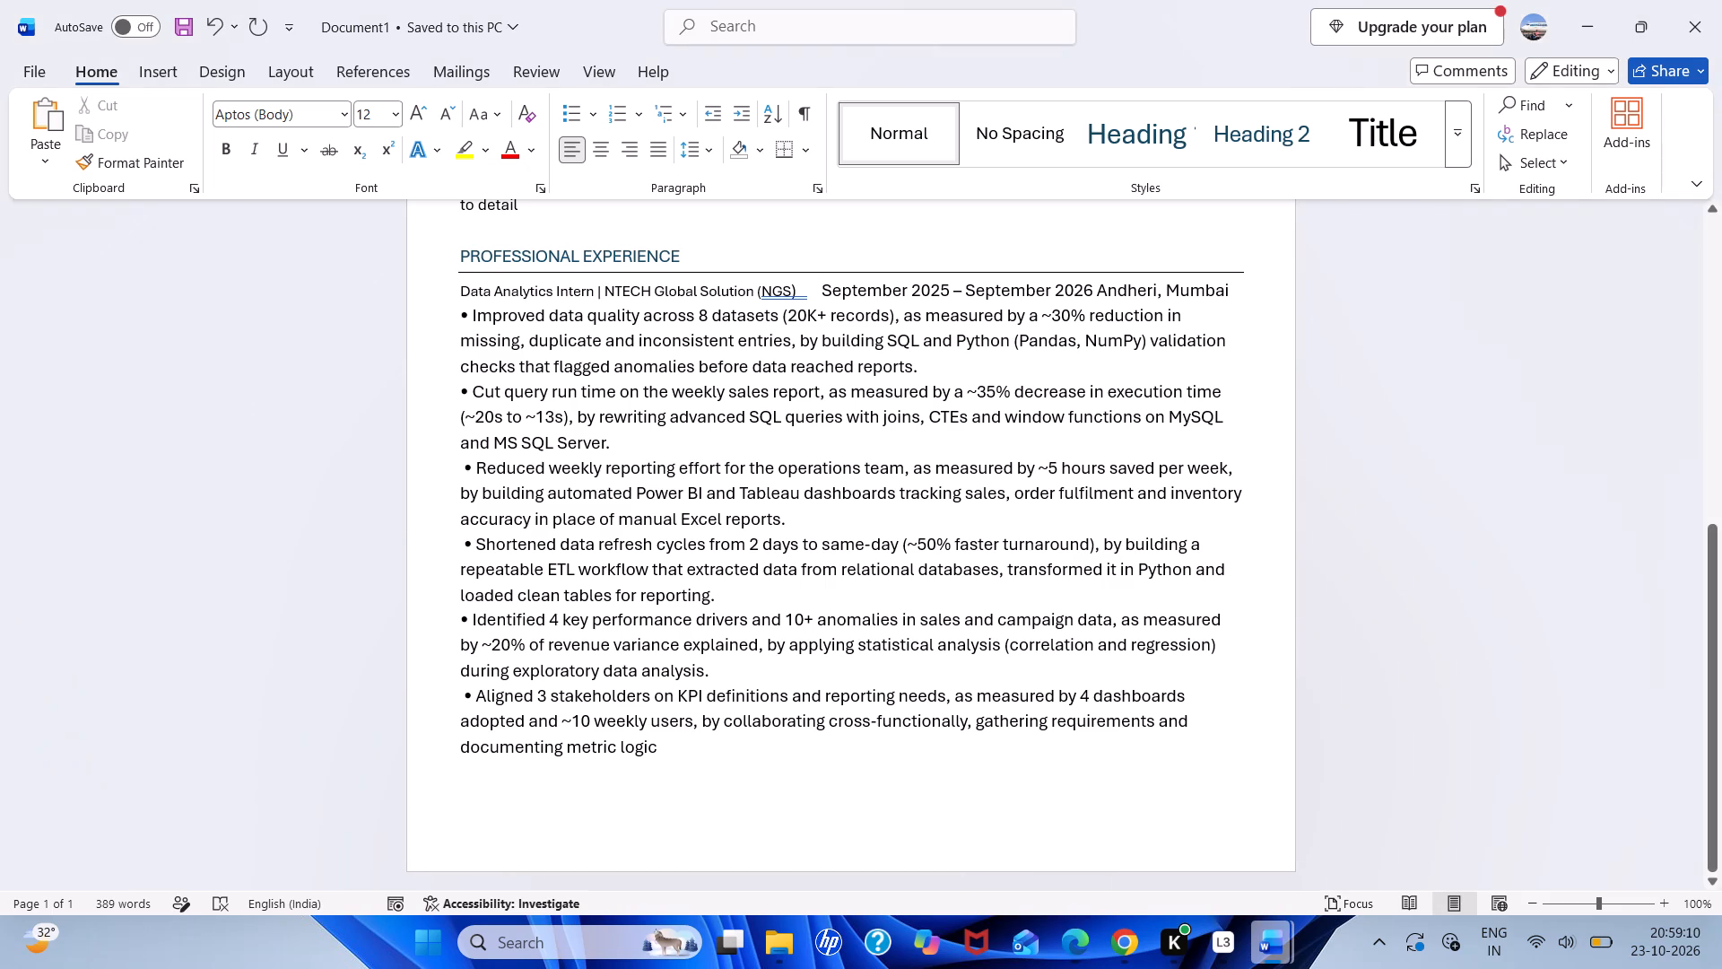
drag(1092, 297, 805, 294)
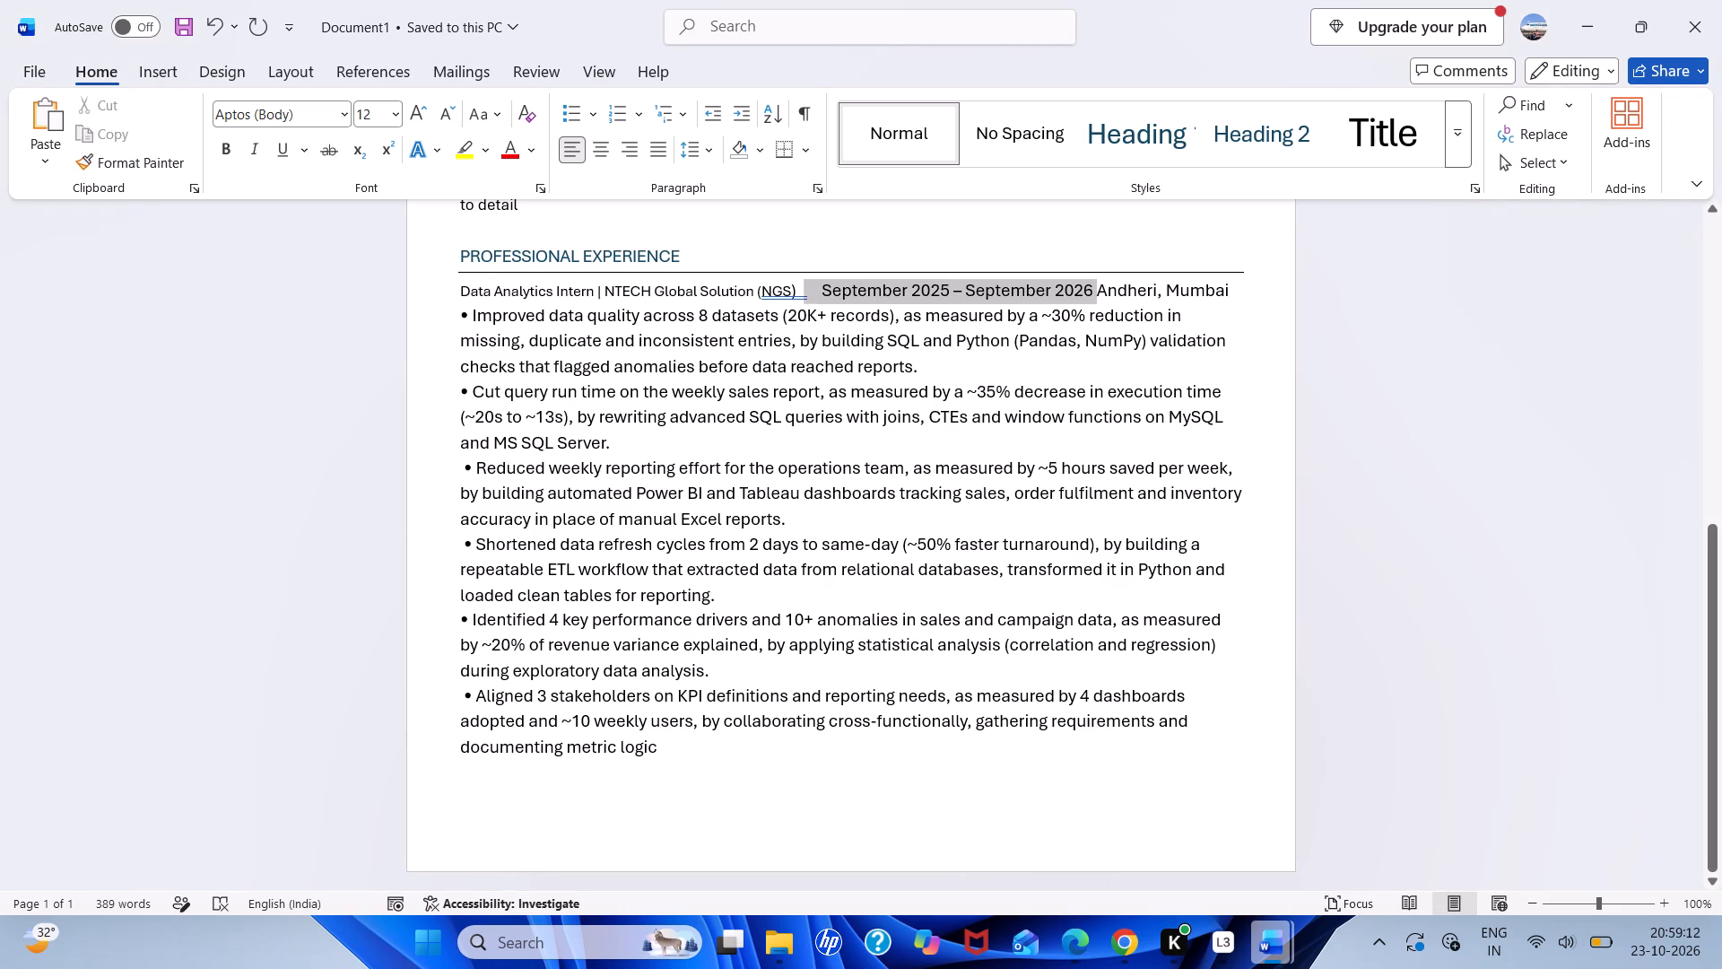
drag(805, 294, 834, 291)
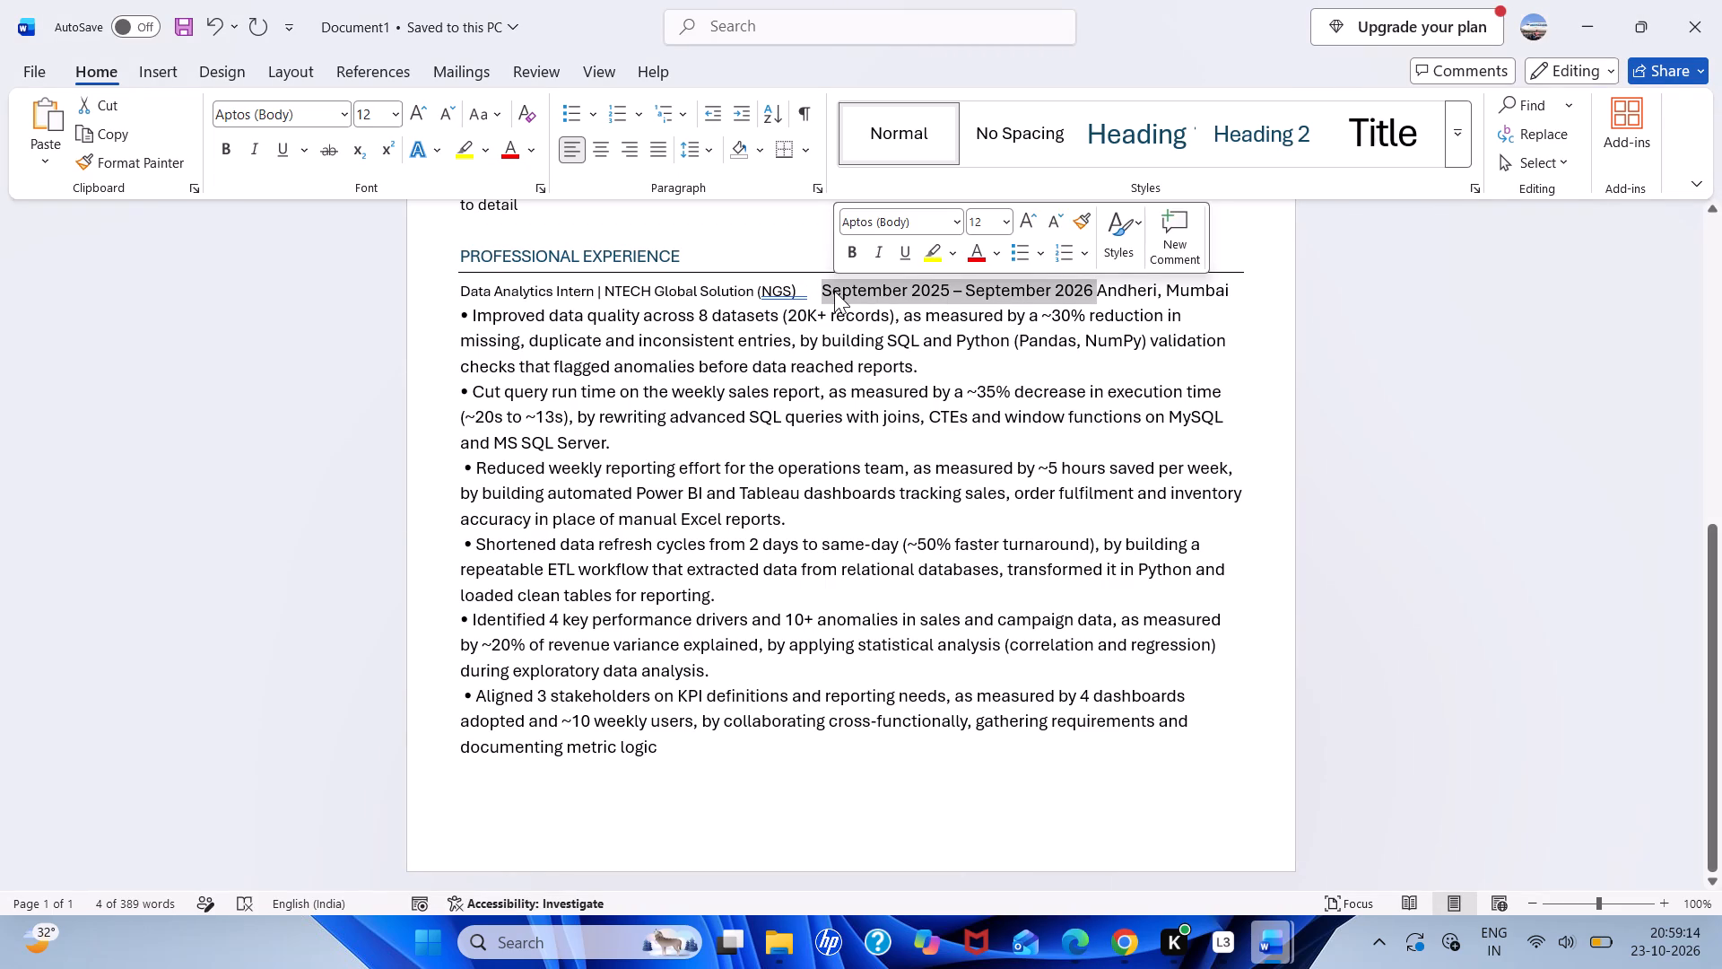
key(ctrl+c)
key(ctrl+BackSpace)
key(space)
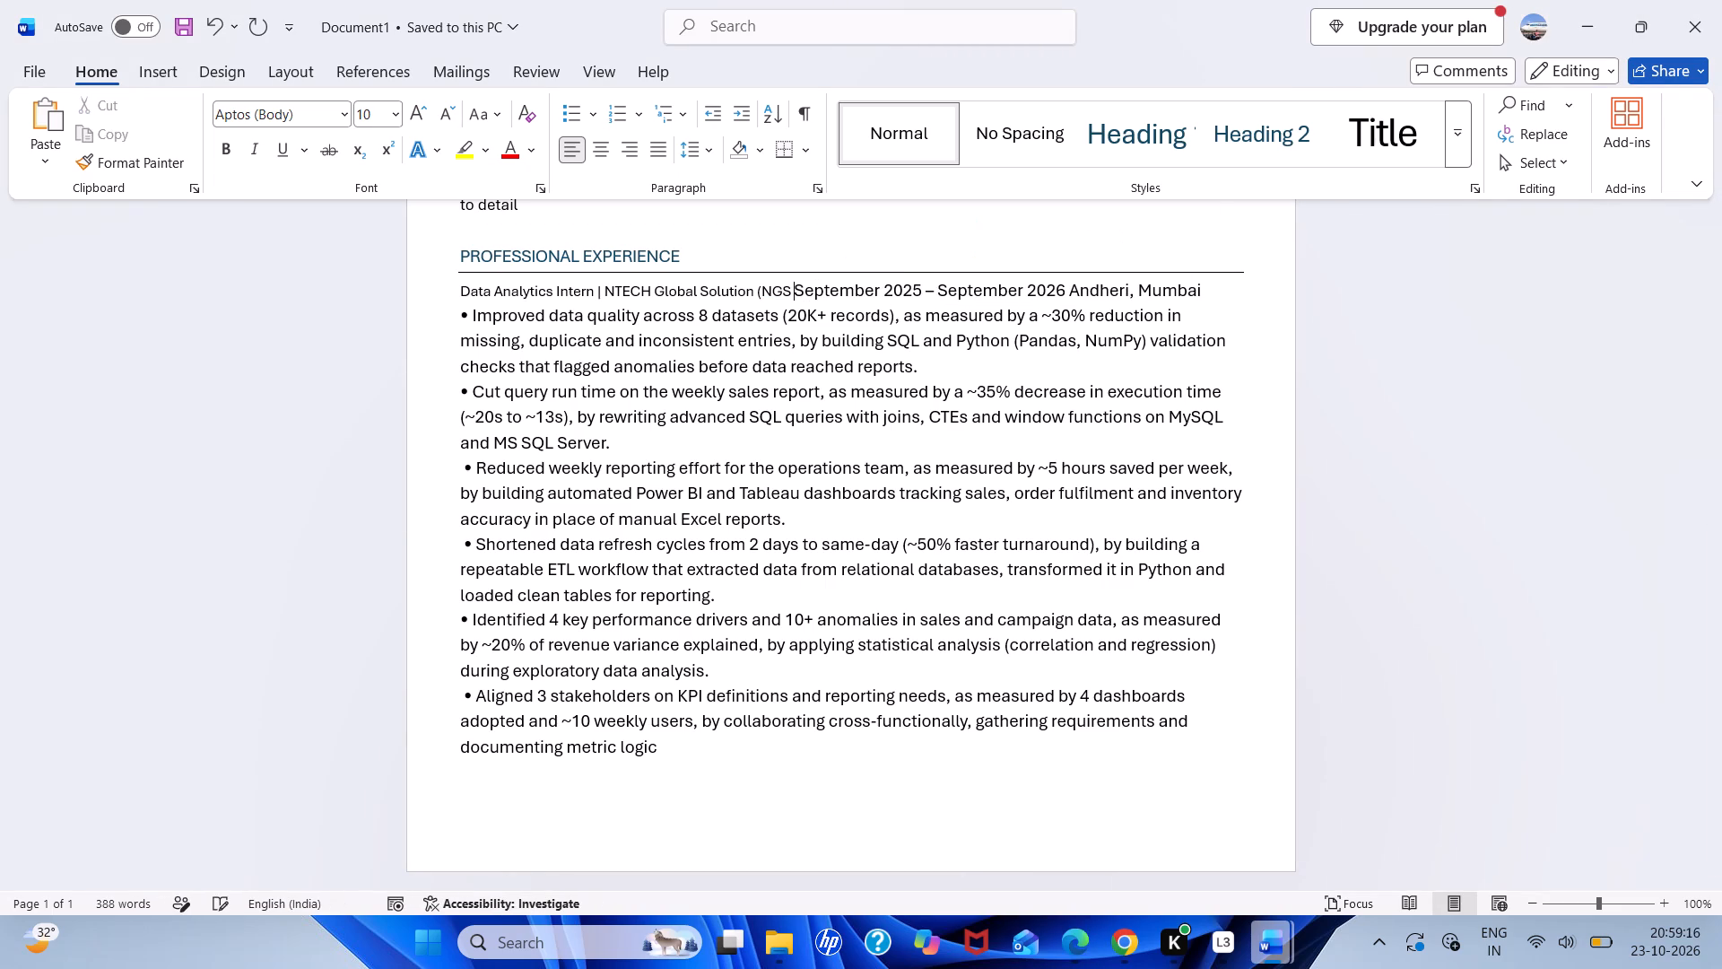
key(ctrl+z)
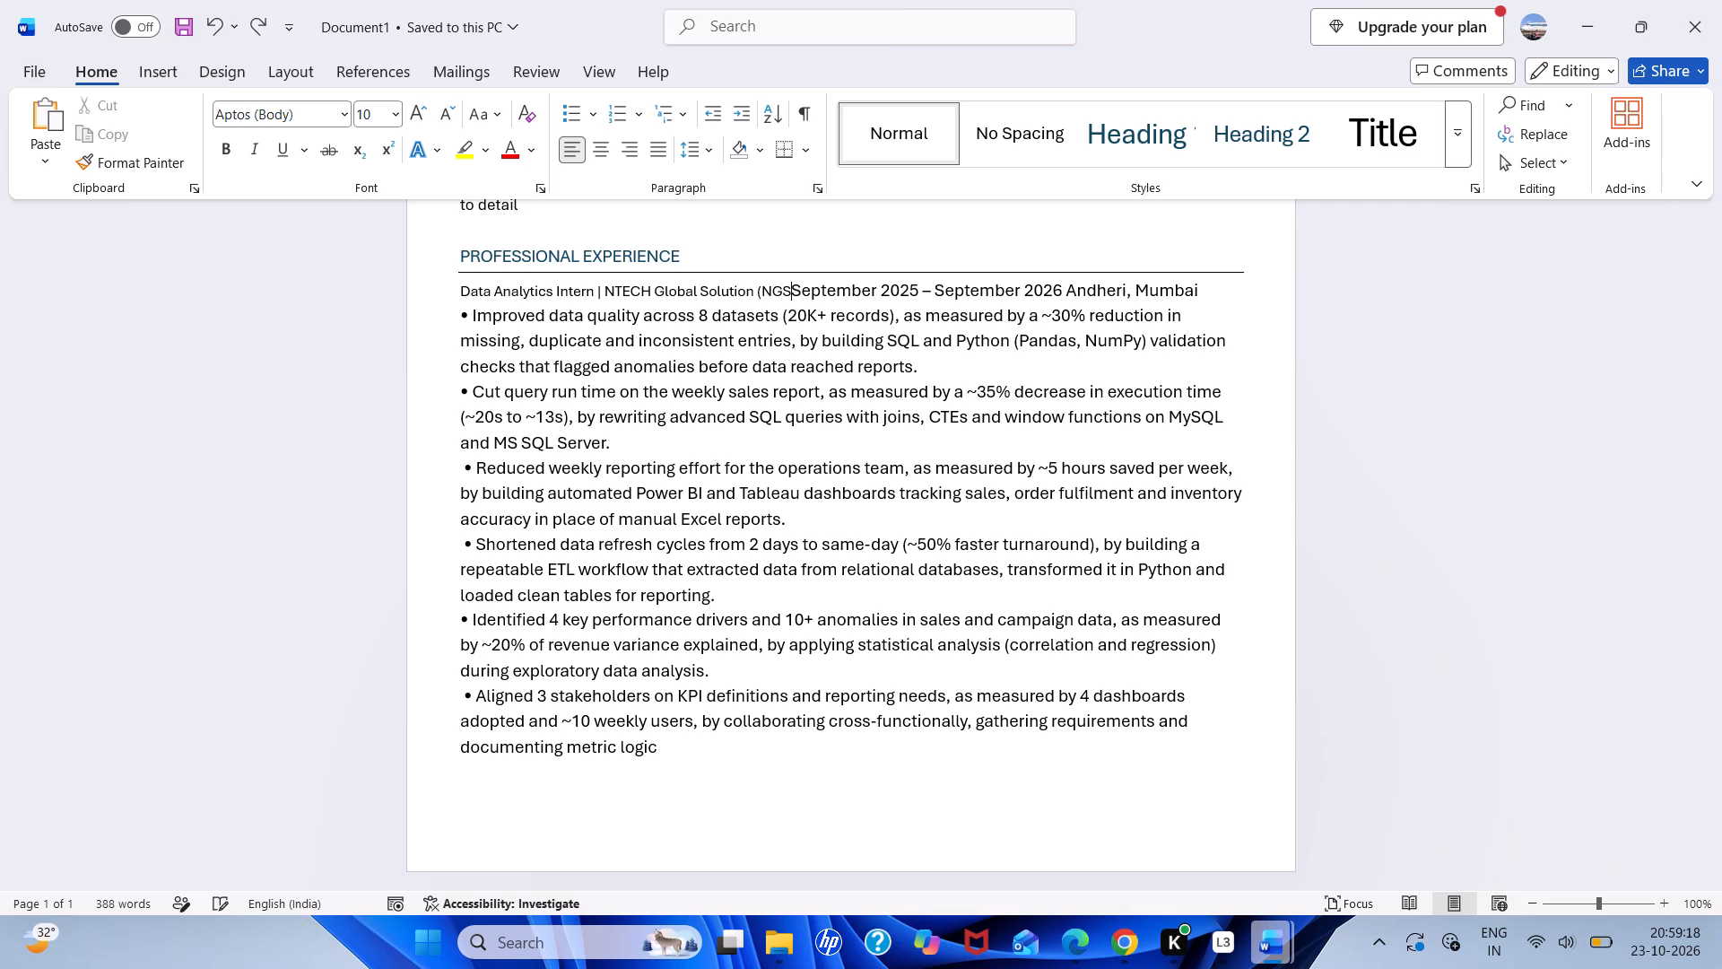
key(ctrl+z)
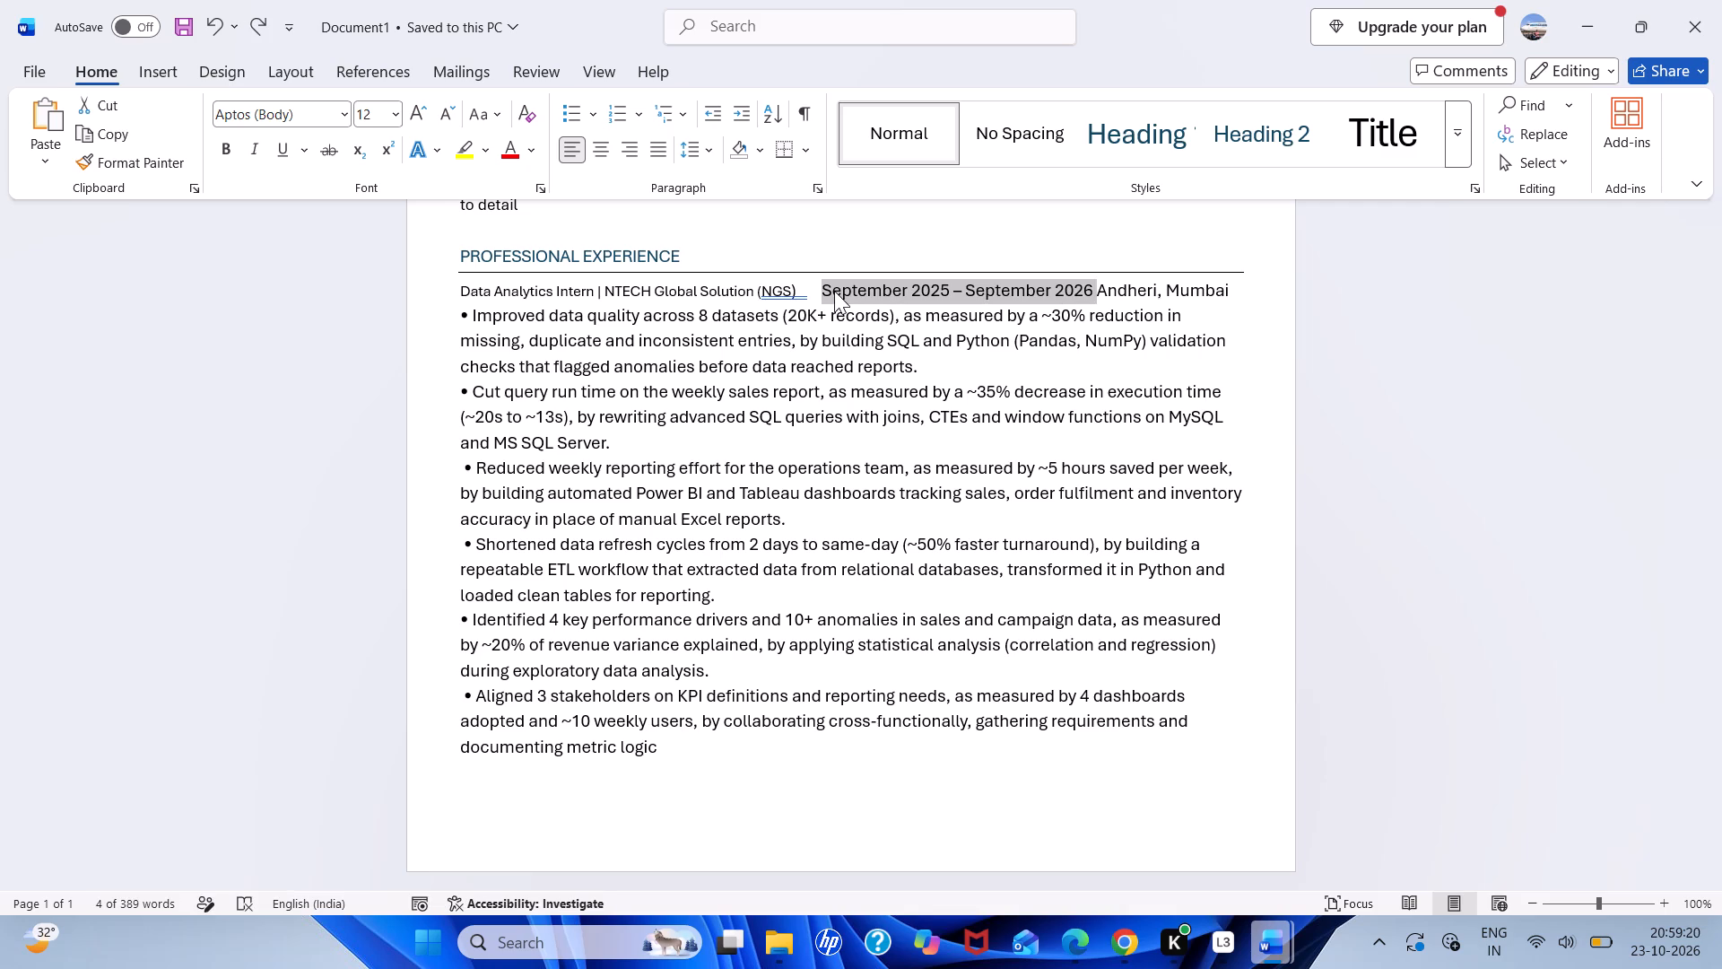
Copy and delete the selected dates, and insert spaces in their place to push "Andheri, Mumbai" towards the right margin.
key(ctrl+c)
key(BackSpace)
key(space)
key(space)
key(space)
key(space)
key(space)
key(space)
key(space)
key(space)
key(space)
key(space)
key(space)
key(space)
key(space)
key(space)
key(space)
key(space)
key(space)
key(space)
key(space)
key(space)
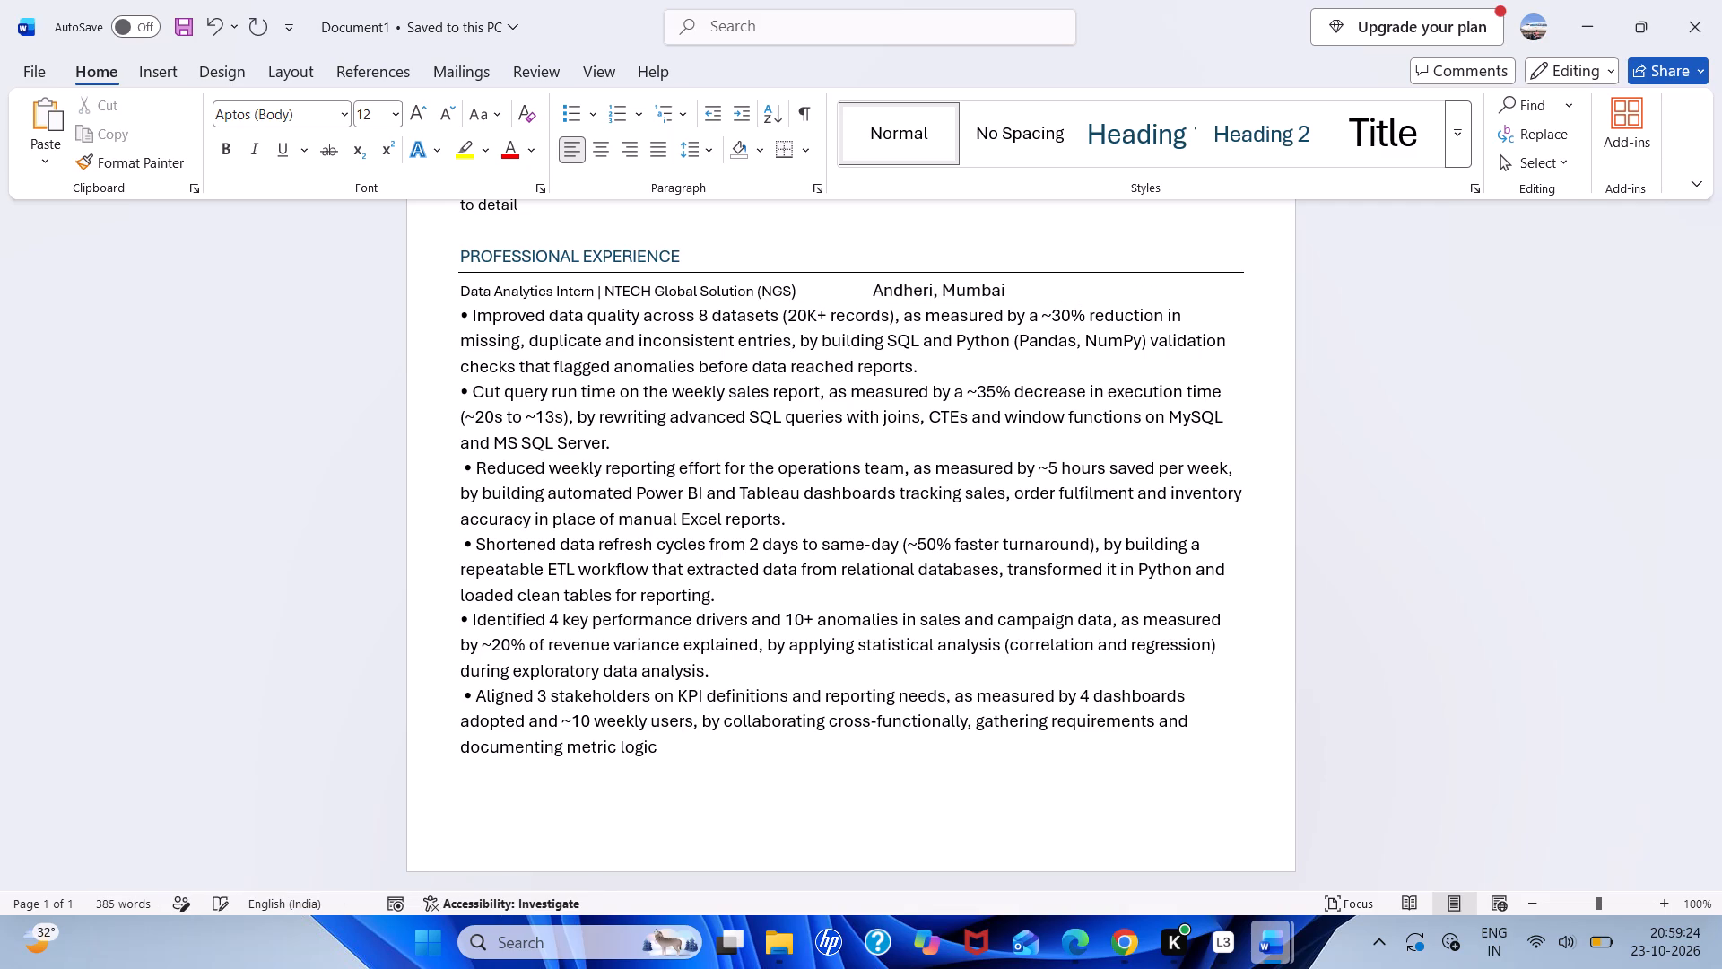
key(space)
key(space)
key(space)
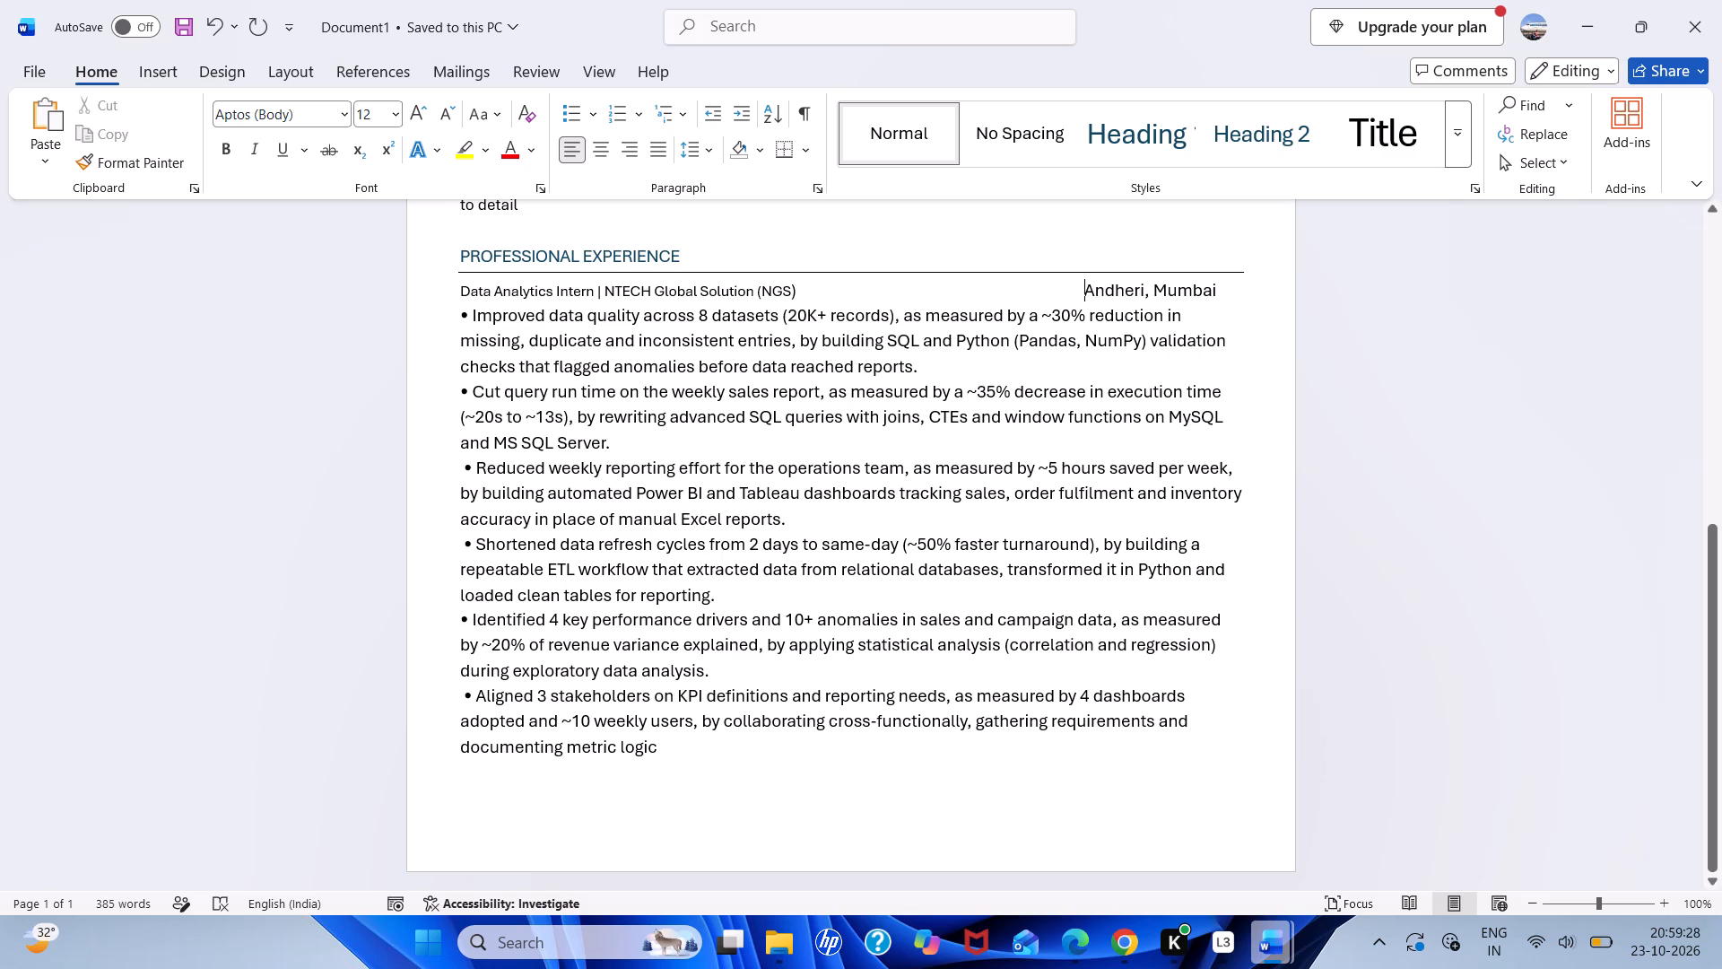
Reduce "Andheri, Mumbai" on the internship title line to font size 10.
drag(1076, 287, 1205, 299)
click(1222, 295)
drag(1229, 292, 1156, 291)
drag(1156, 291, 1113, 290)
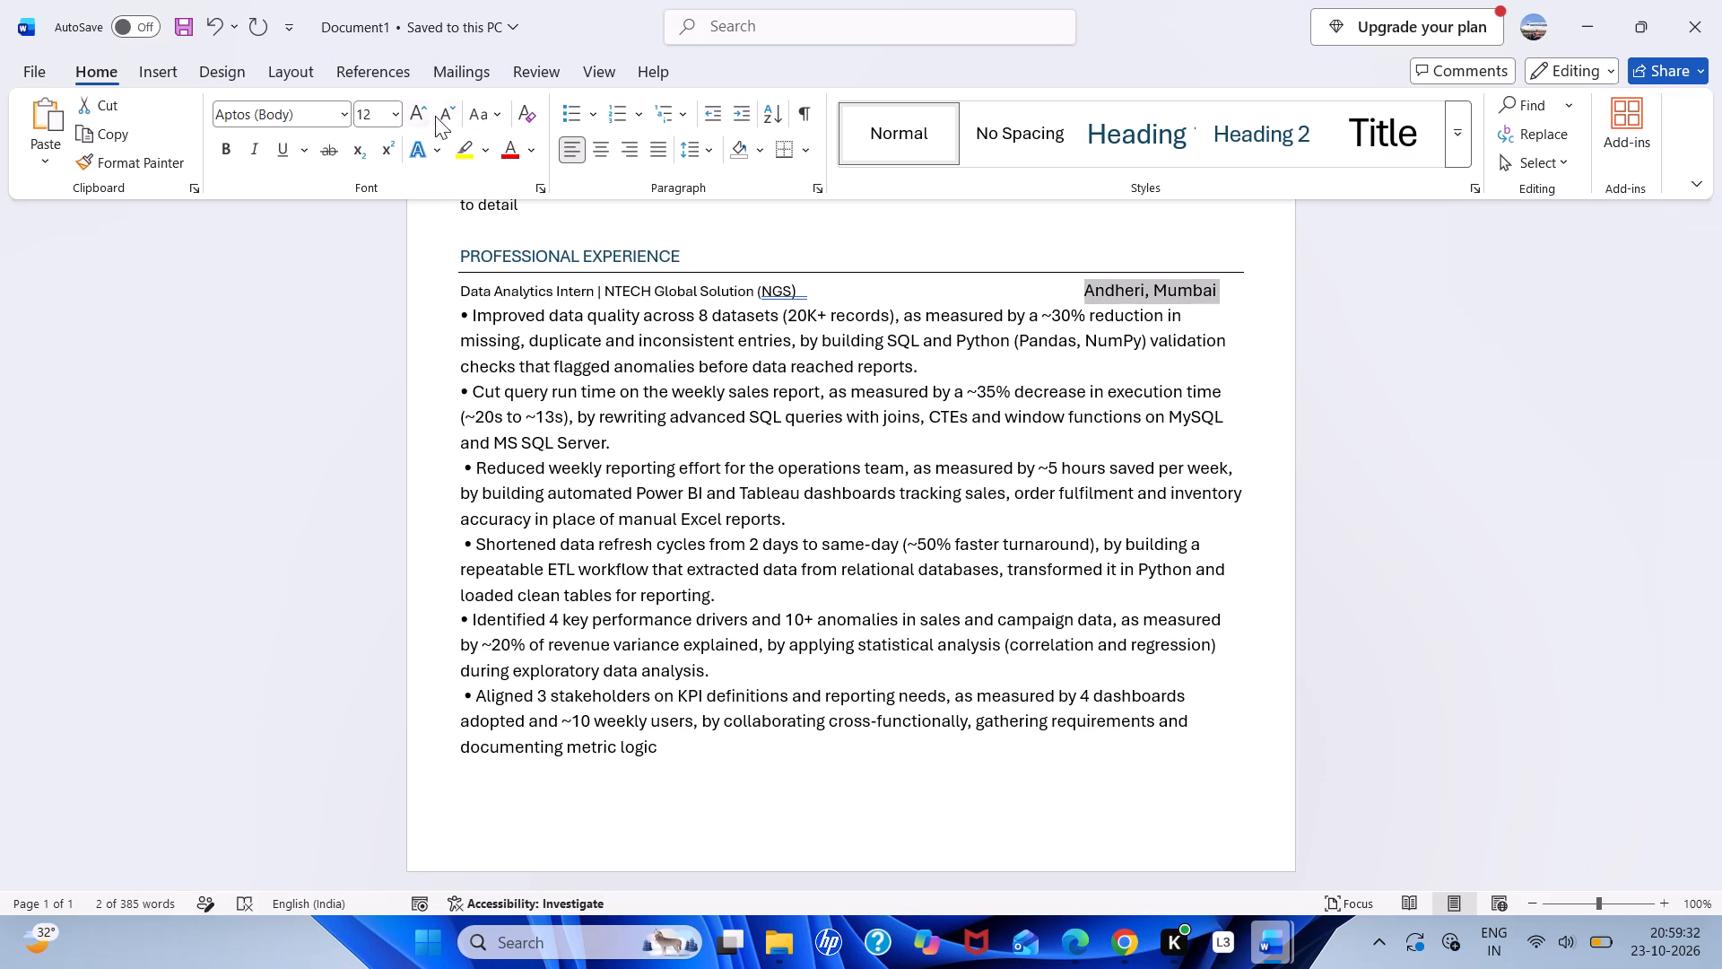
double_click(448, 118)
Check the text size in Technical Skills and reduce all six internship bullets under Professional Experience to font size 10.
scroll(589, 310, up, 3)
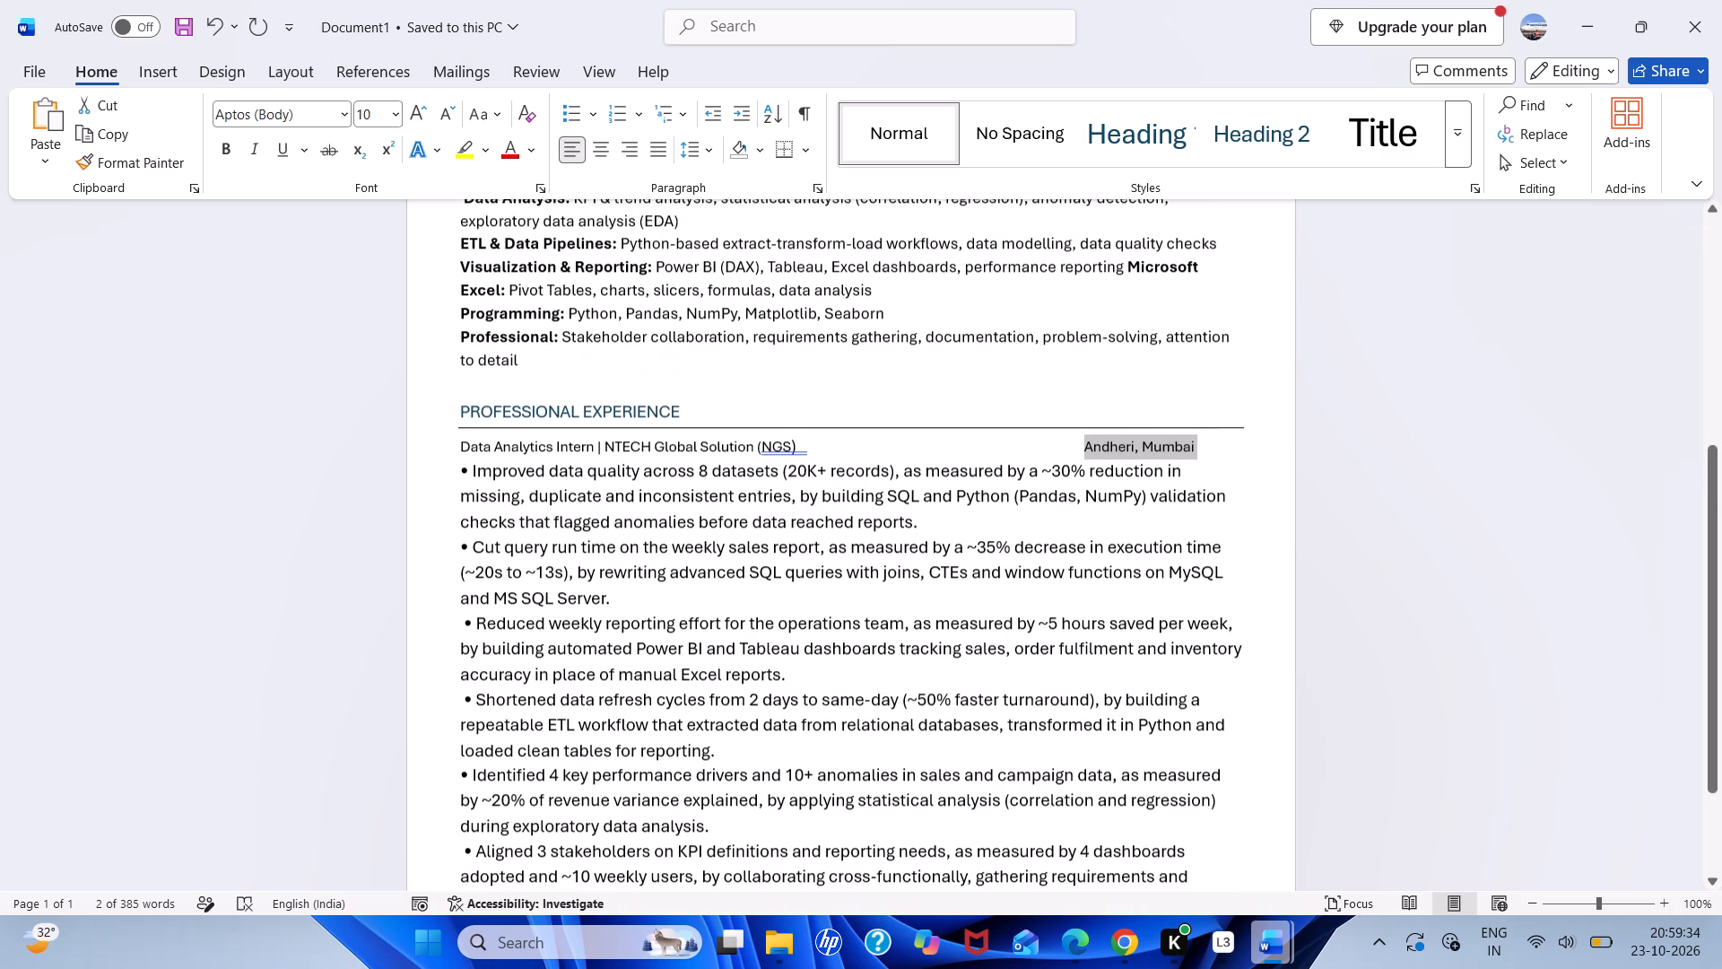
scroll(600, 323, up, 4)
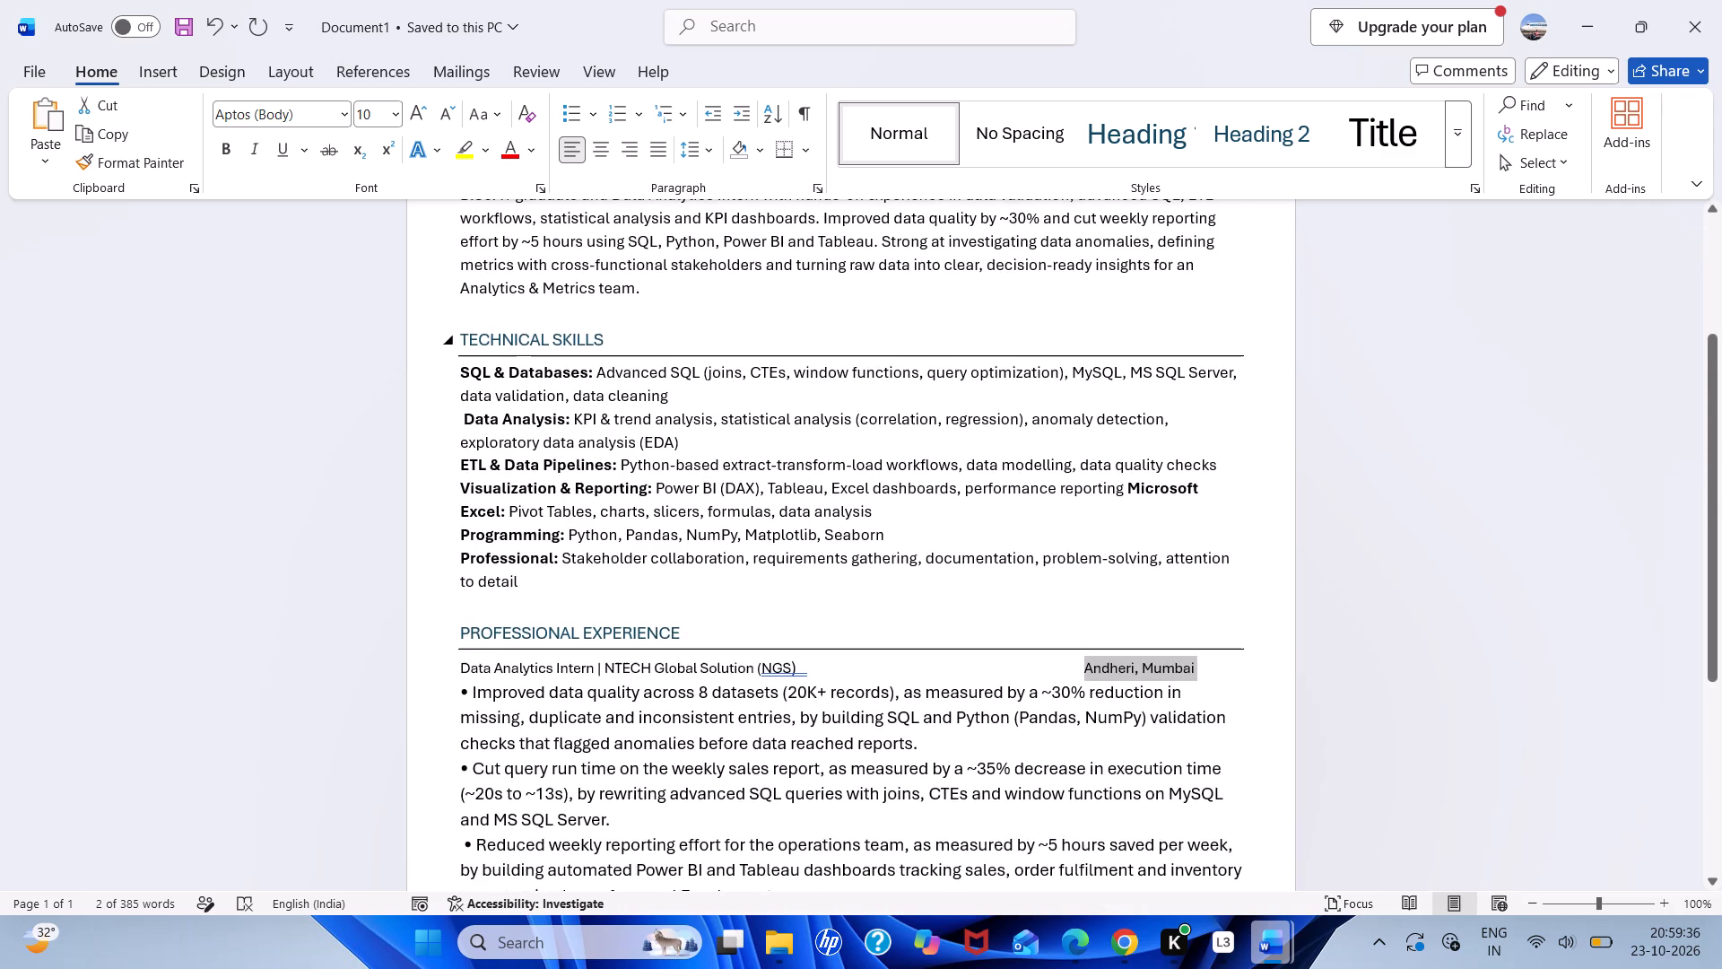
scroll(600, 326, down, 3)
click(628, 320)
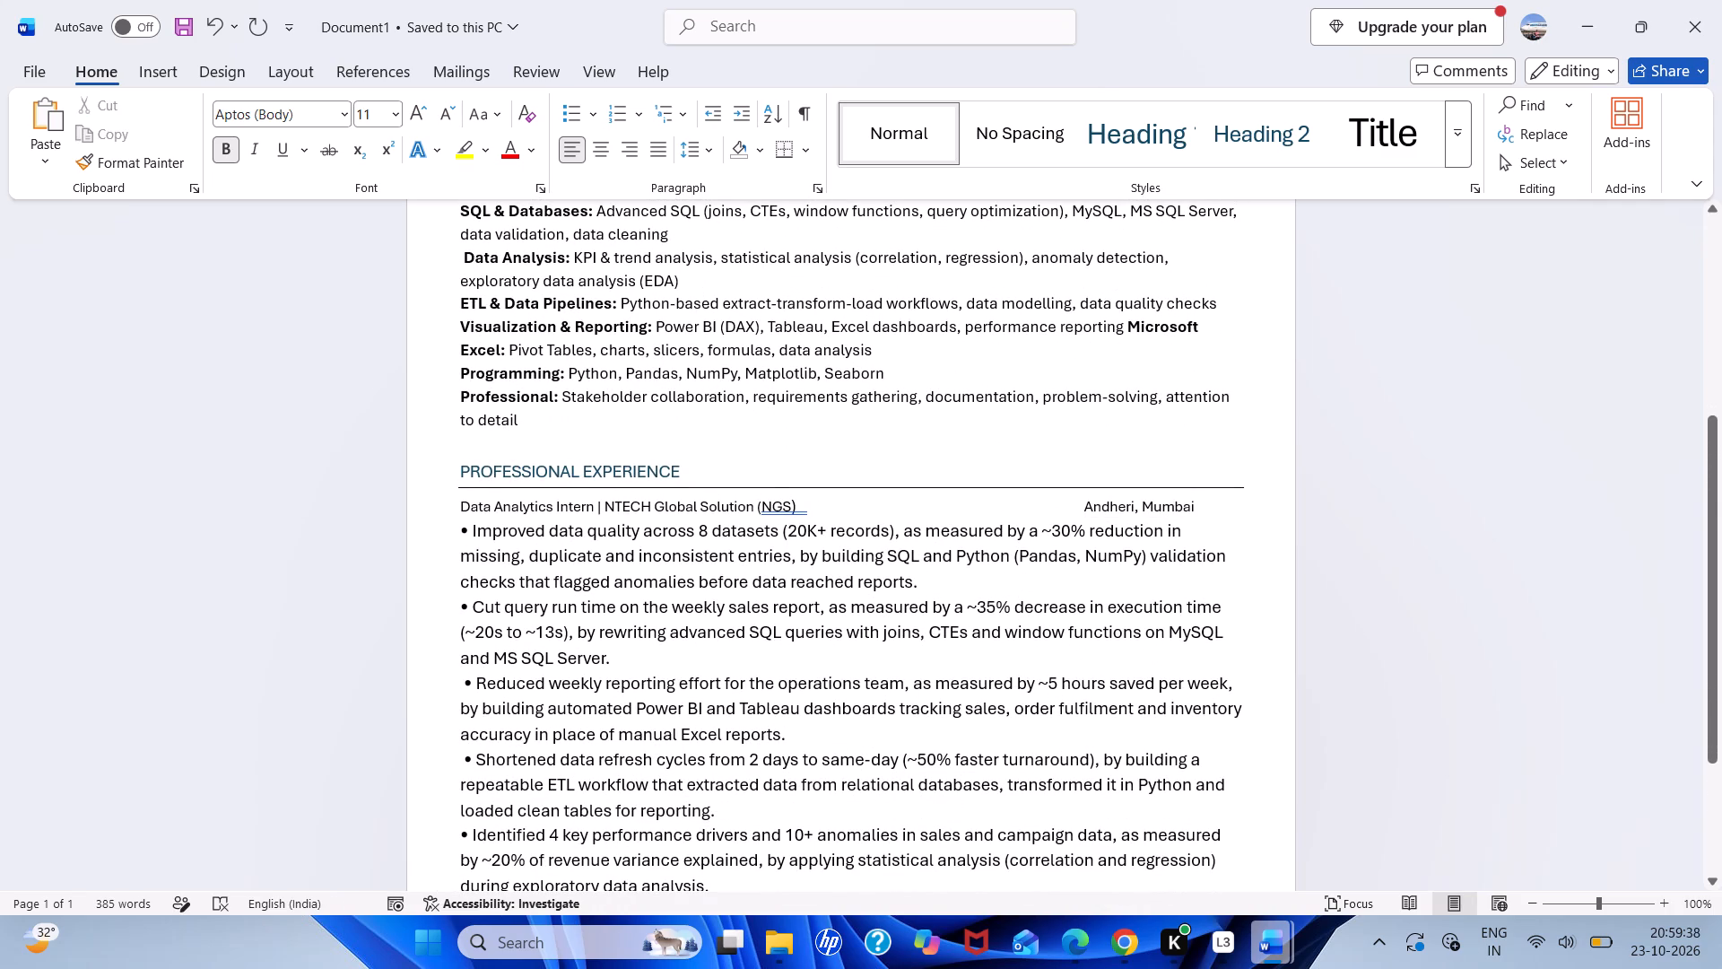
scroll(696, 322, down, 4)
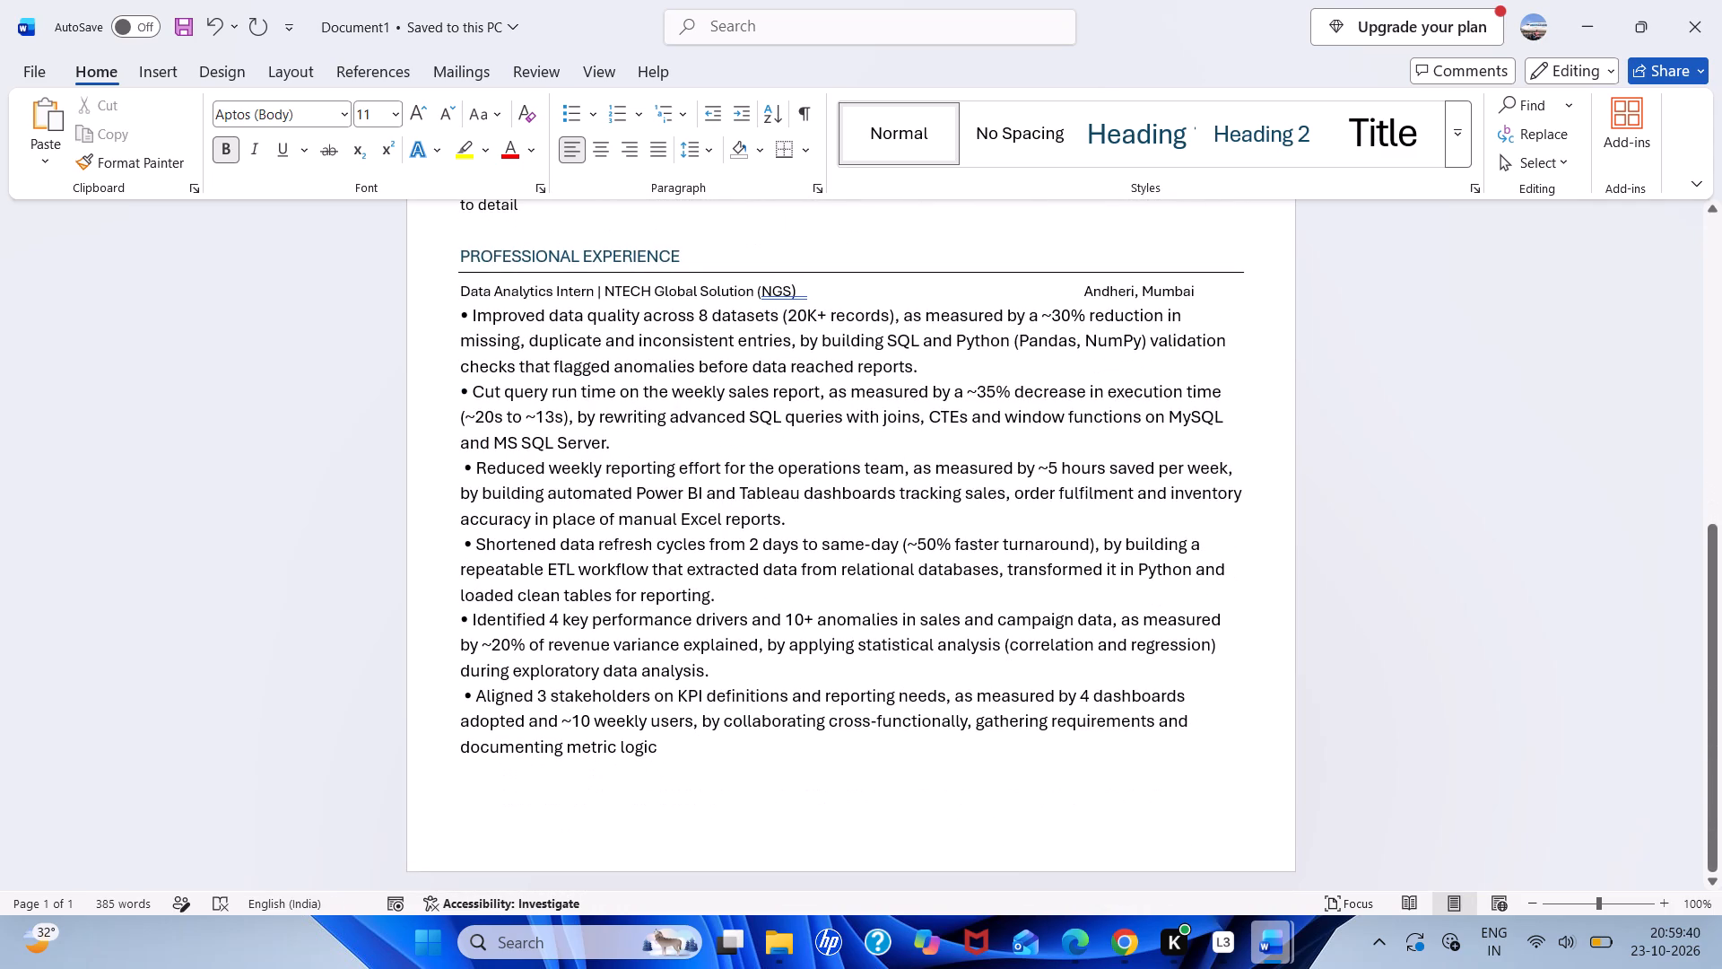
drag(462, 318, 469, 324)
drag(469, 324, 688, 753)
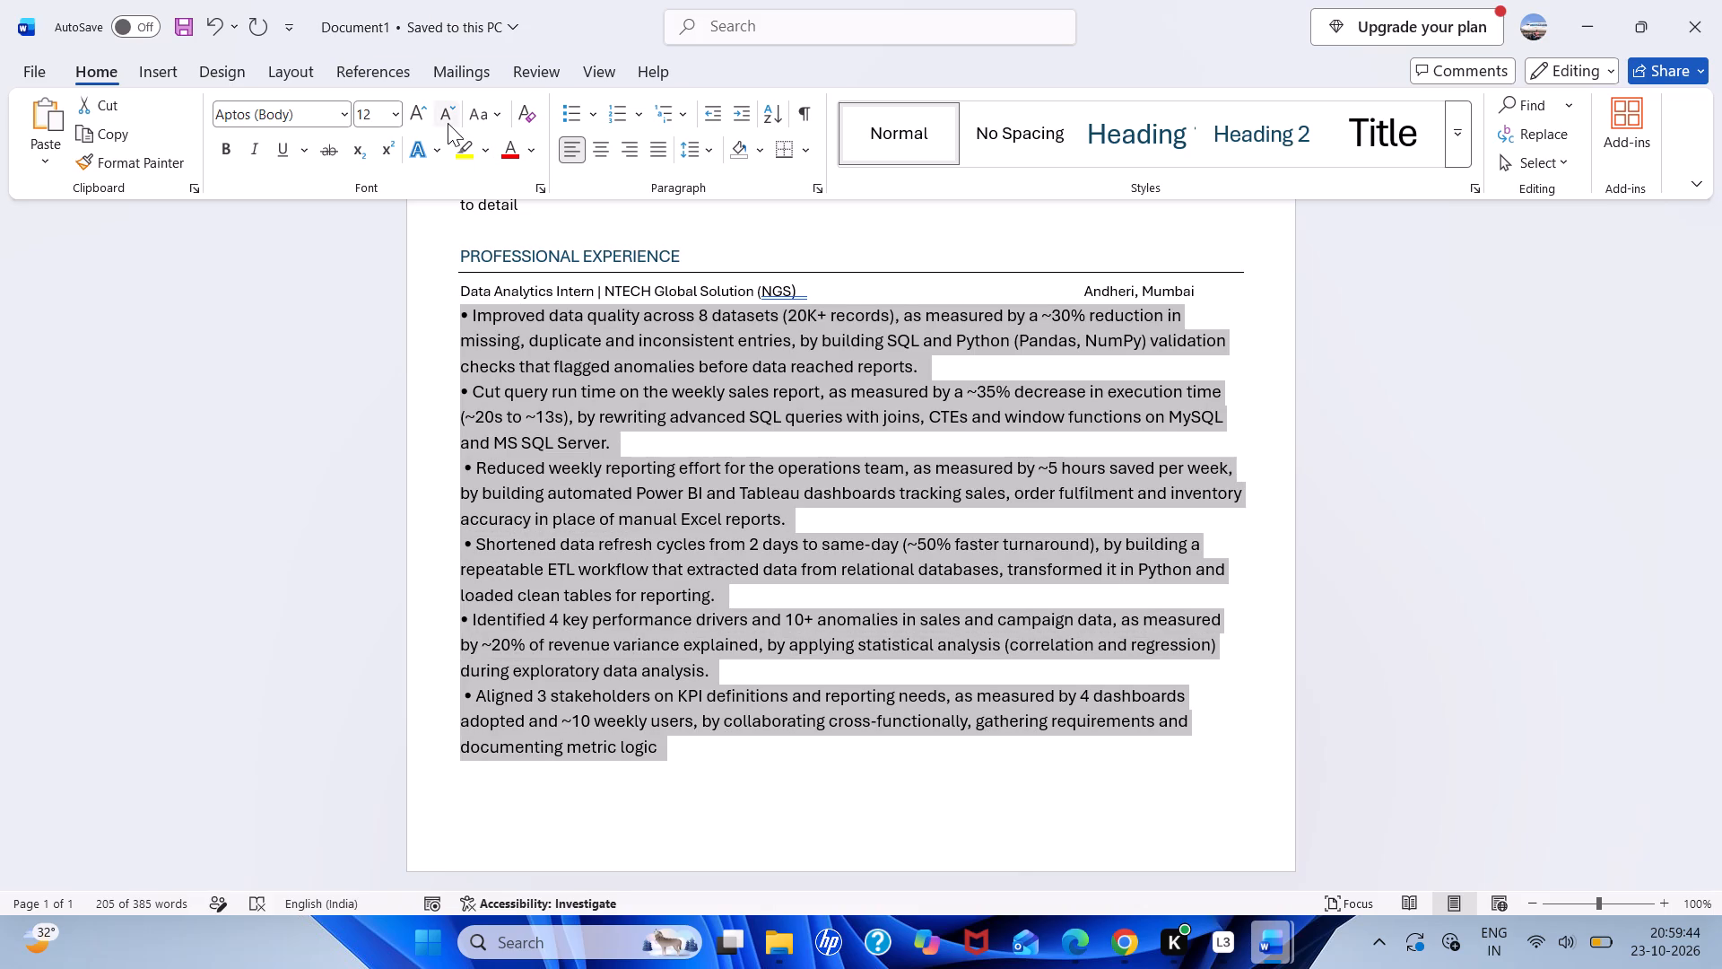
click(448, 123)
click(448, 123)
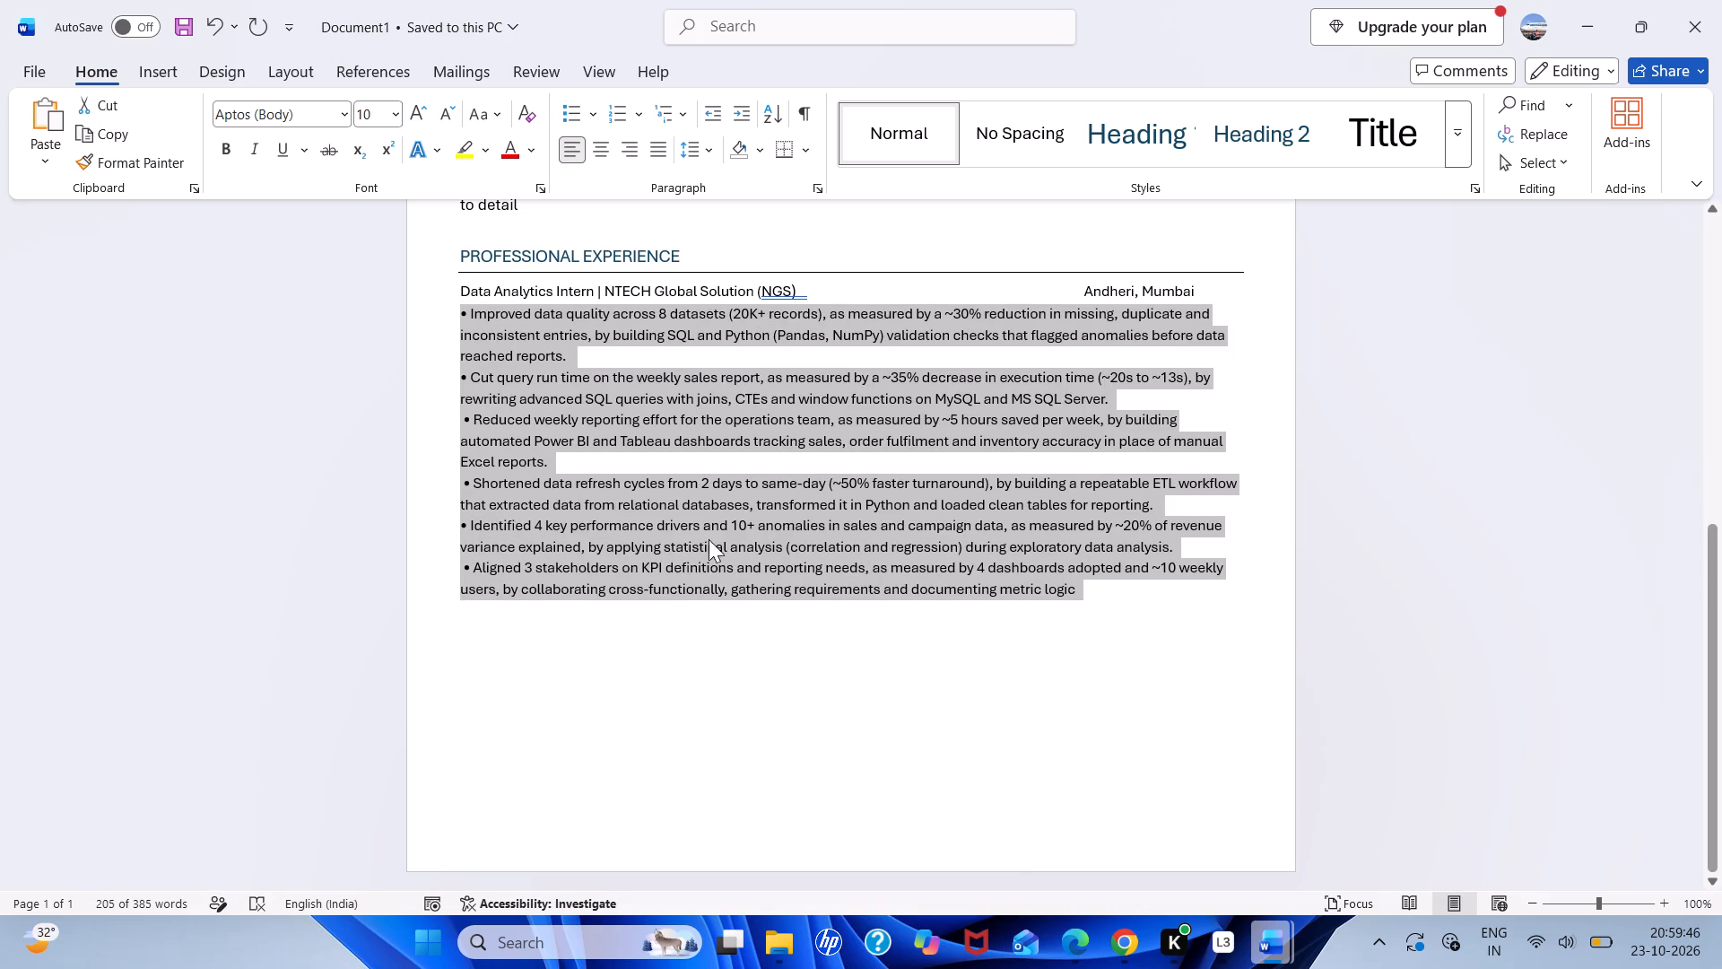
click(912, 759)
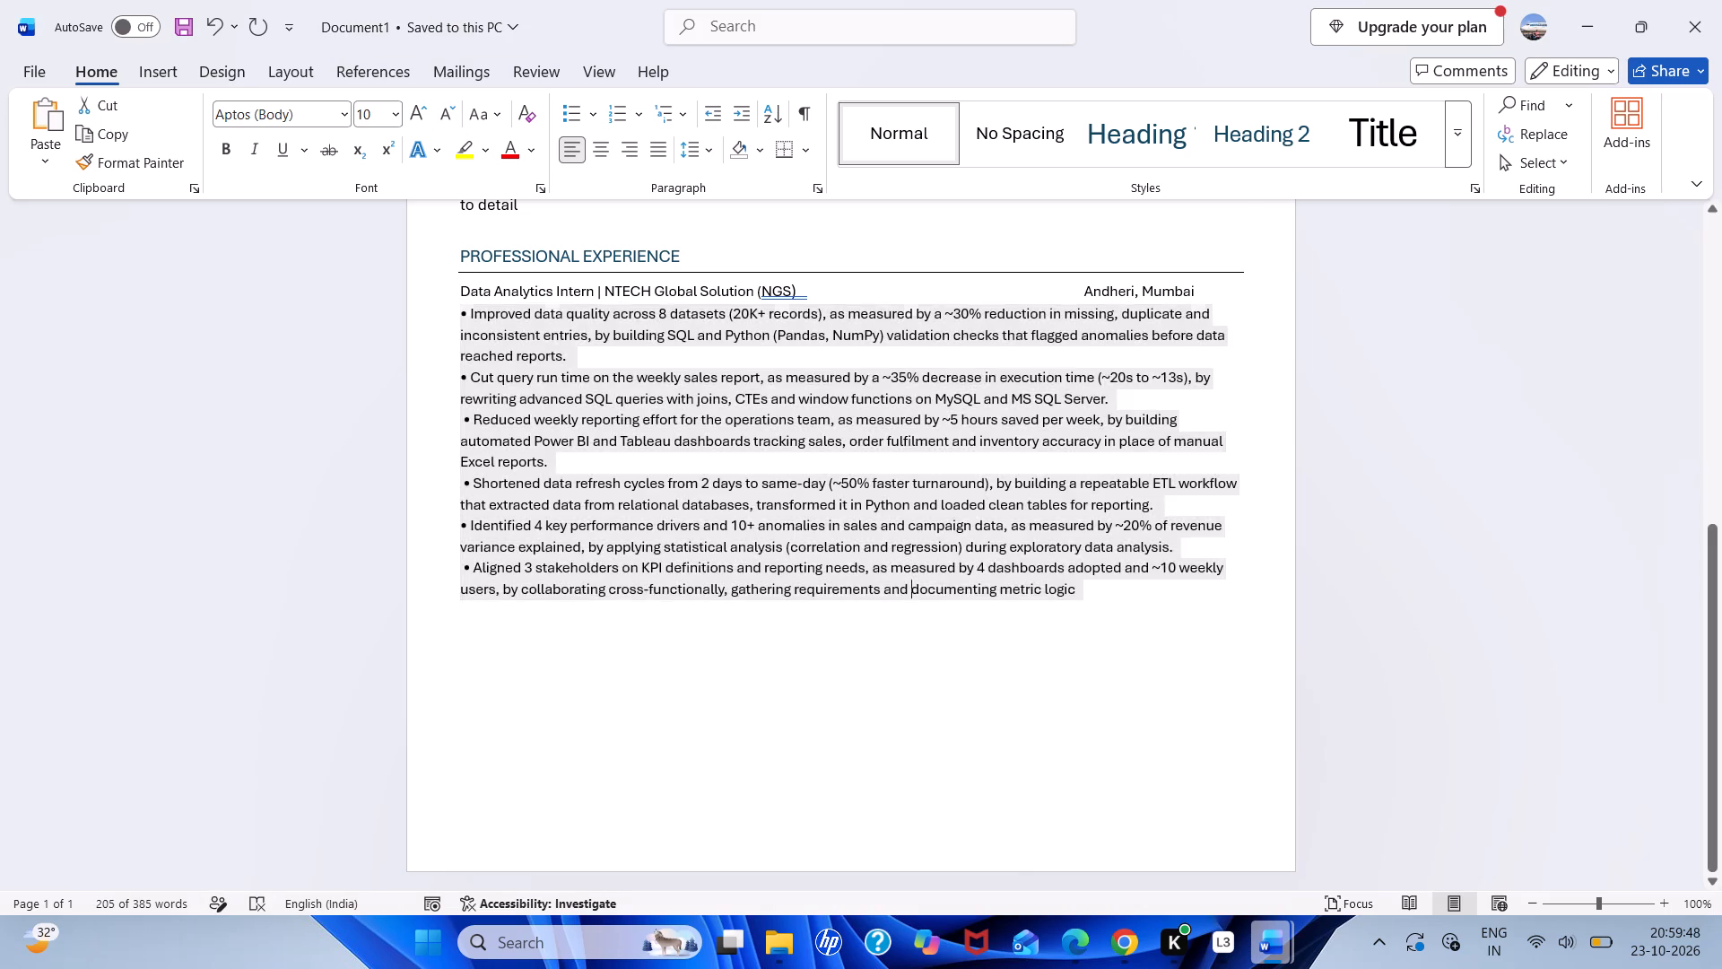
Compare with the PDF and reduce the Professional Summary paragraph to font size 10 in Word.
scroll(900, 750, up, 4)
key(alt+Tab)
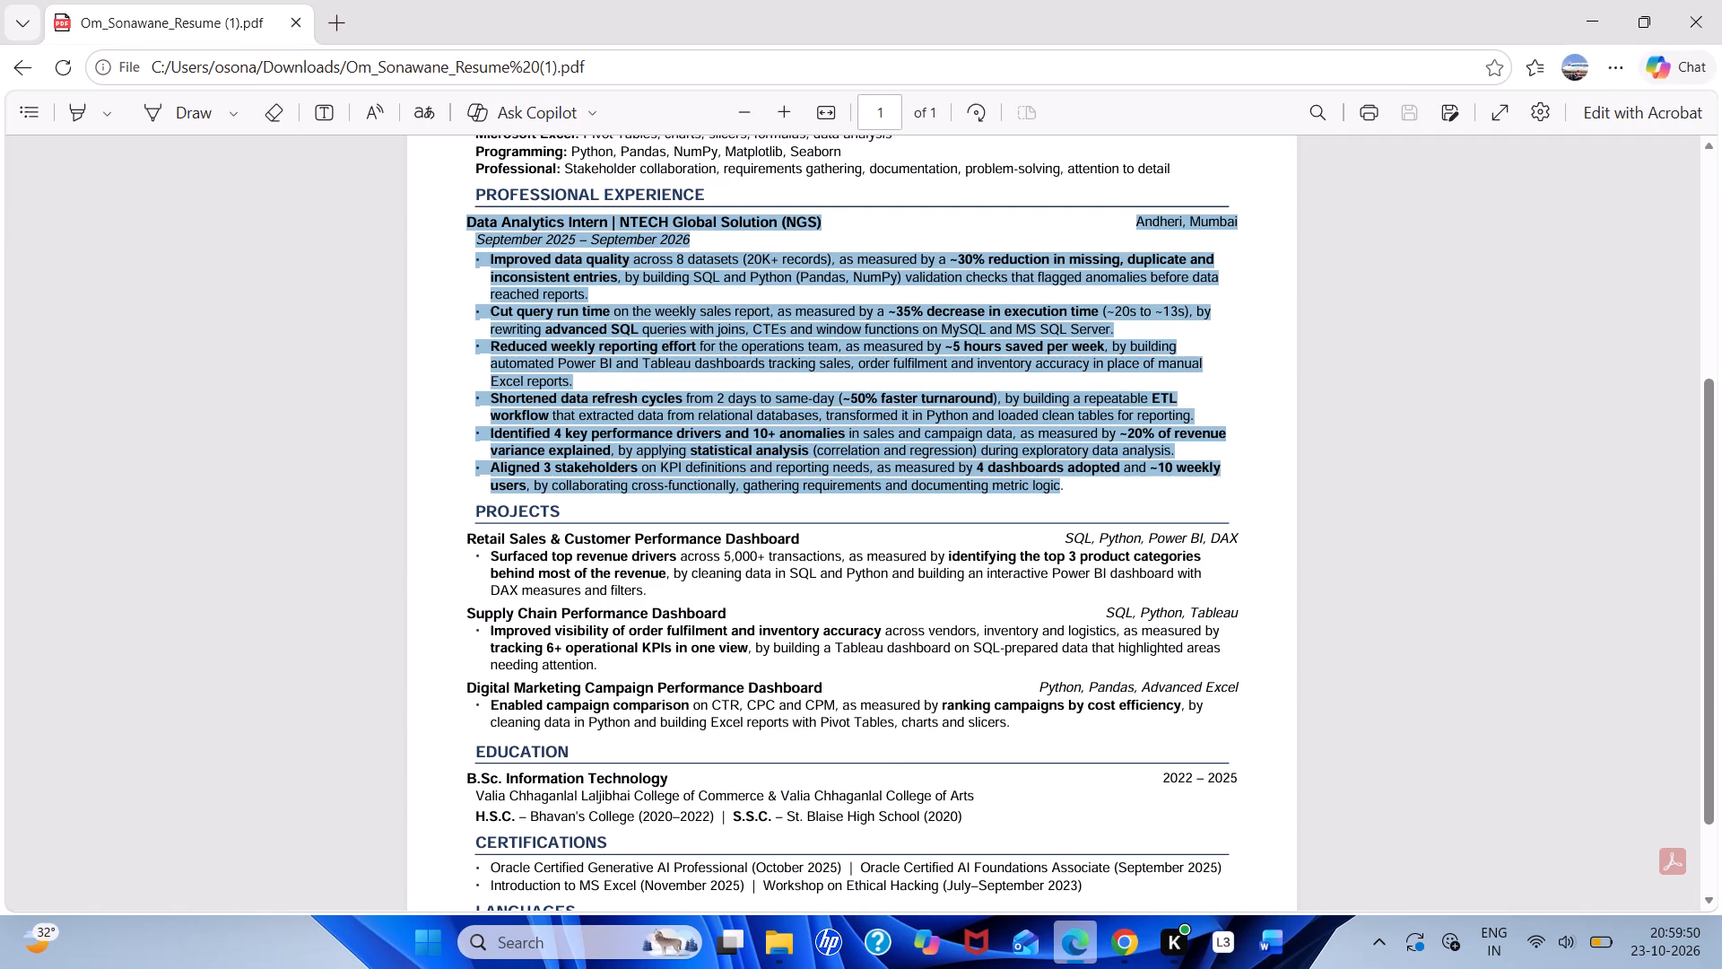
key(alt+Tab)
scroll(593, 396, up, 5)
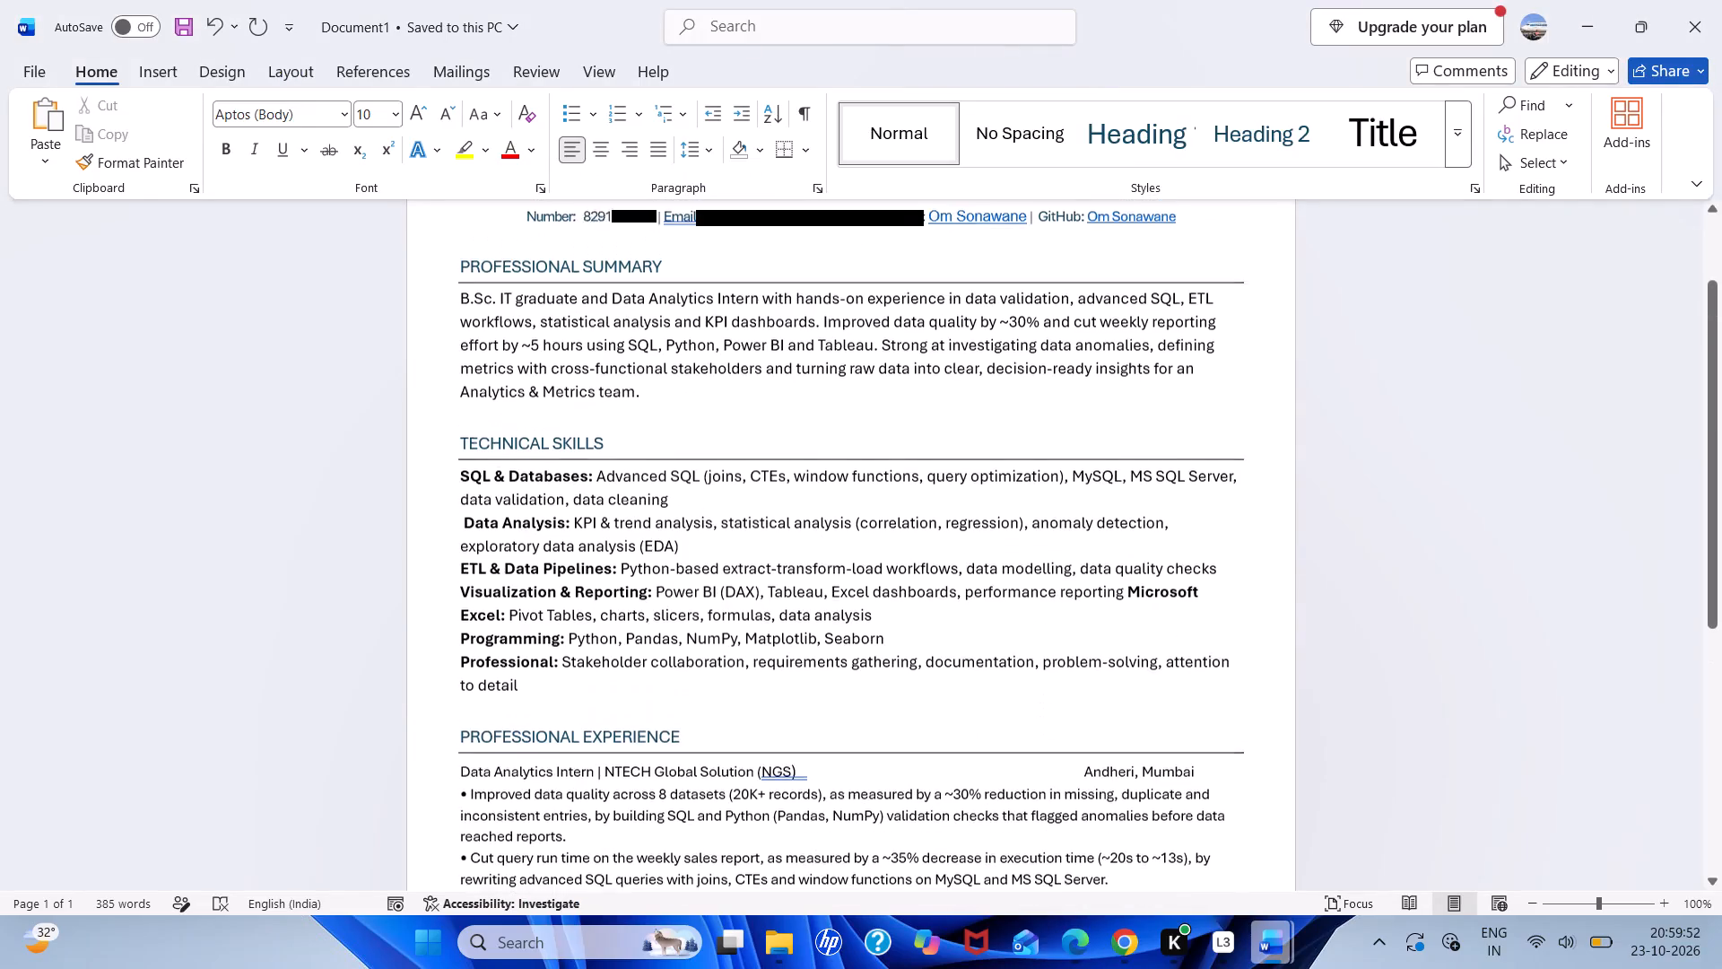
click(597, 386)
key(alt+Tab)
key(alt+Tab)
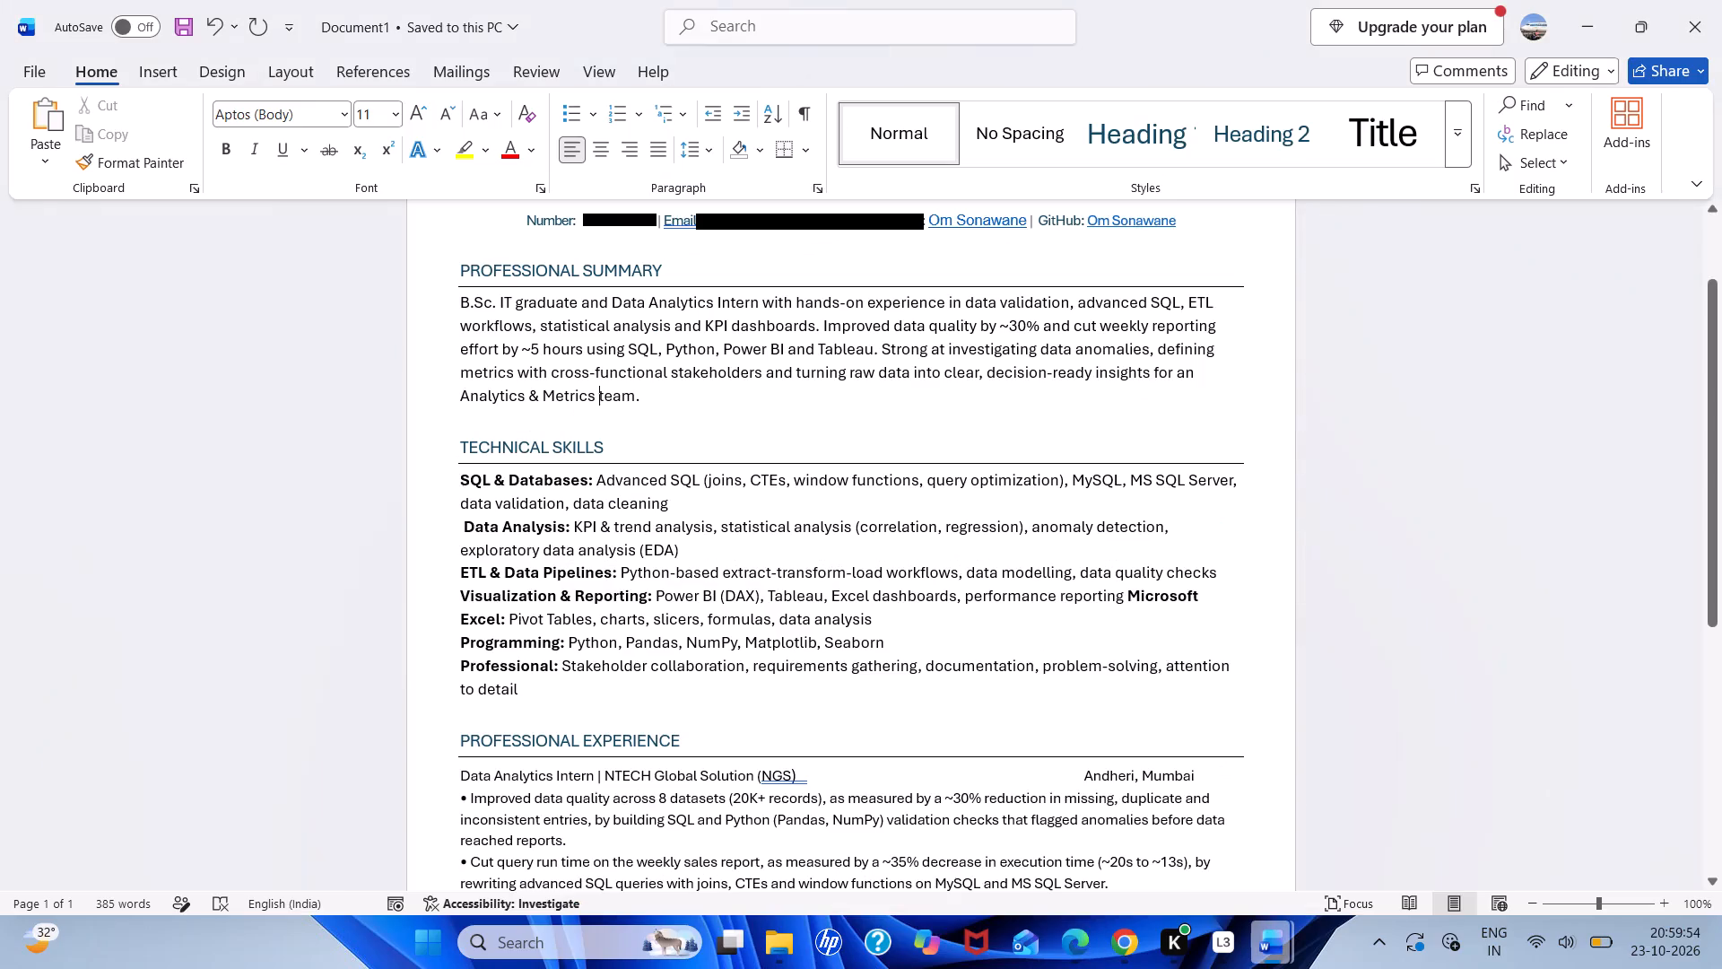
drag(653, 397, 441, 293)
click(449, 118)
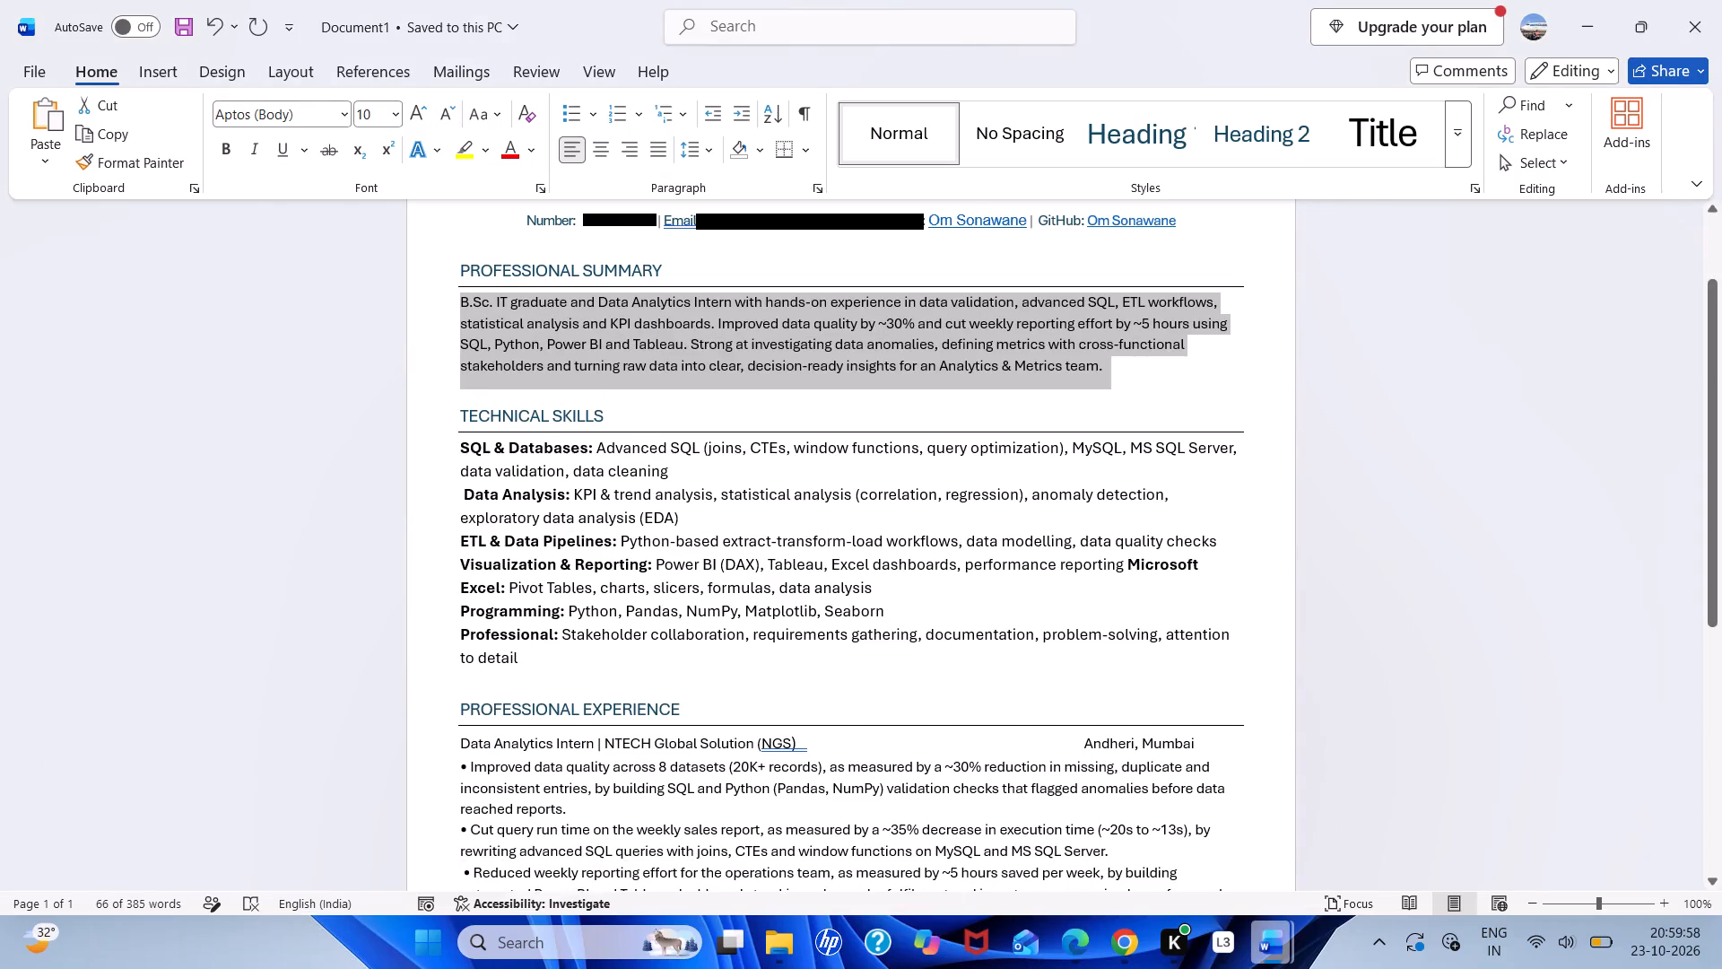
click(1506, 607)
Reduce all the Technical Skills lines, from "SQL & Databases" to "Professional", to font size 10.
scroll(759, 661, down, 19)
scroll(761, 654, up, 2)
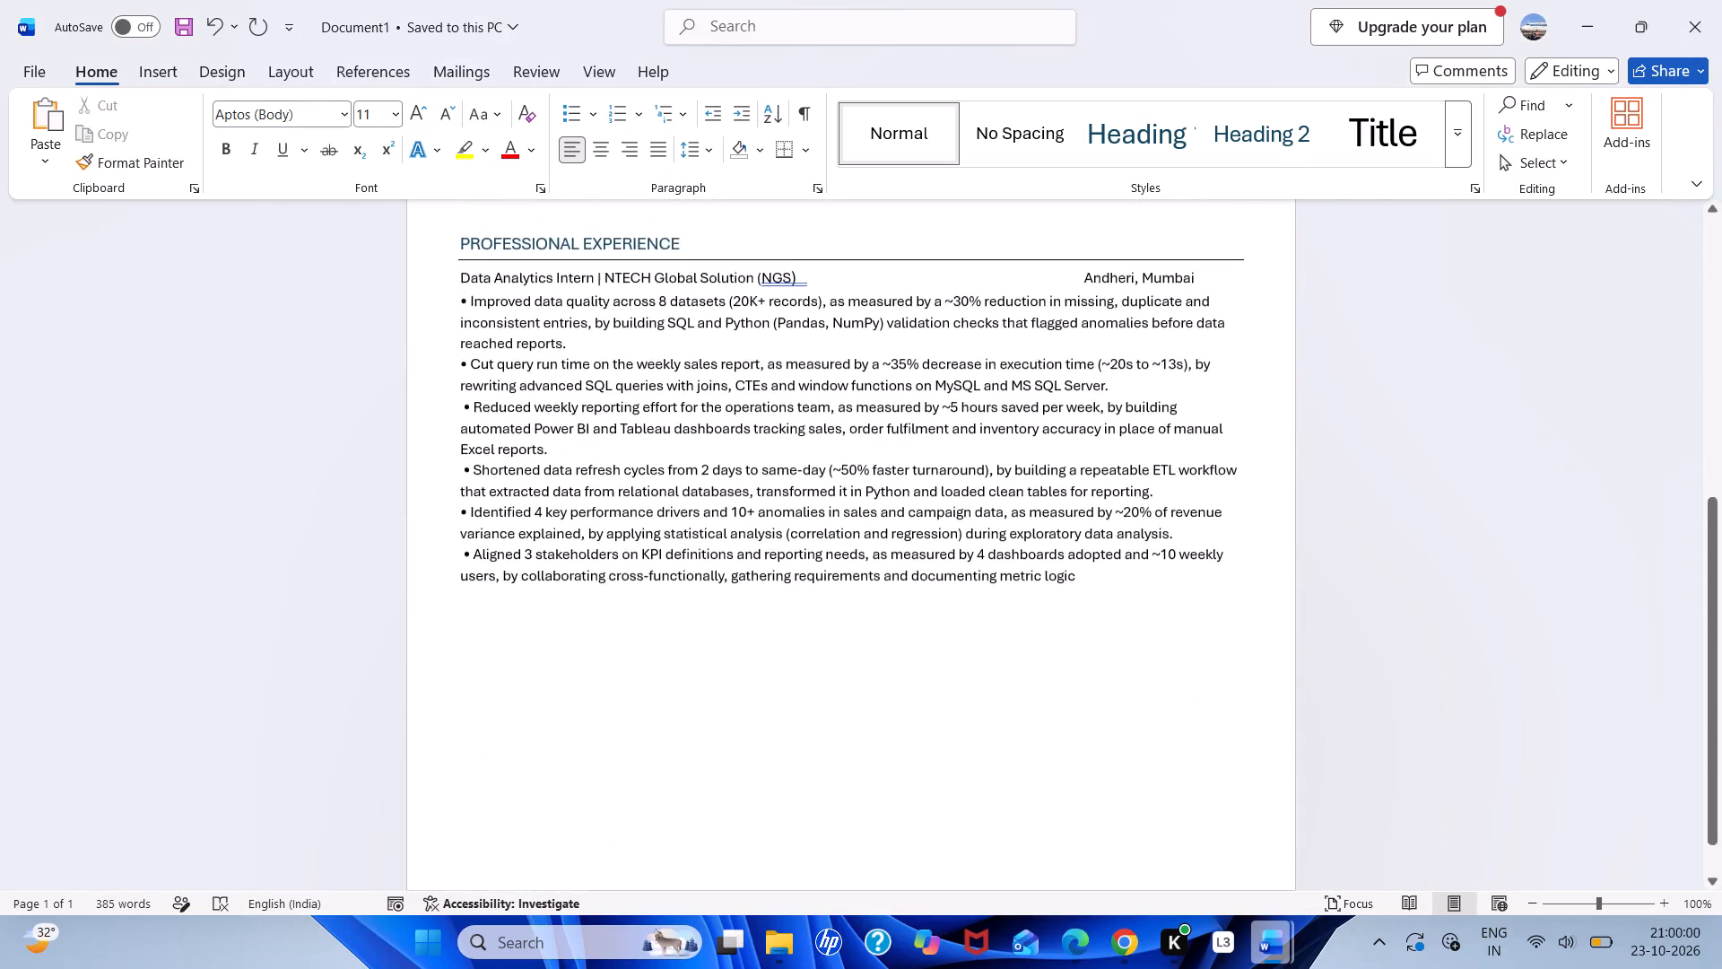
scroll(761, 654, up, 5)
drag(529, 564, 443, 354)
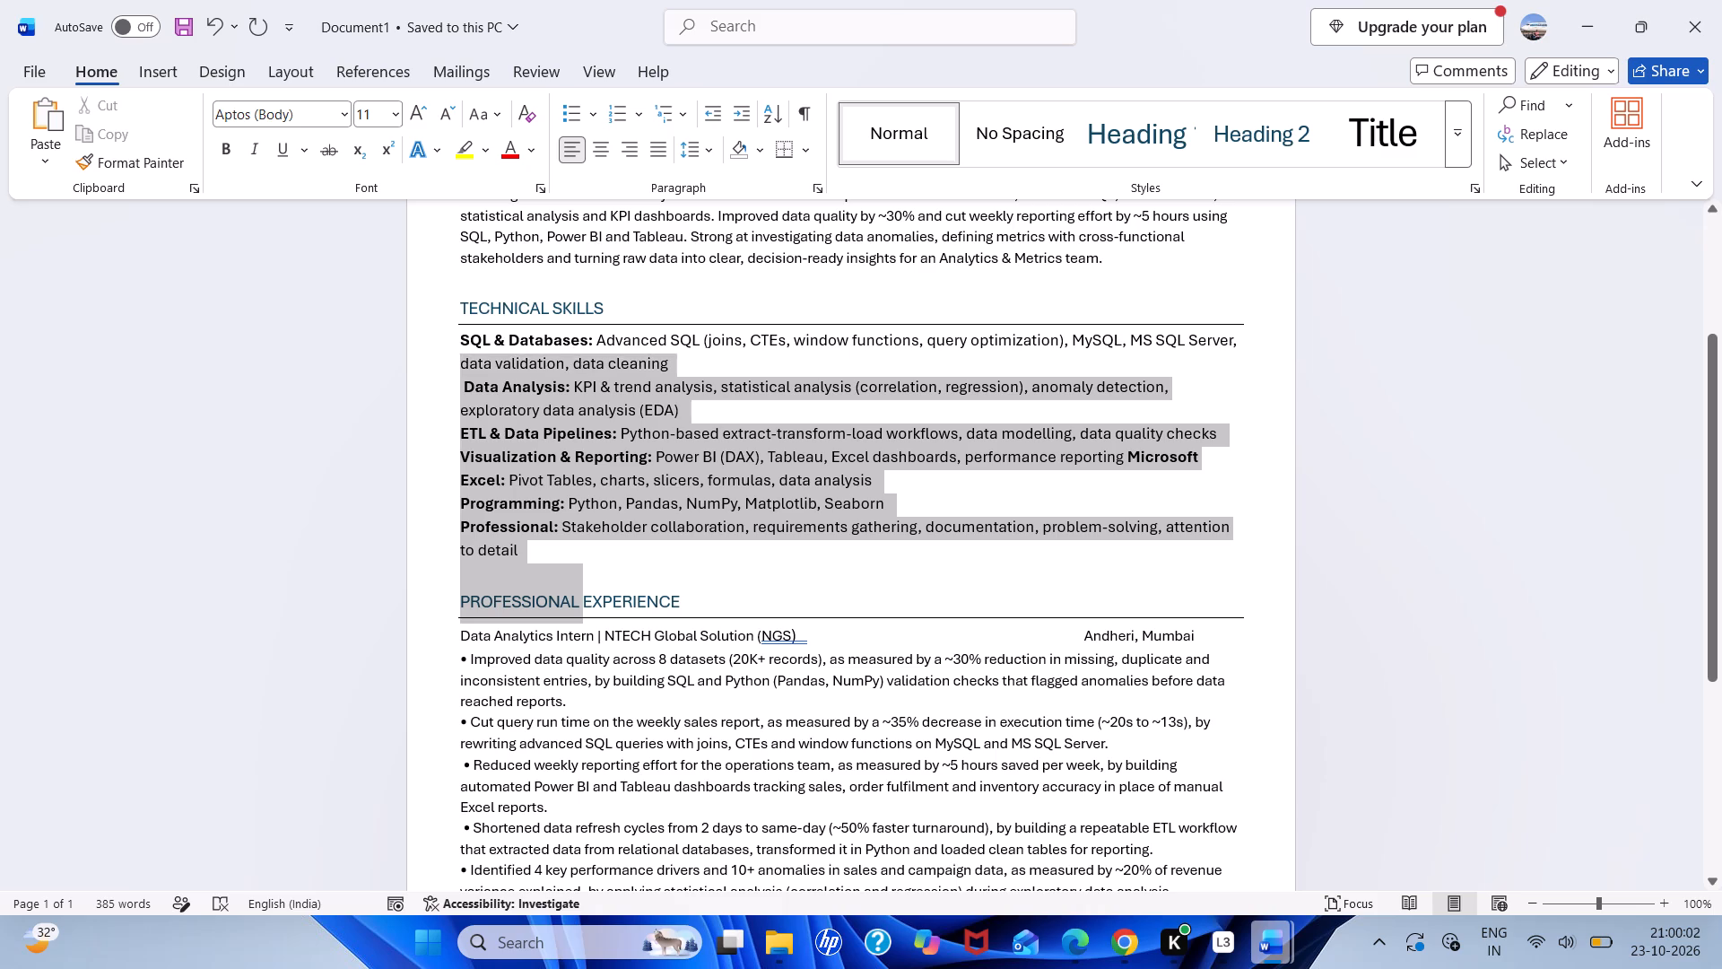
drag(443, 354, 443, 342)
click(573, 550)
drag(526, 549, 440, 344)
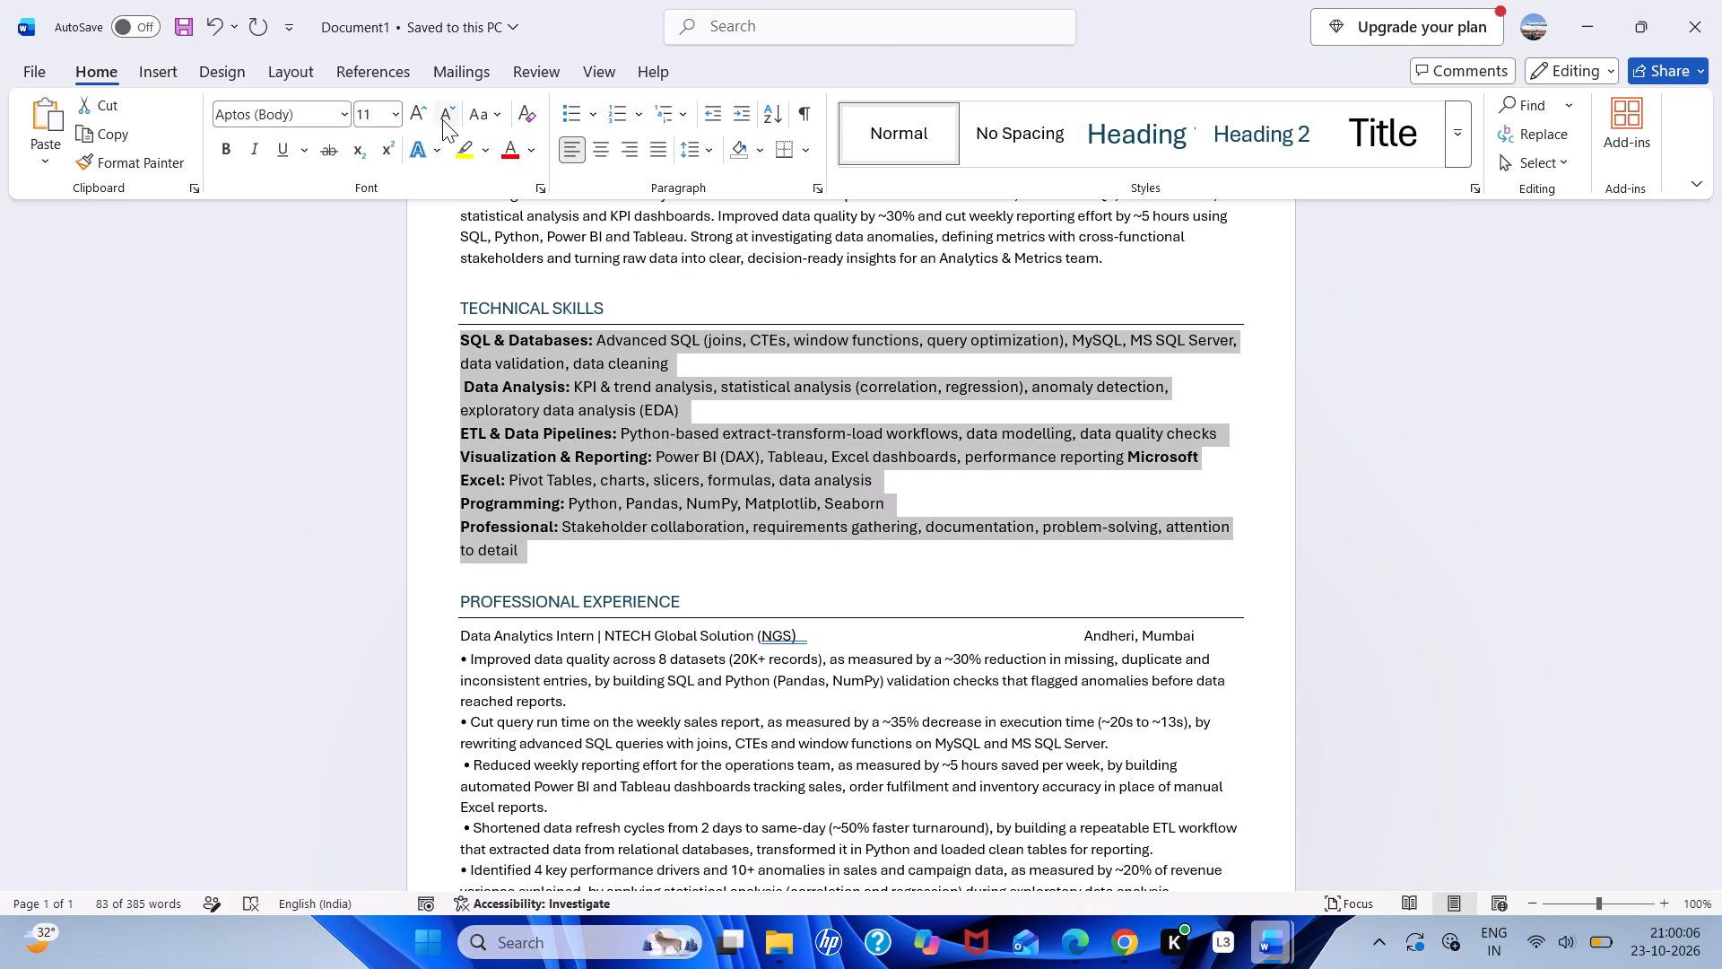
click(441, 120)
scroll(861, 622, down, 10)
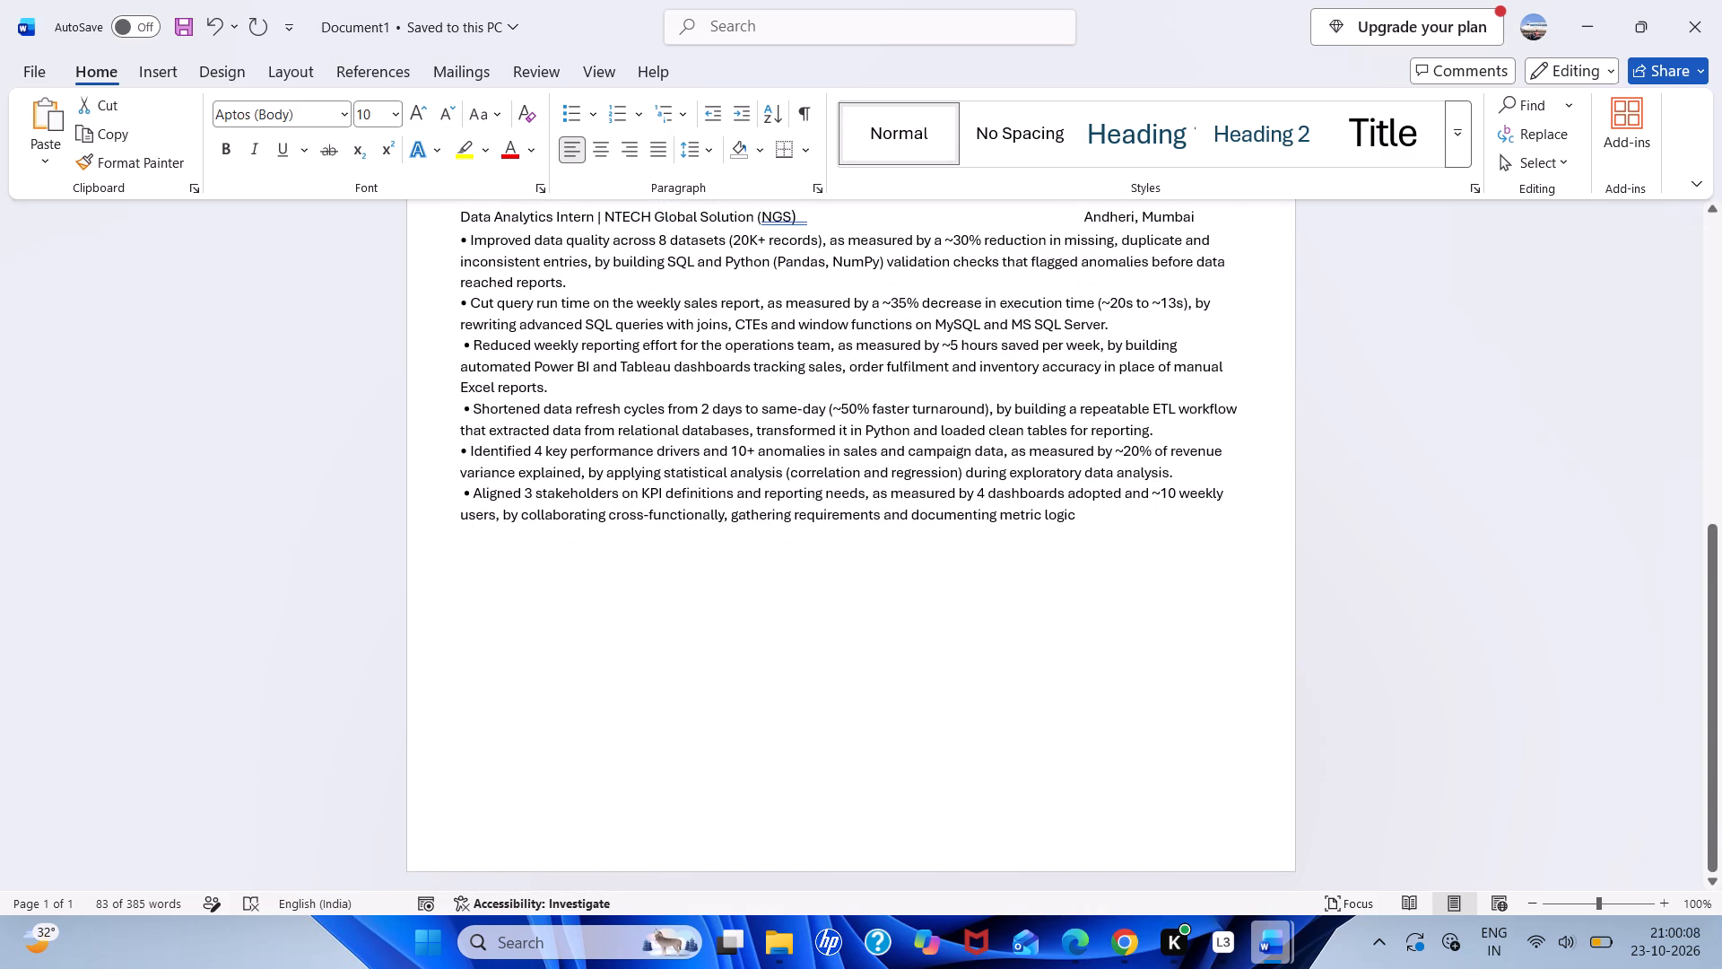
scroll(1442, 528, down, 4)
scroll(1442, 531, up, 8)
click(1442, 531)
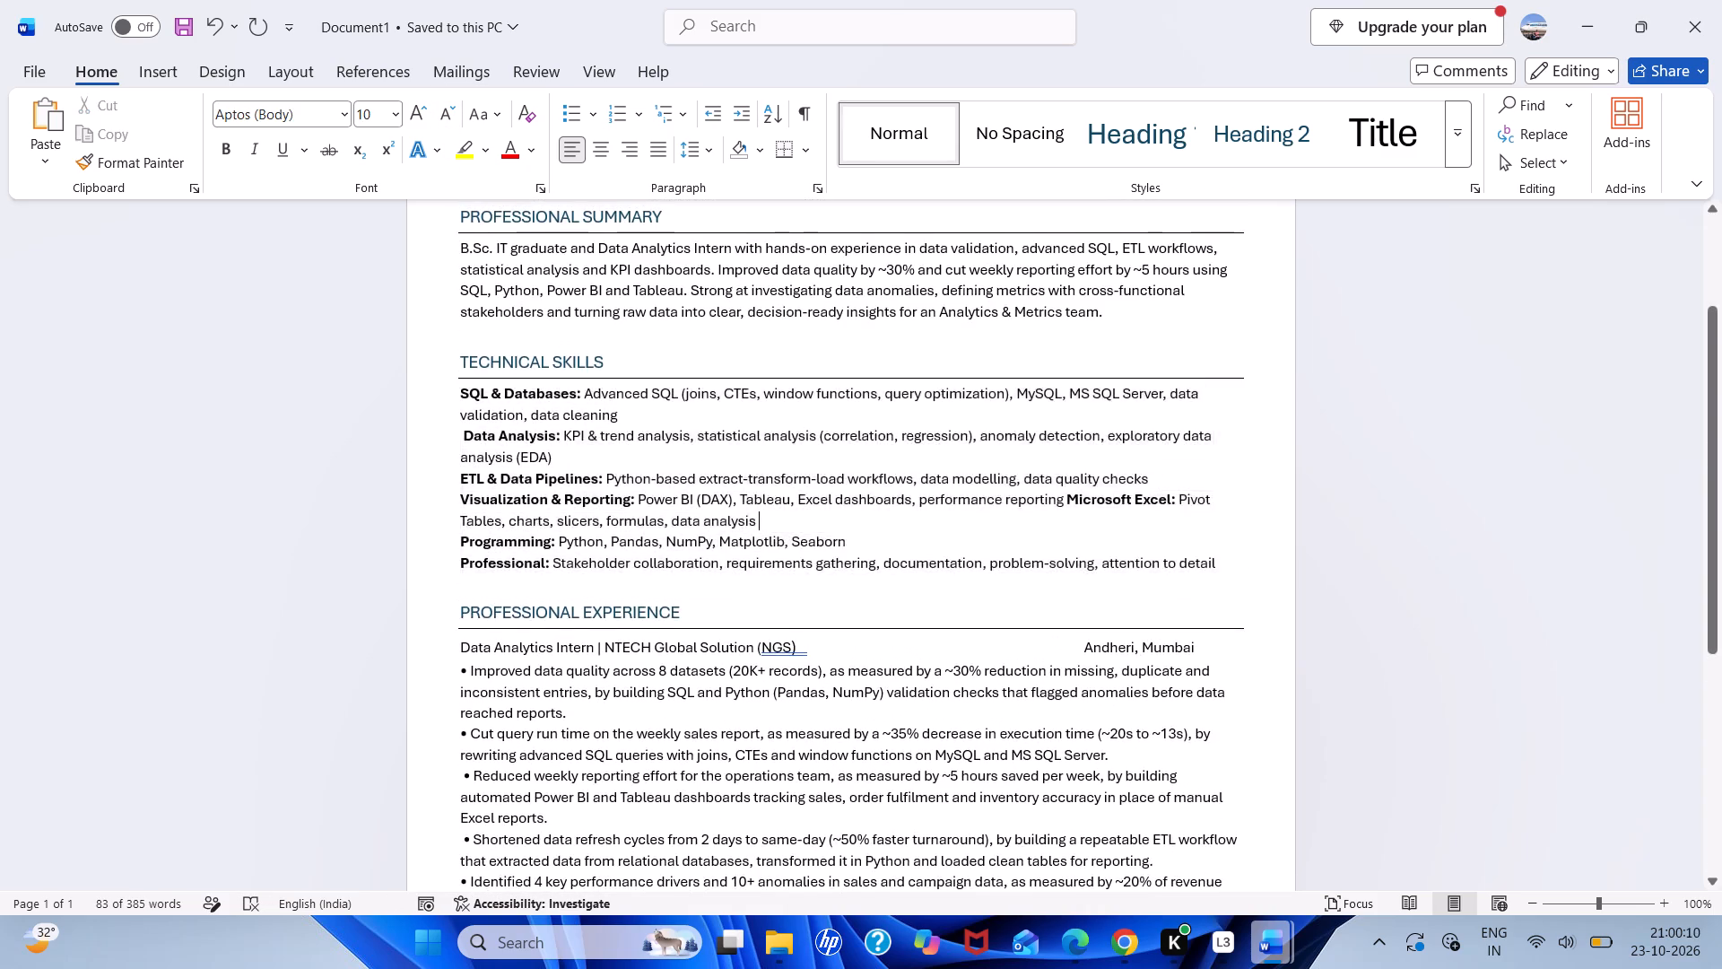
Move "Microsoft Excel:" and its skills onto their own line below "Visualization & Reporting".
scroll(1434, 535, up, 4)
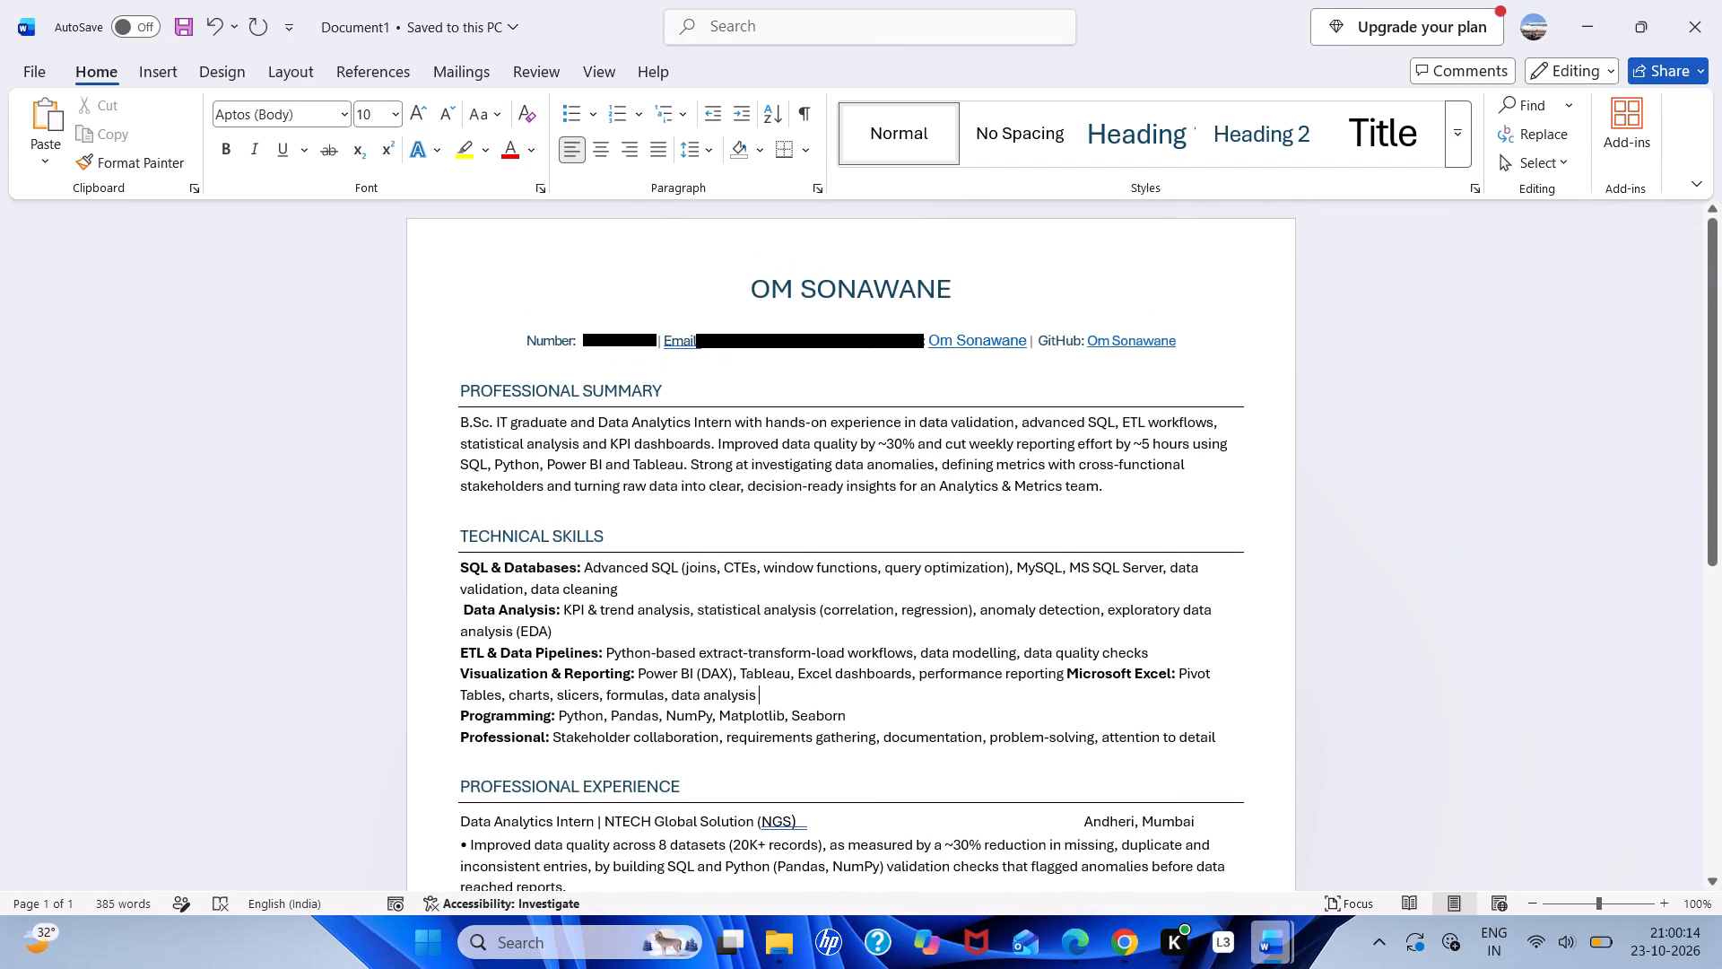
scroll(1296, 532, down, 1)
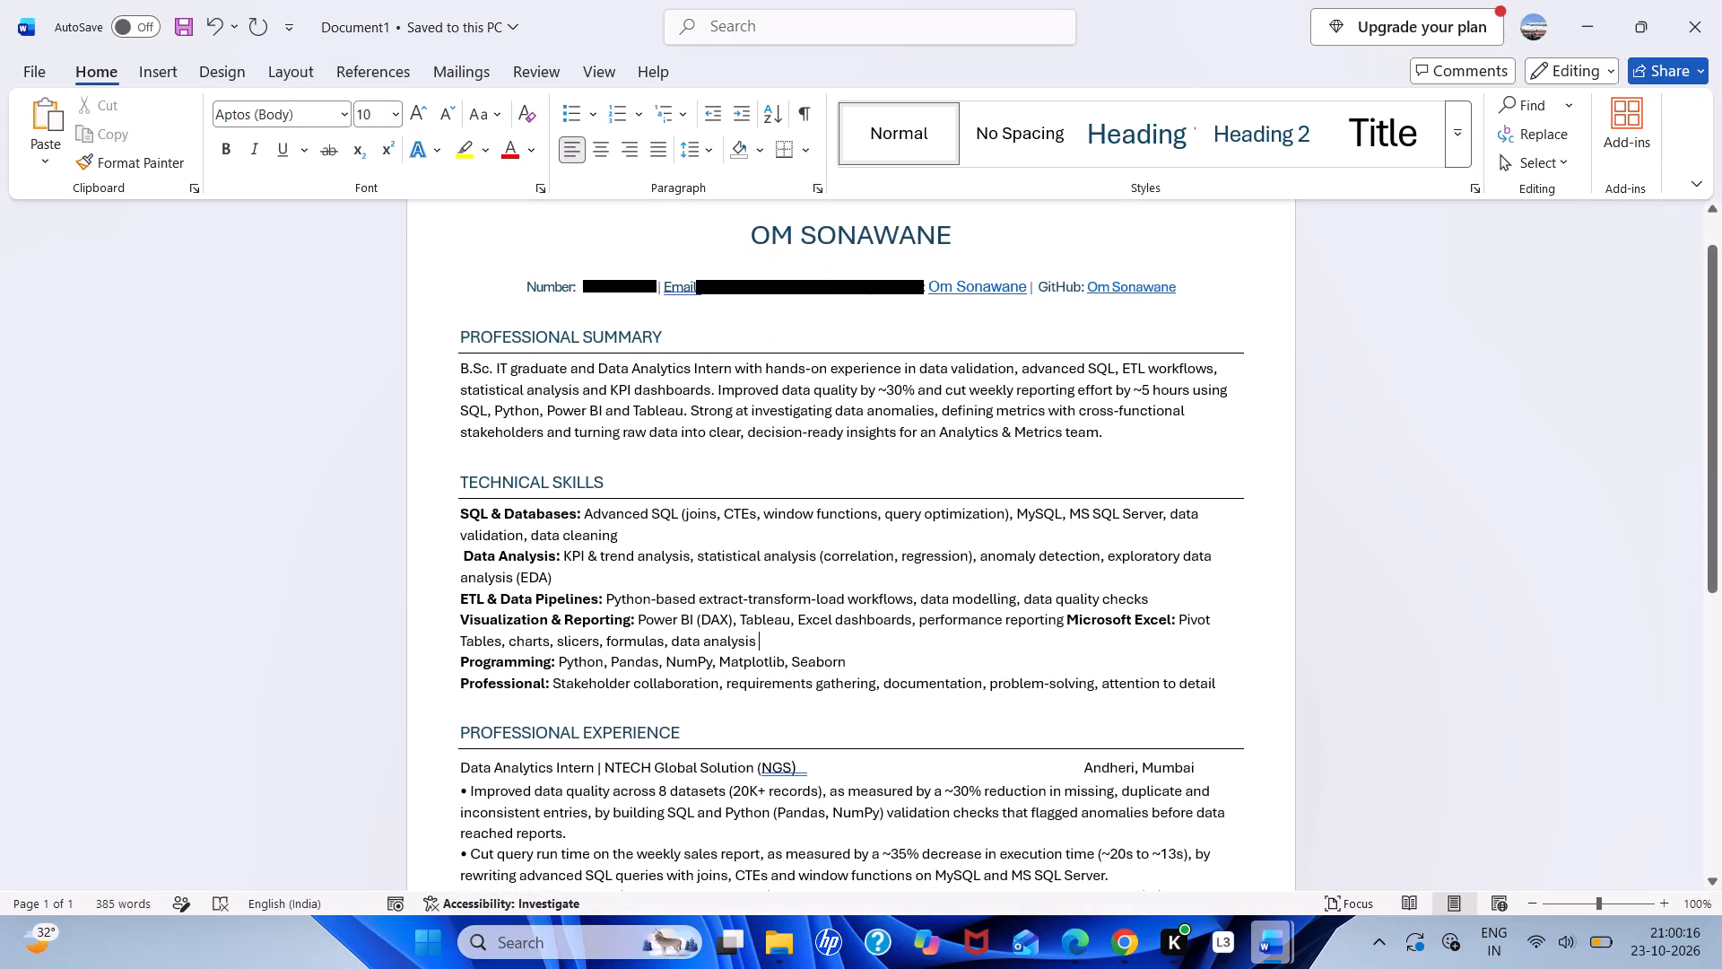
click(1067, 624)
key(Return)
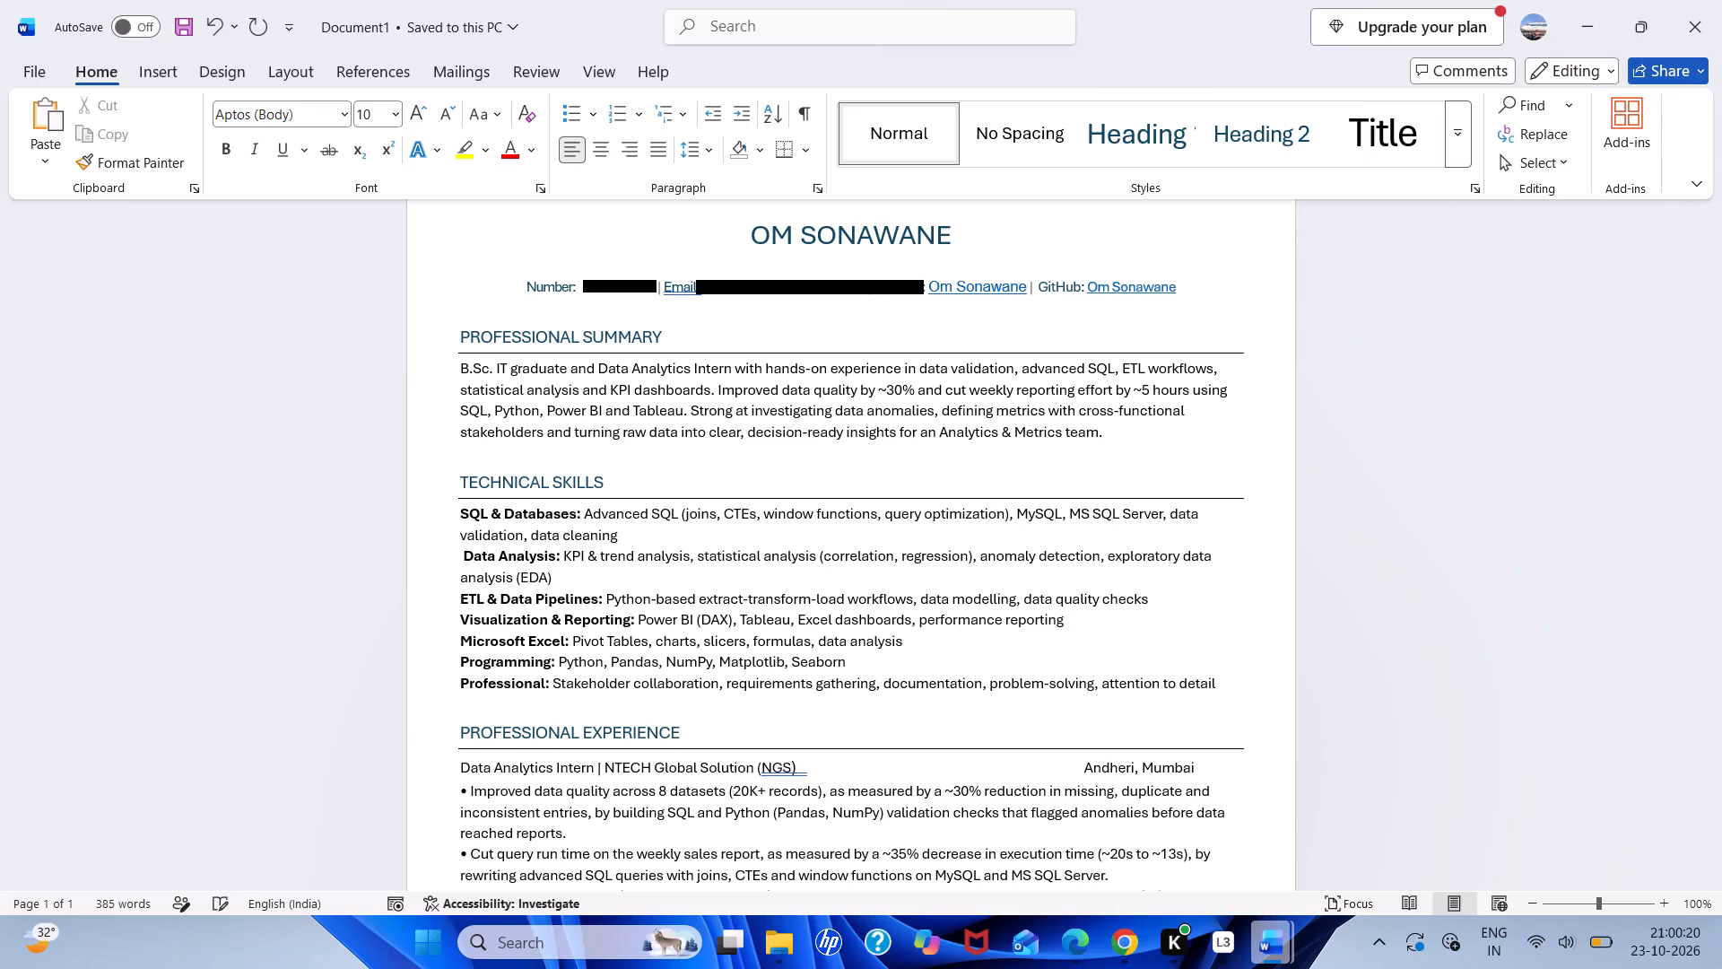
Compare the Professional Experience section in Word with the PDF resume and look over the PDF's remaining sections down to Languages.
scroll(1045, 811, down, 6)
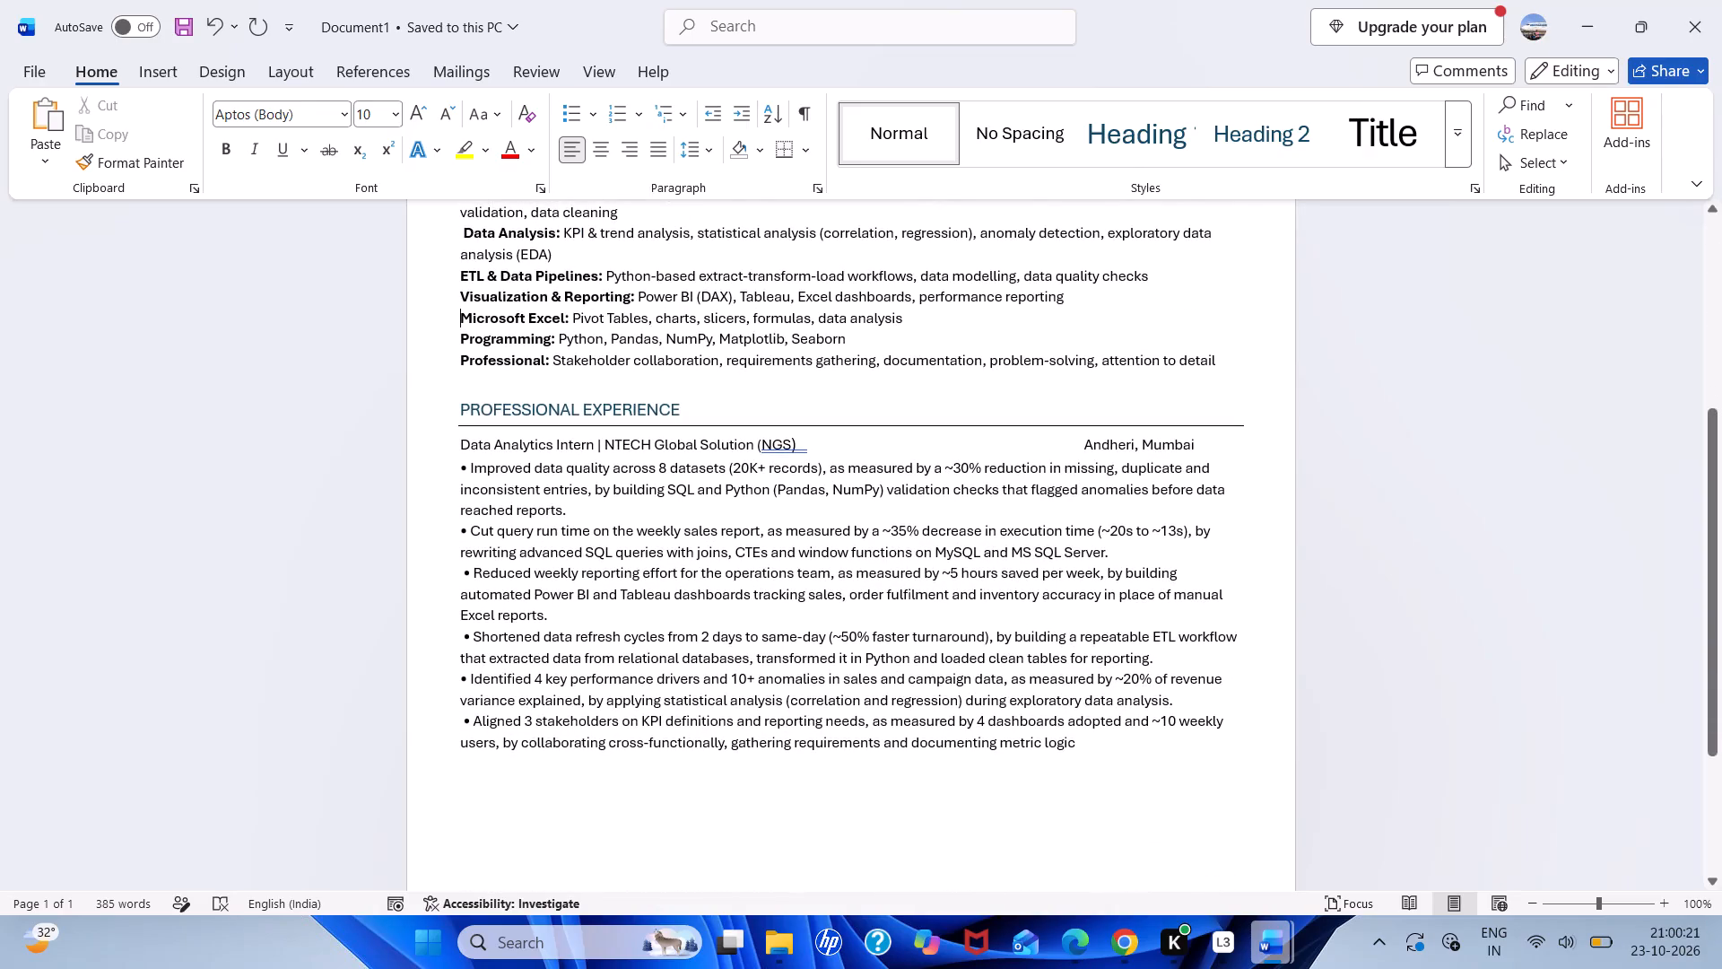
key(alt+Tab)
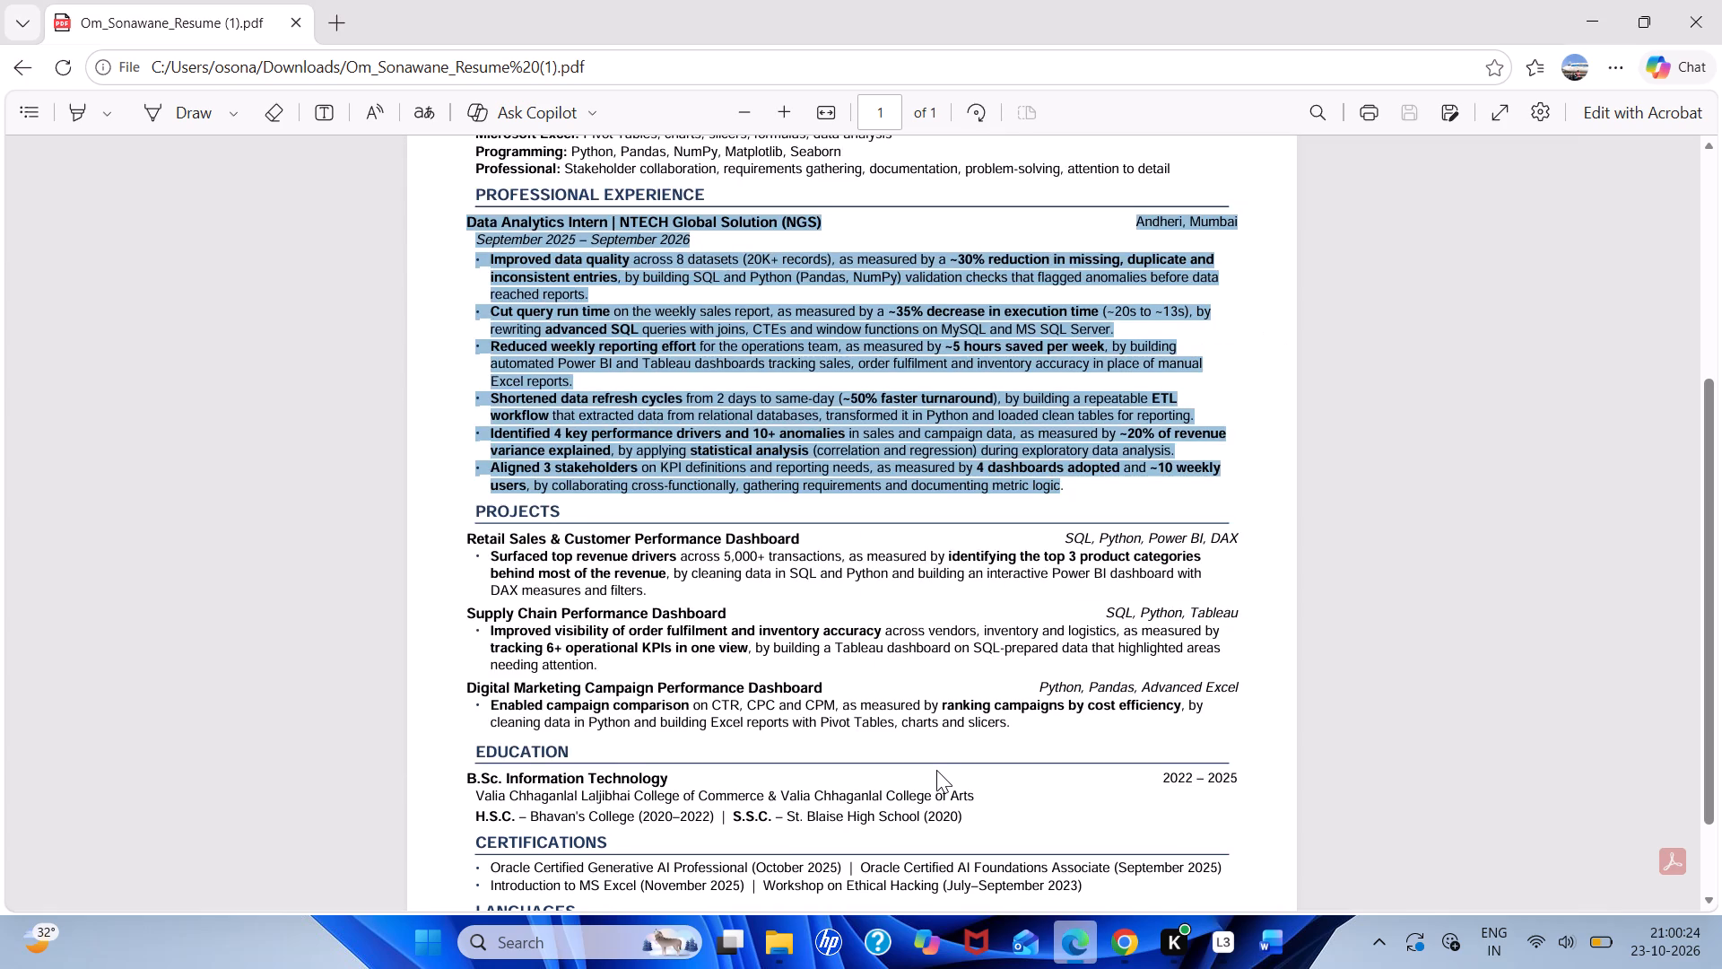
key(alt+Tab)
key(alt+Tab)
scroll(936, 770, down, 5)
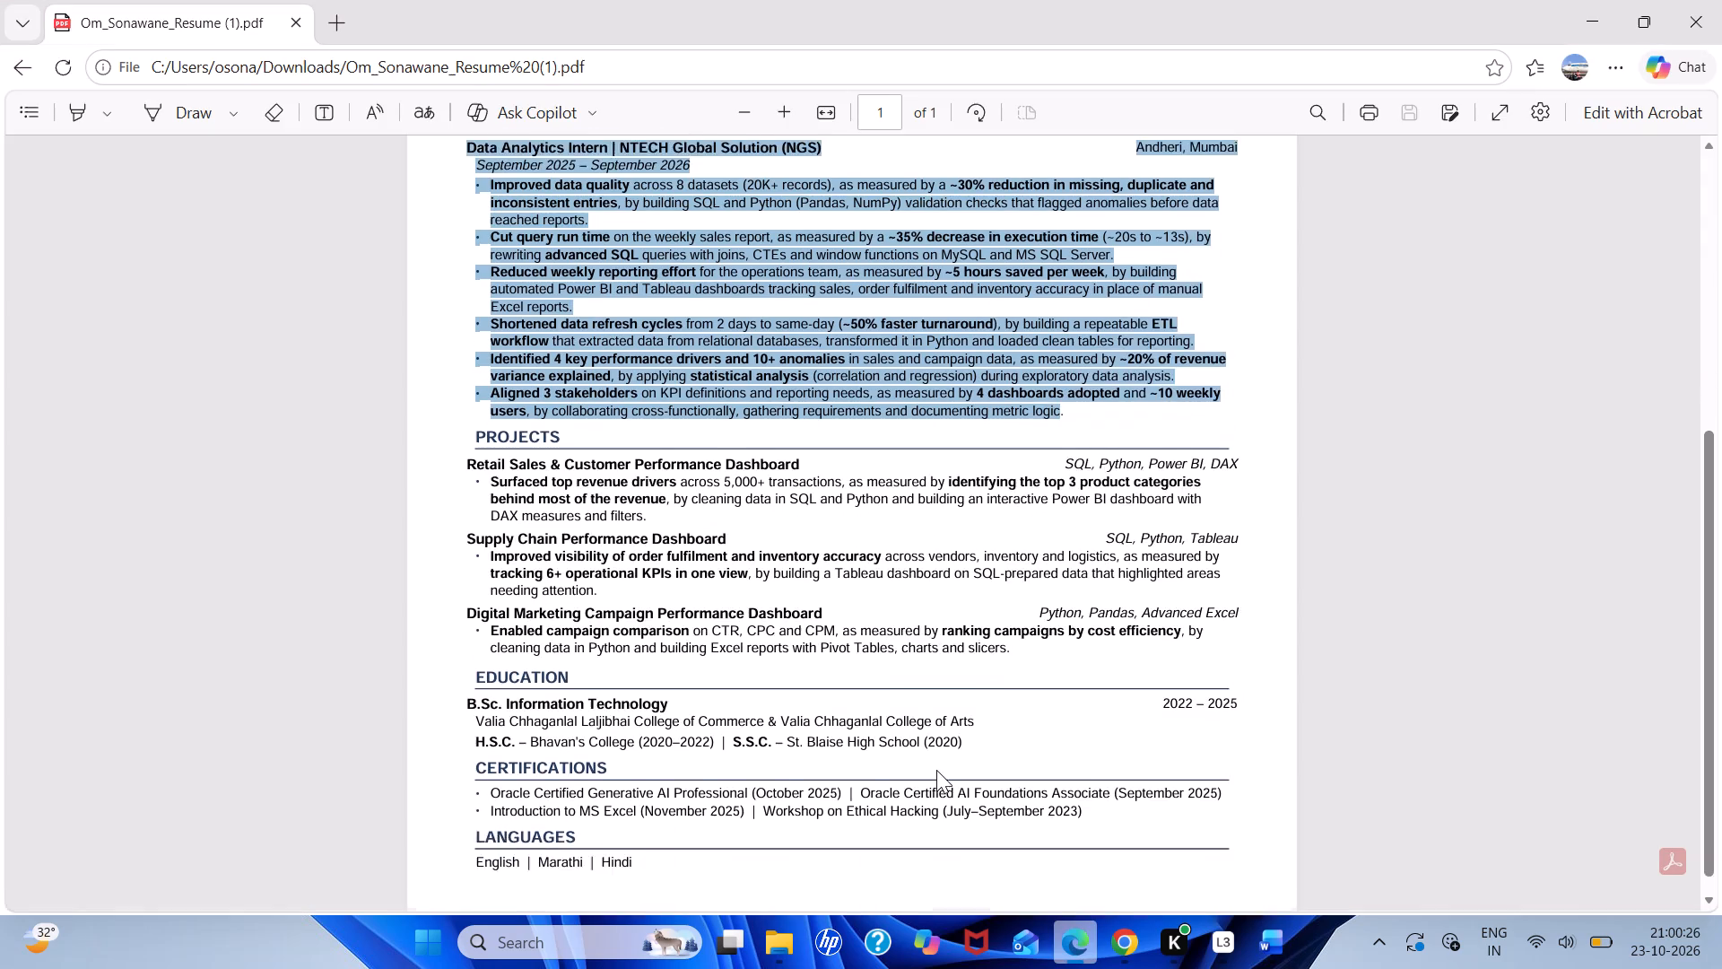
scroll(936, 770, down, 5)
key(alt+Tab)
scroll(936, 770, down, 5)
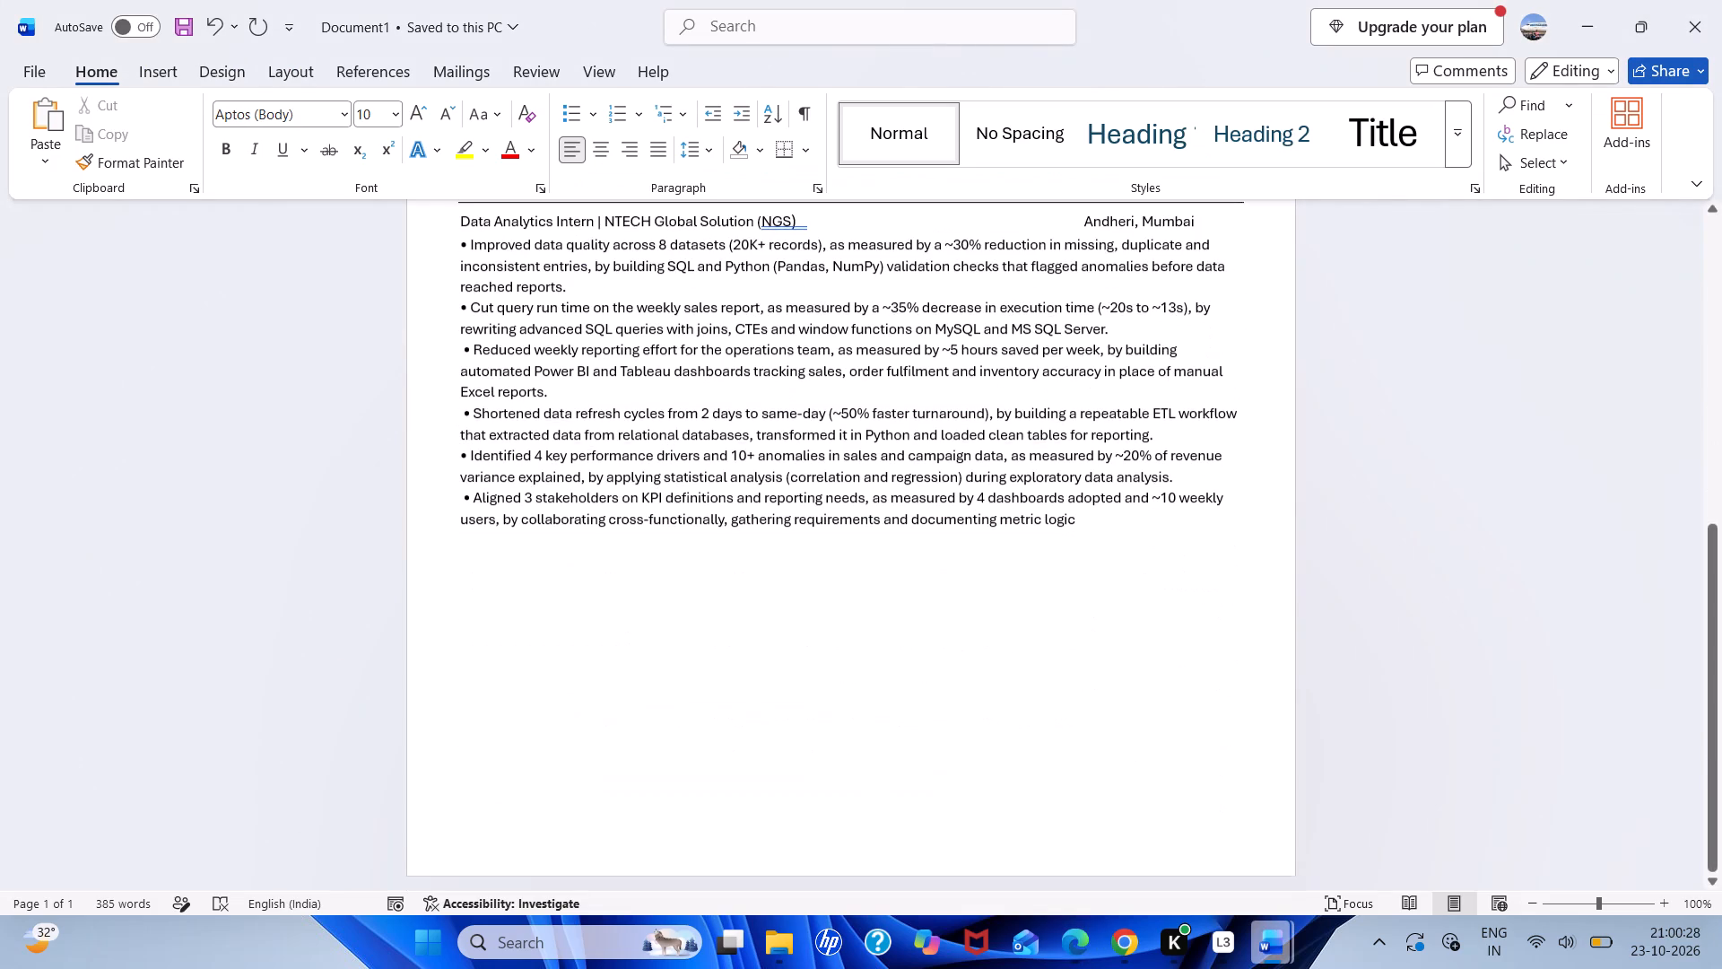
scroll(936, 771, down, 5)
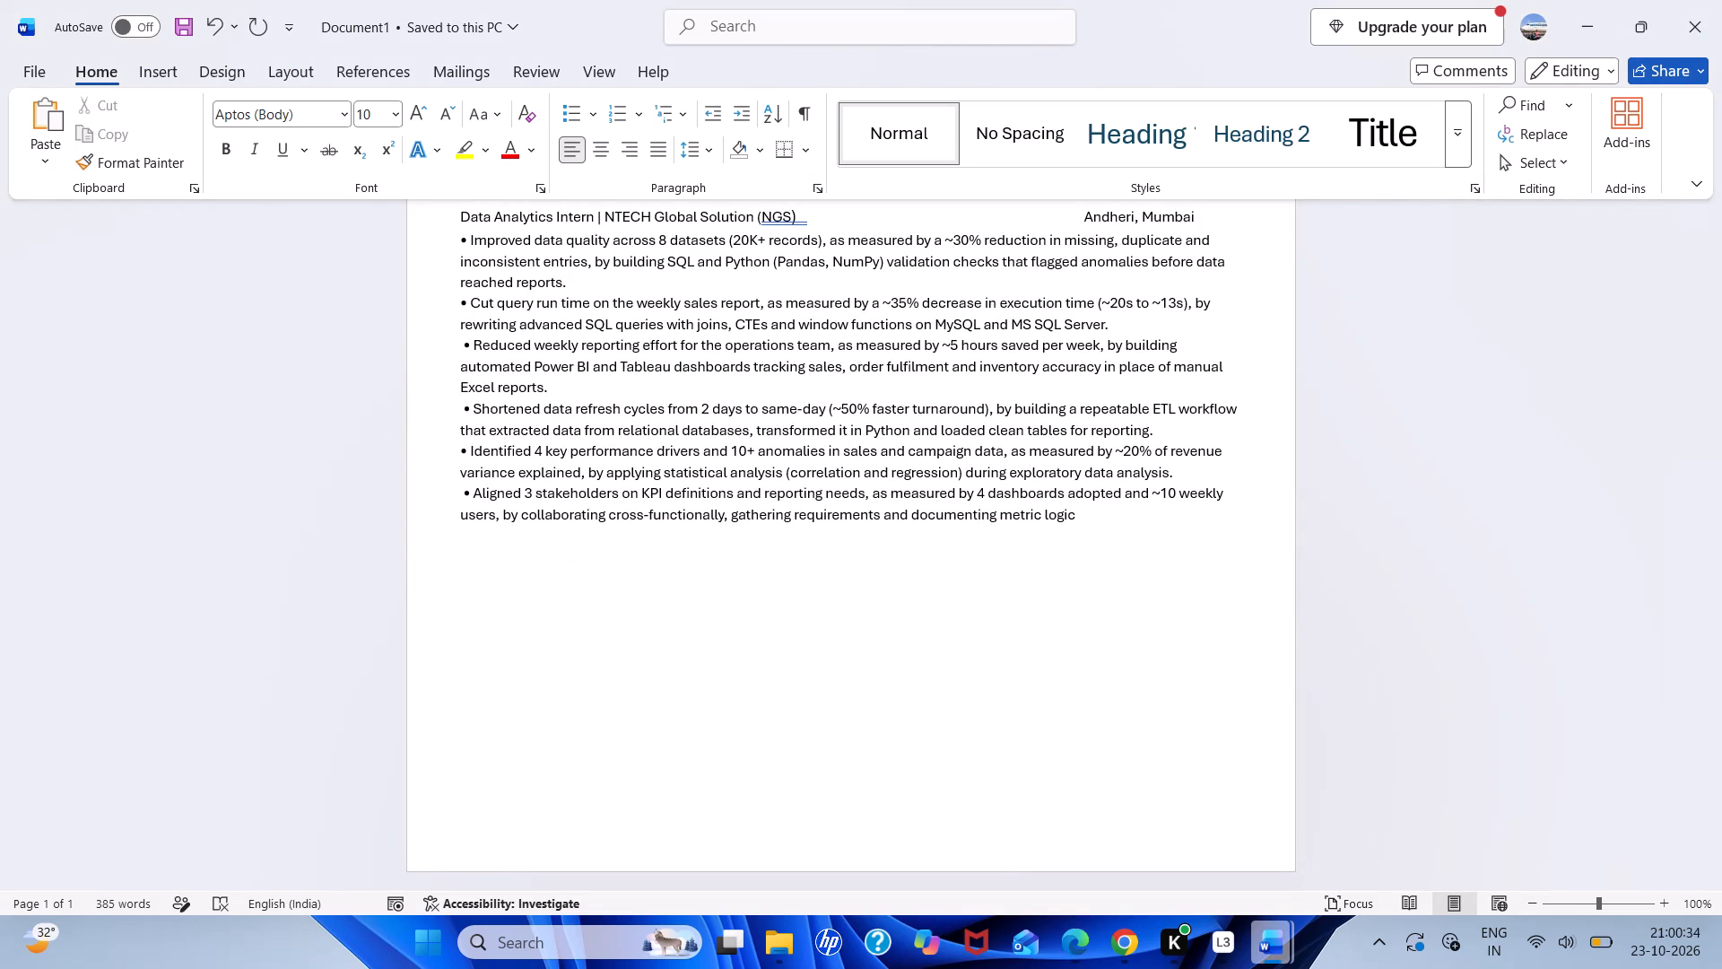
key(alt+Tab)
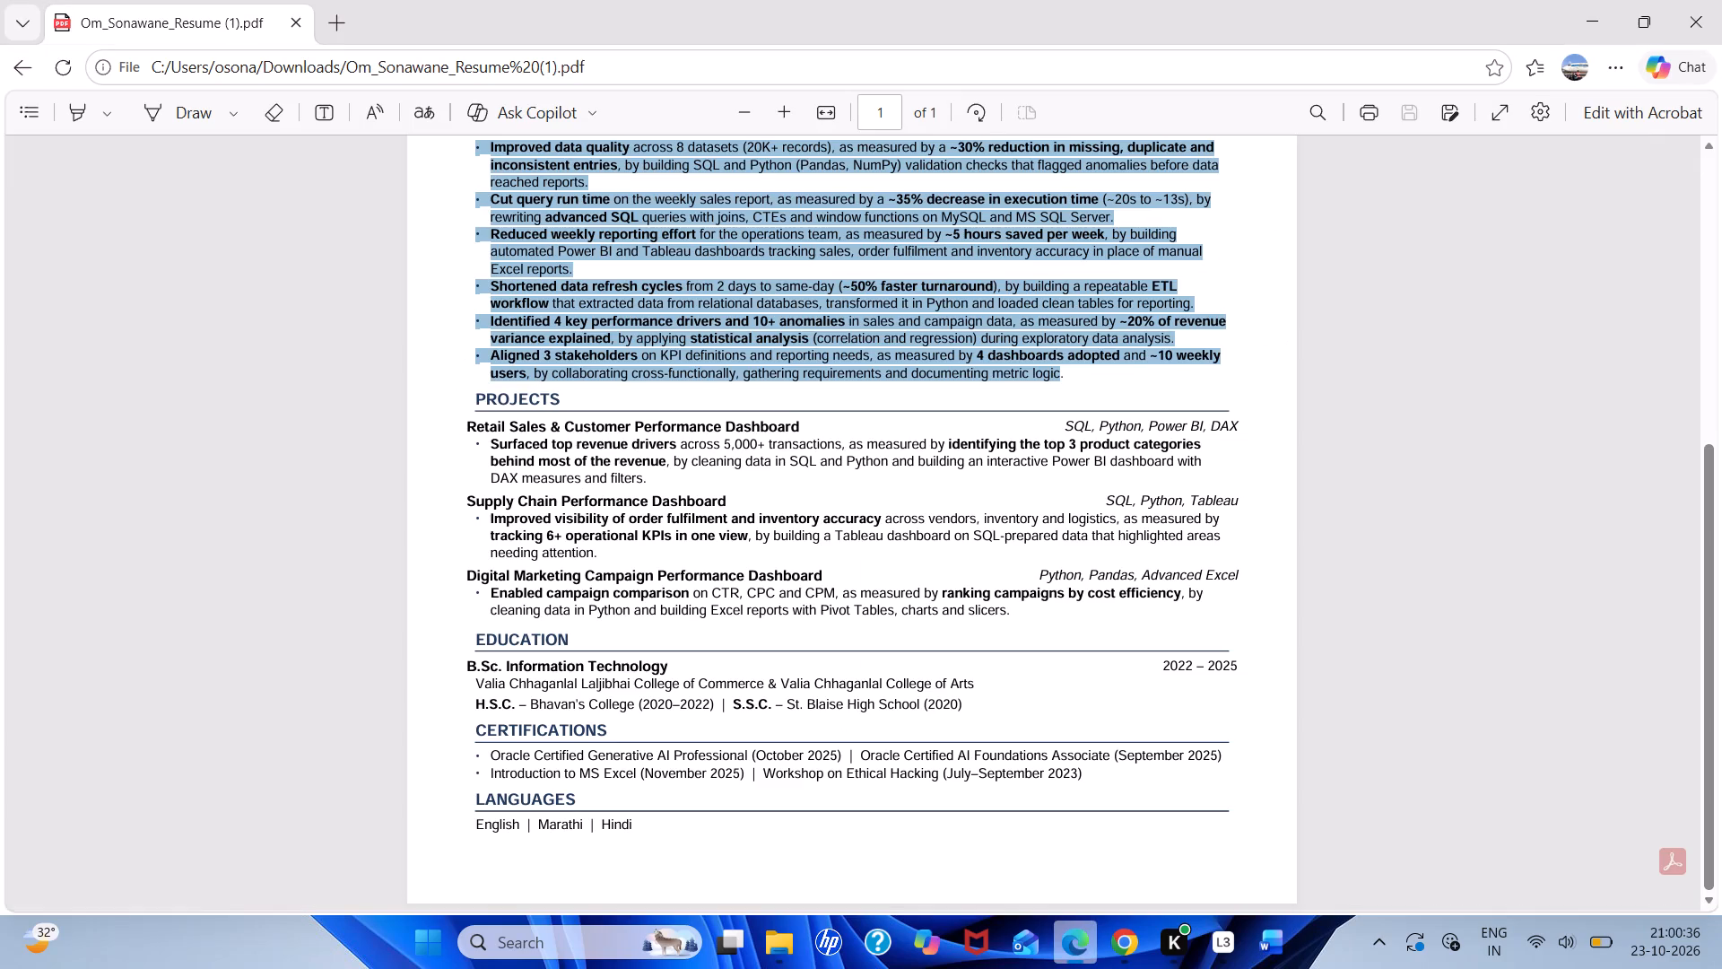
scroll(936, 774, up, 3)
click(1479, 635)
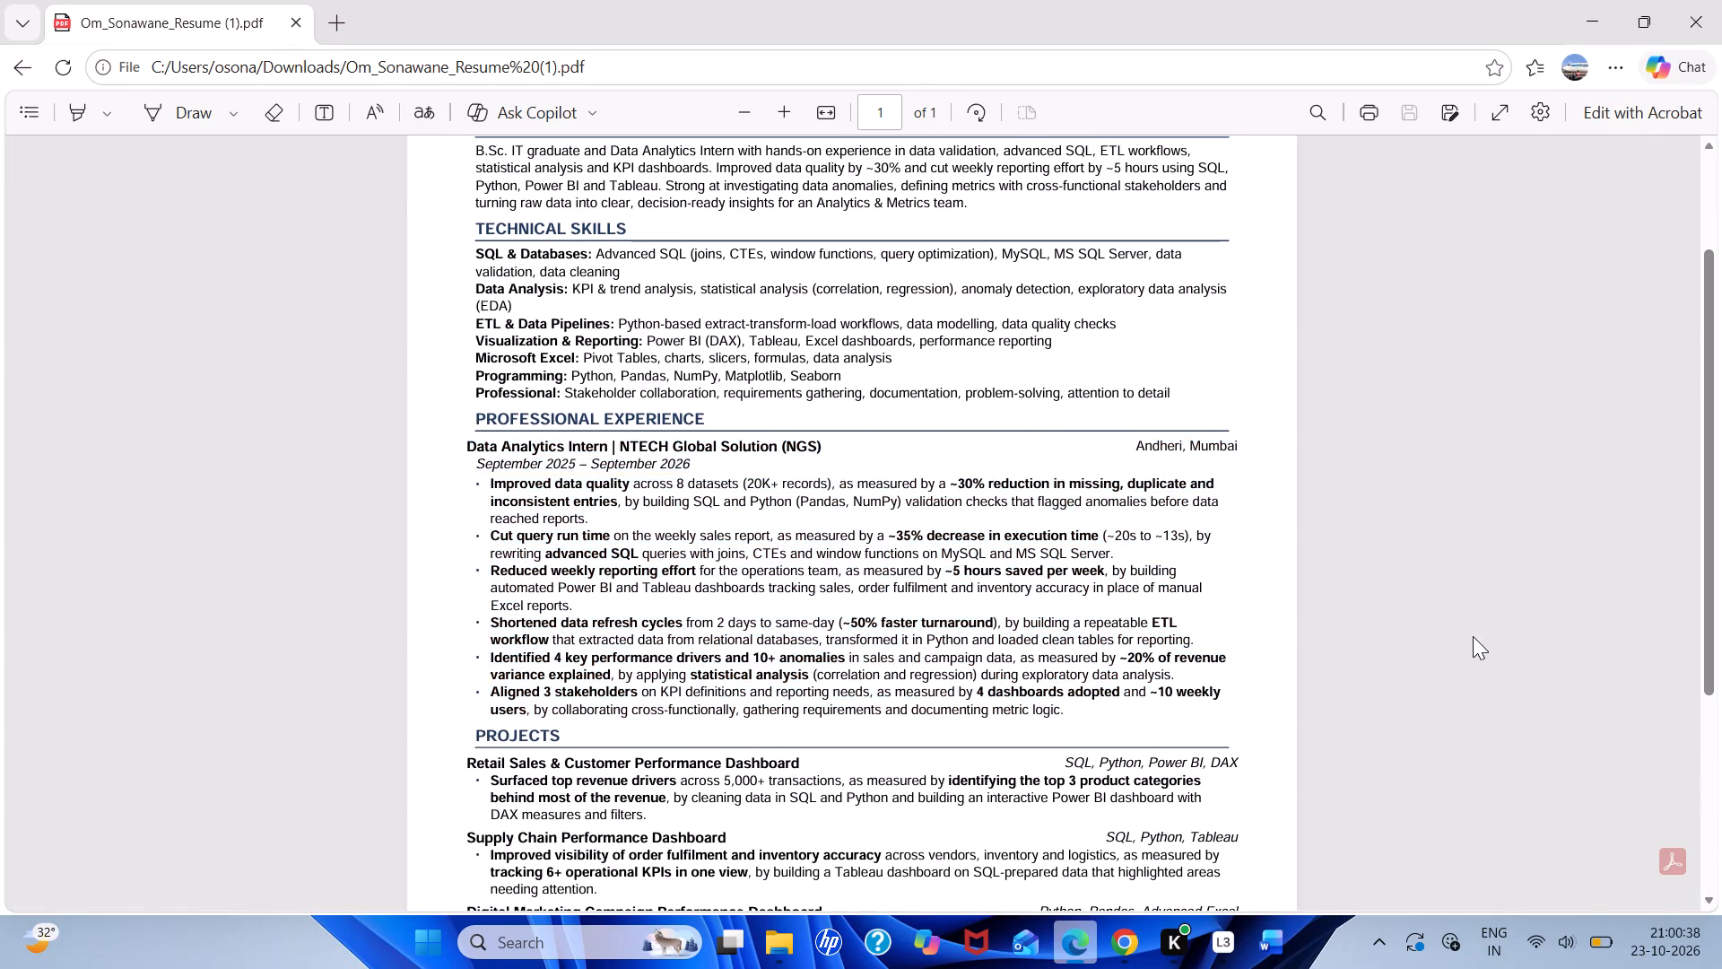
In Word, add the line "September 2025 – September 2026" below the Data Analytics Intern title and reduce it to font size 10.
key(alt+Tab)
scroll(753, 595, up, 1)
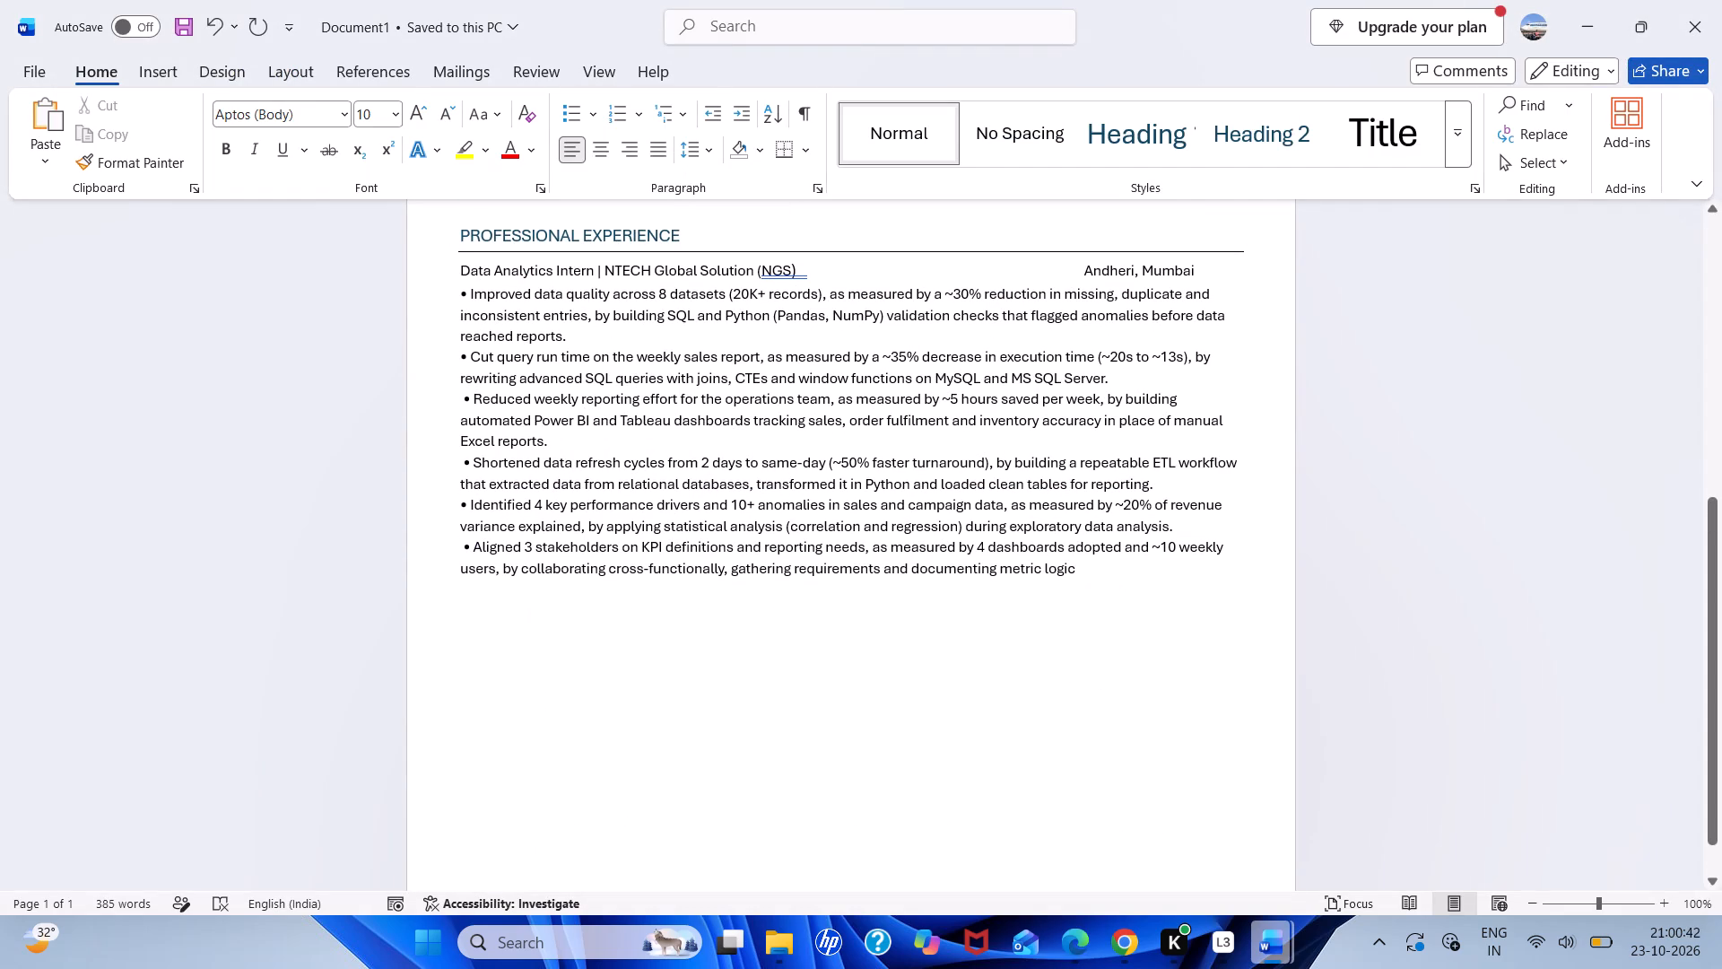
click(1212, 284)
key(Return)
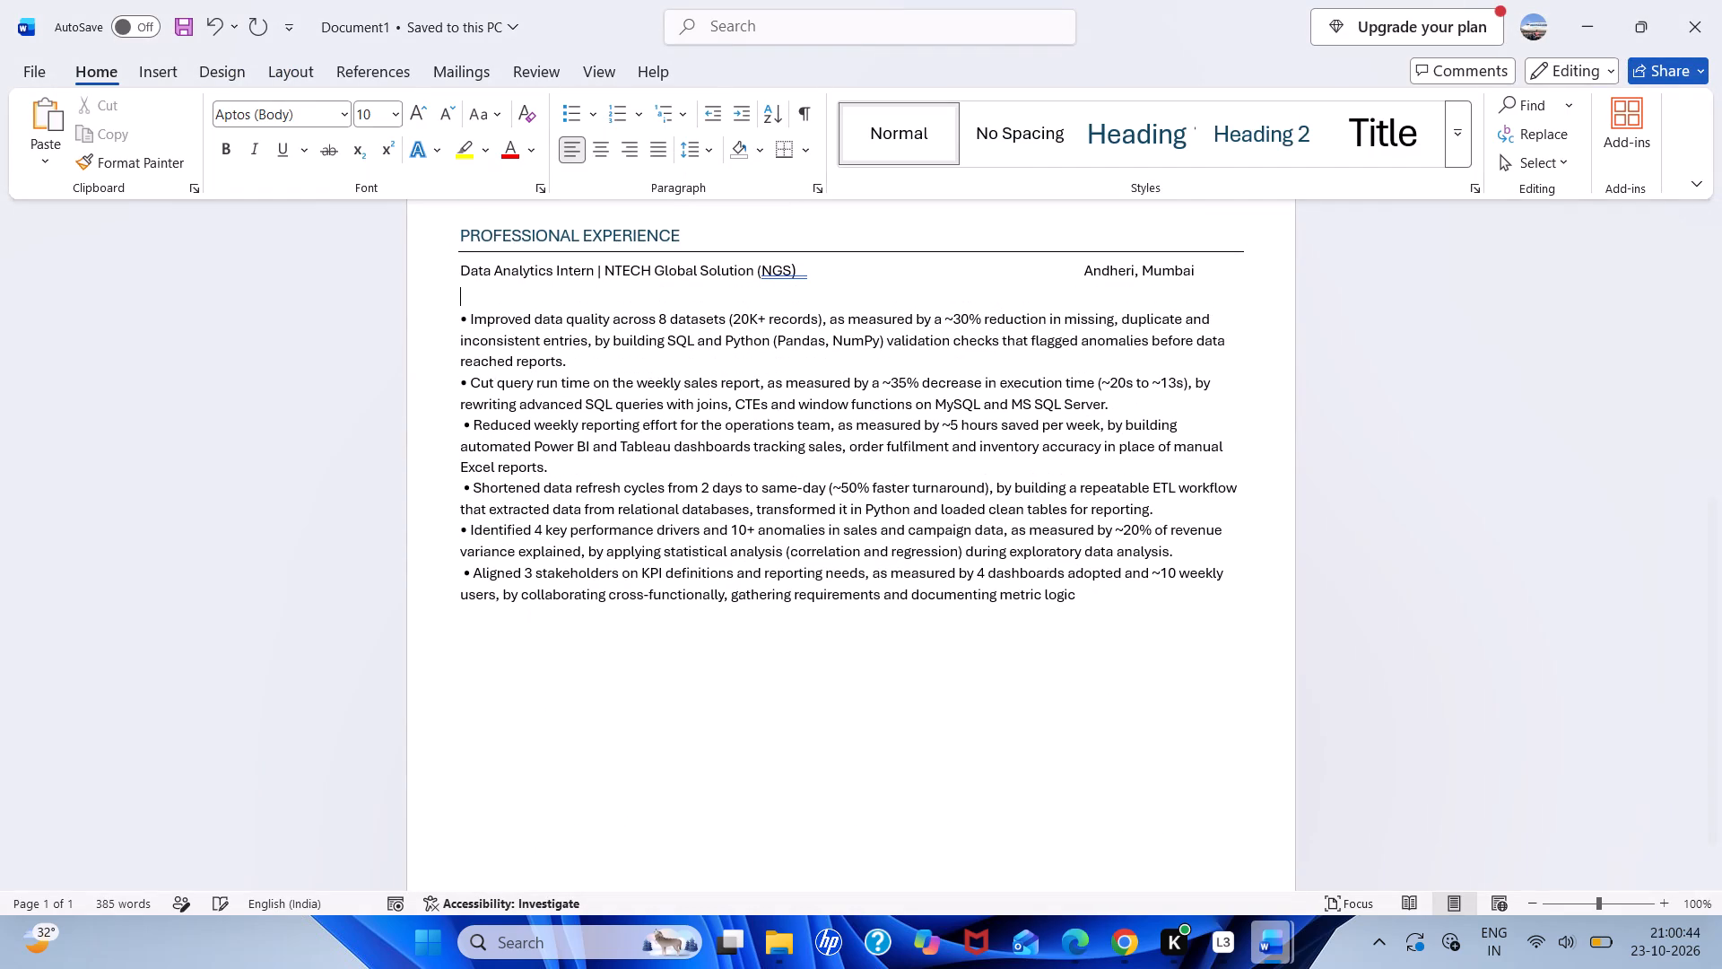
key(ctrl+v)
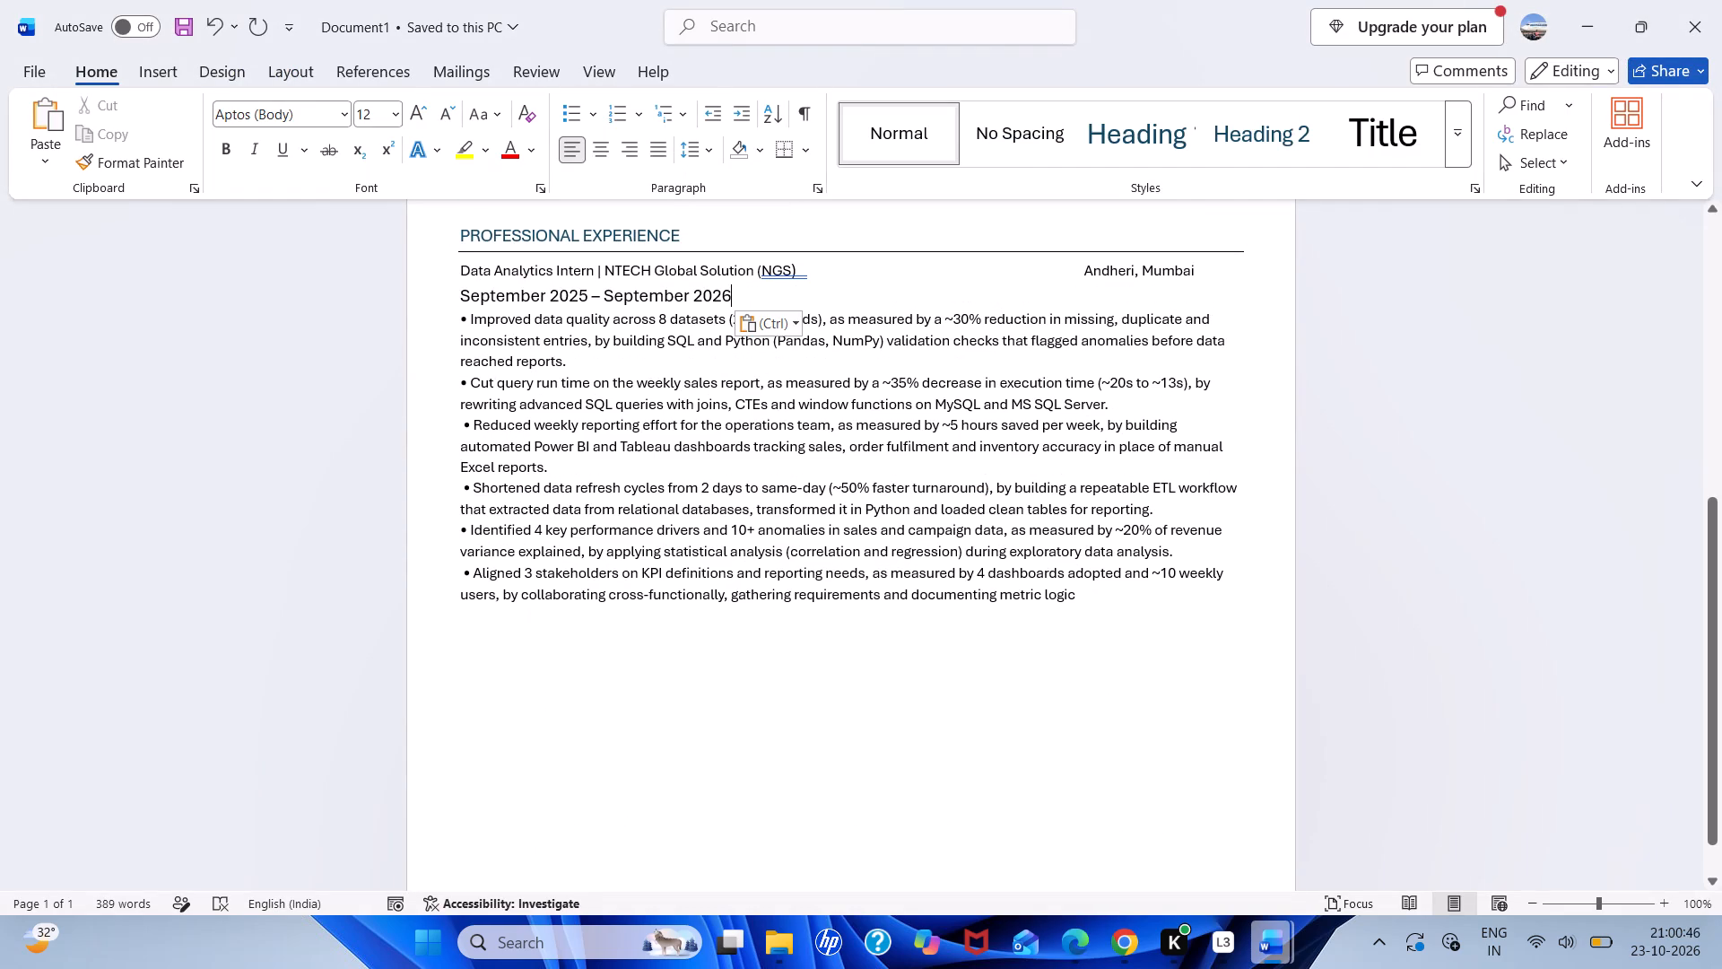
drag(745, 290, 465, 307)
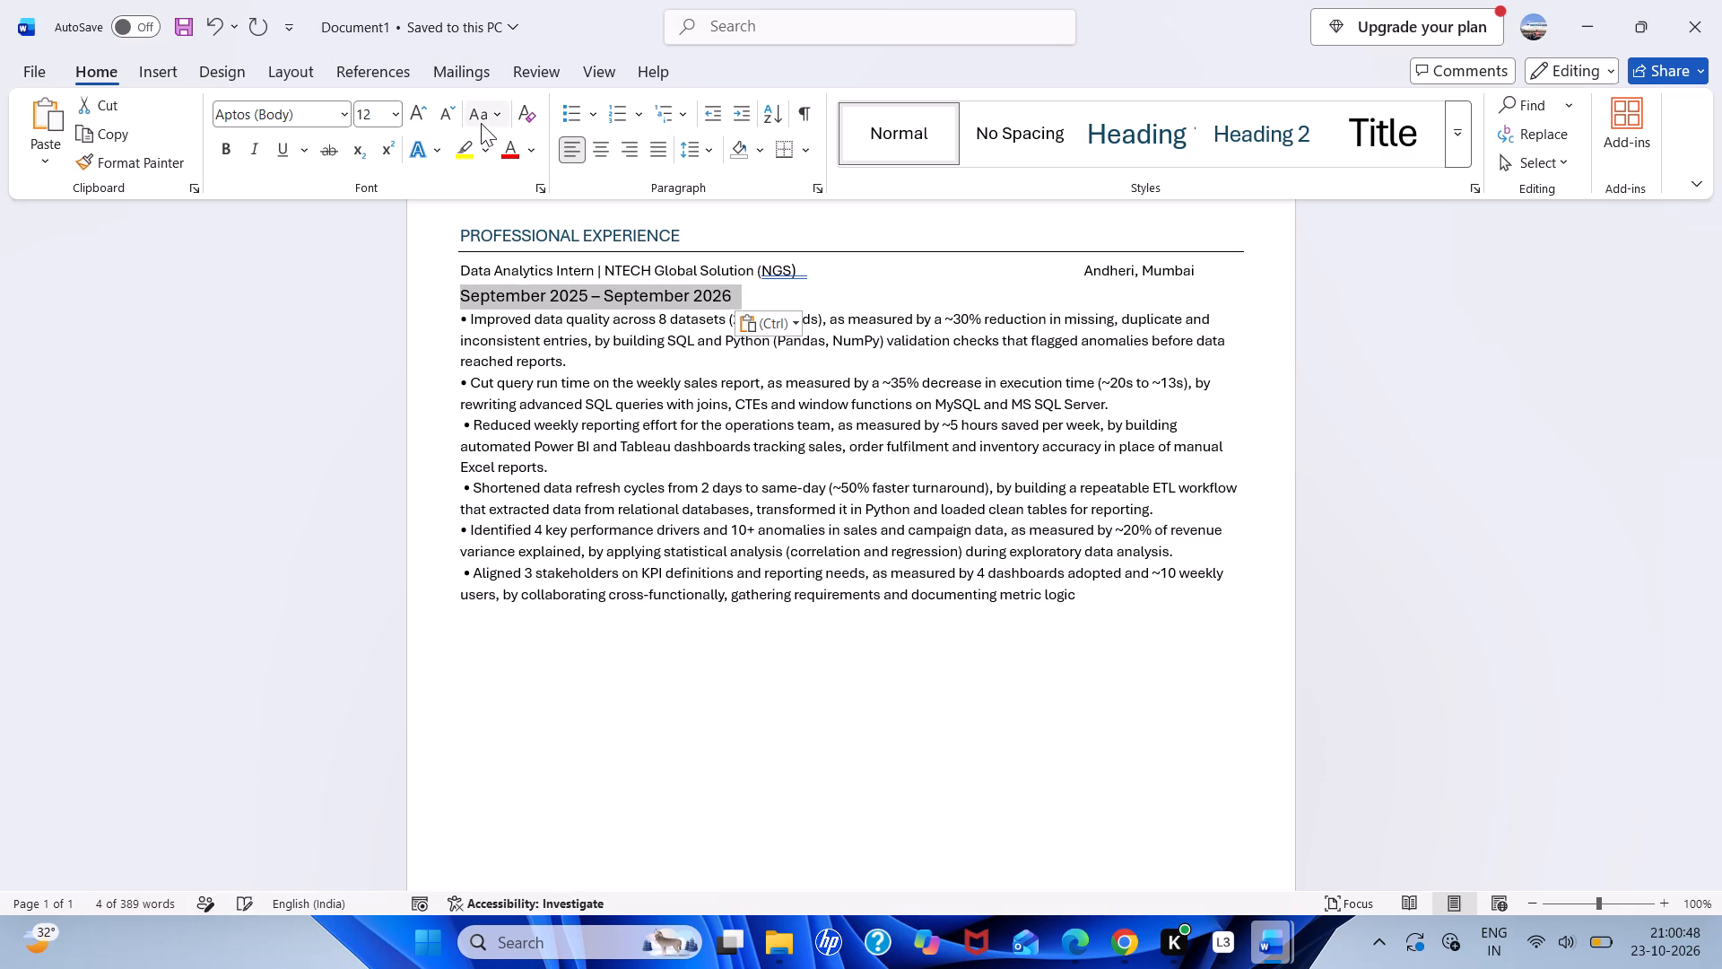
double_click(460, 121)
double_click(454, 120)
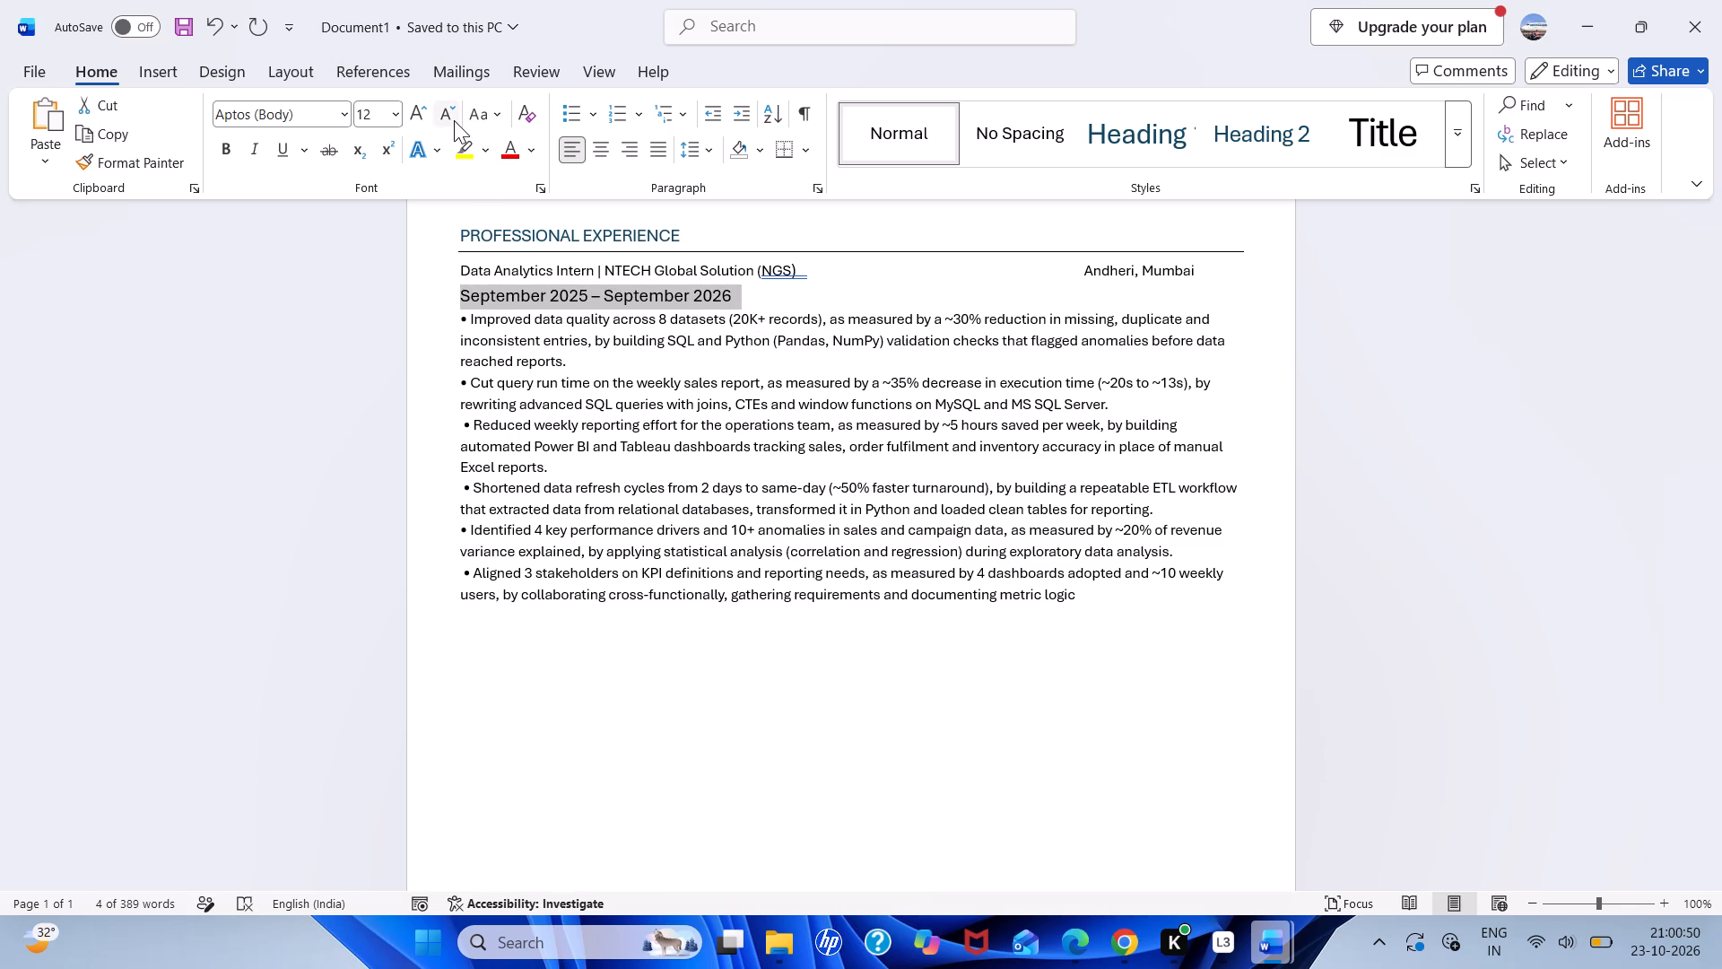
Check the PDF's formatting and bold the whole internship title line in Word, from "Data Analytics Intern" to "Andheri, Mumbai".
key(alt+Tab)
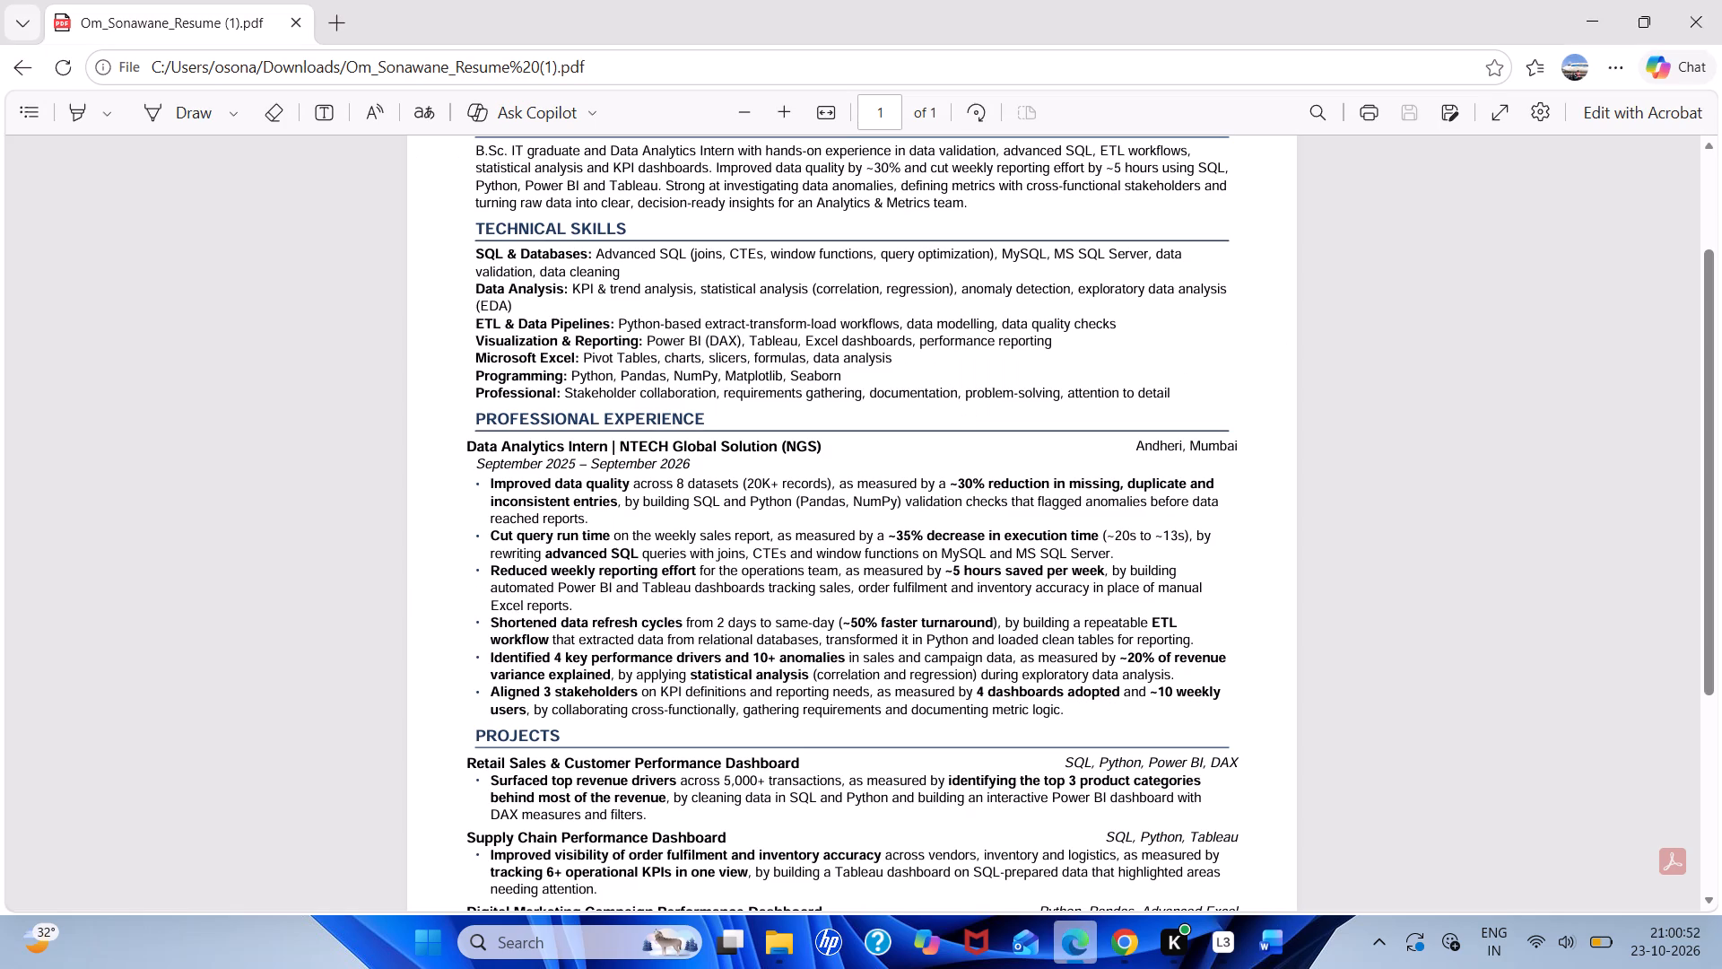
key(alt+Tab)
drag(457, 268, 842, 273)
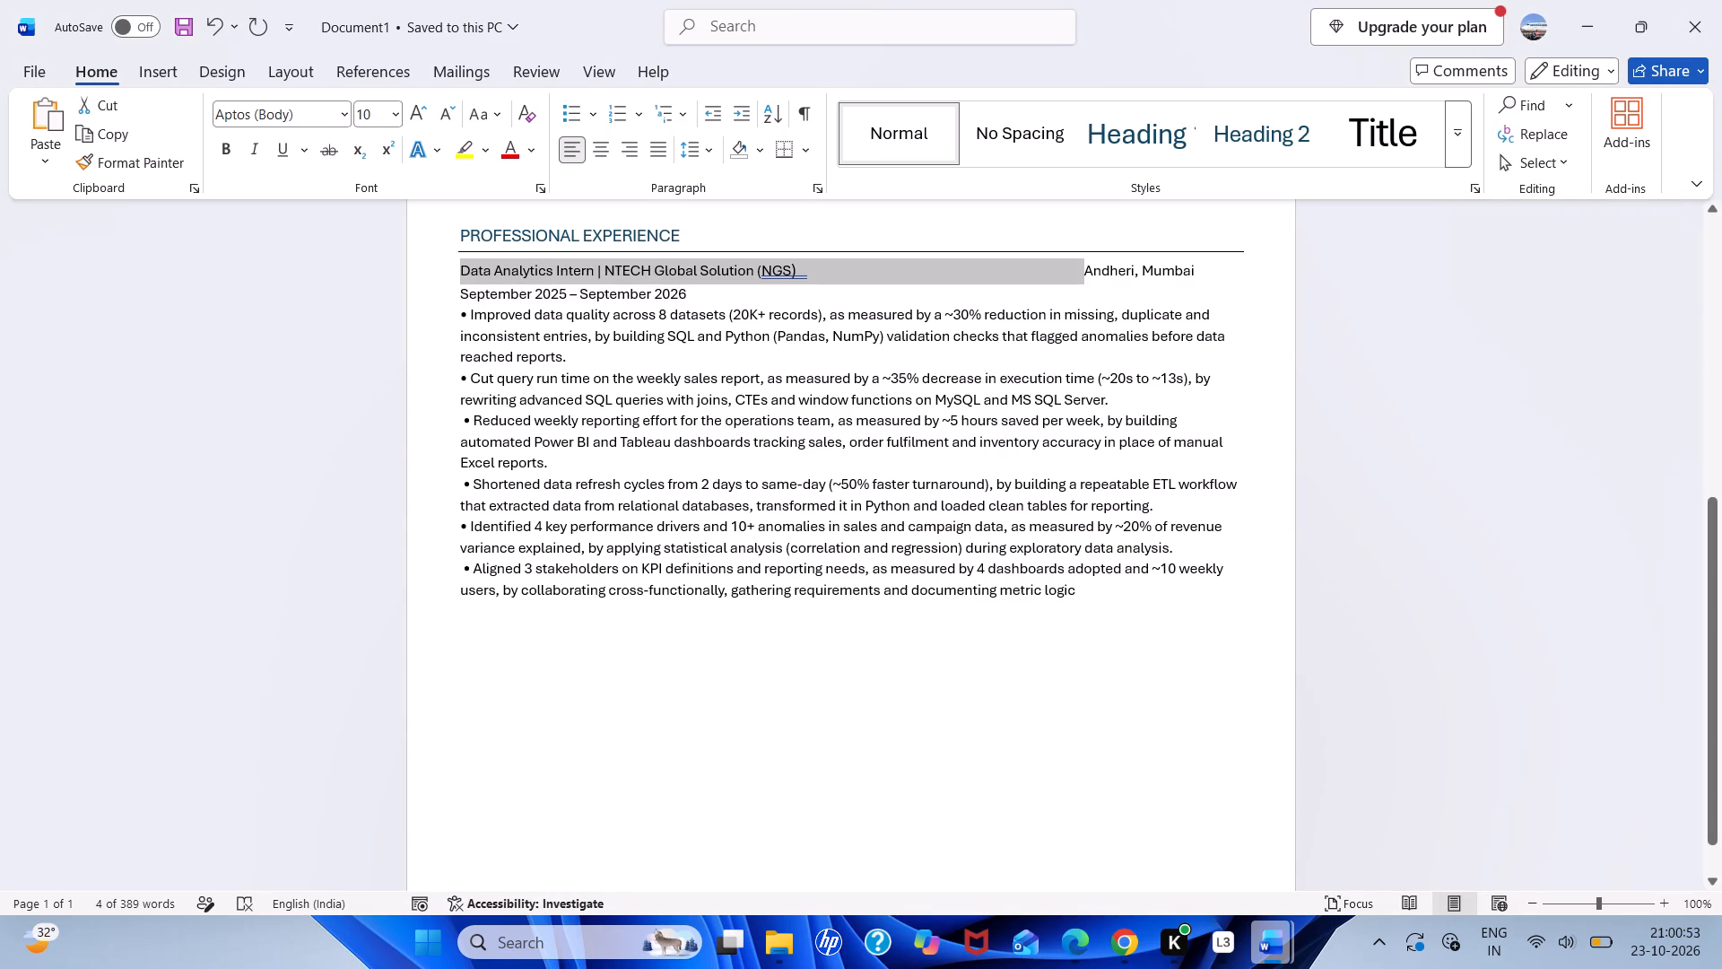
drag(842, 273, 1227, 274)
click(230, 145)
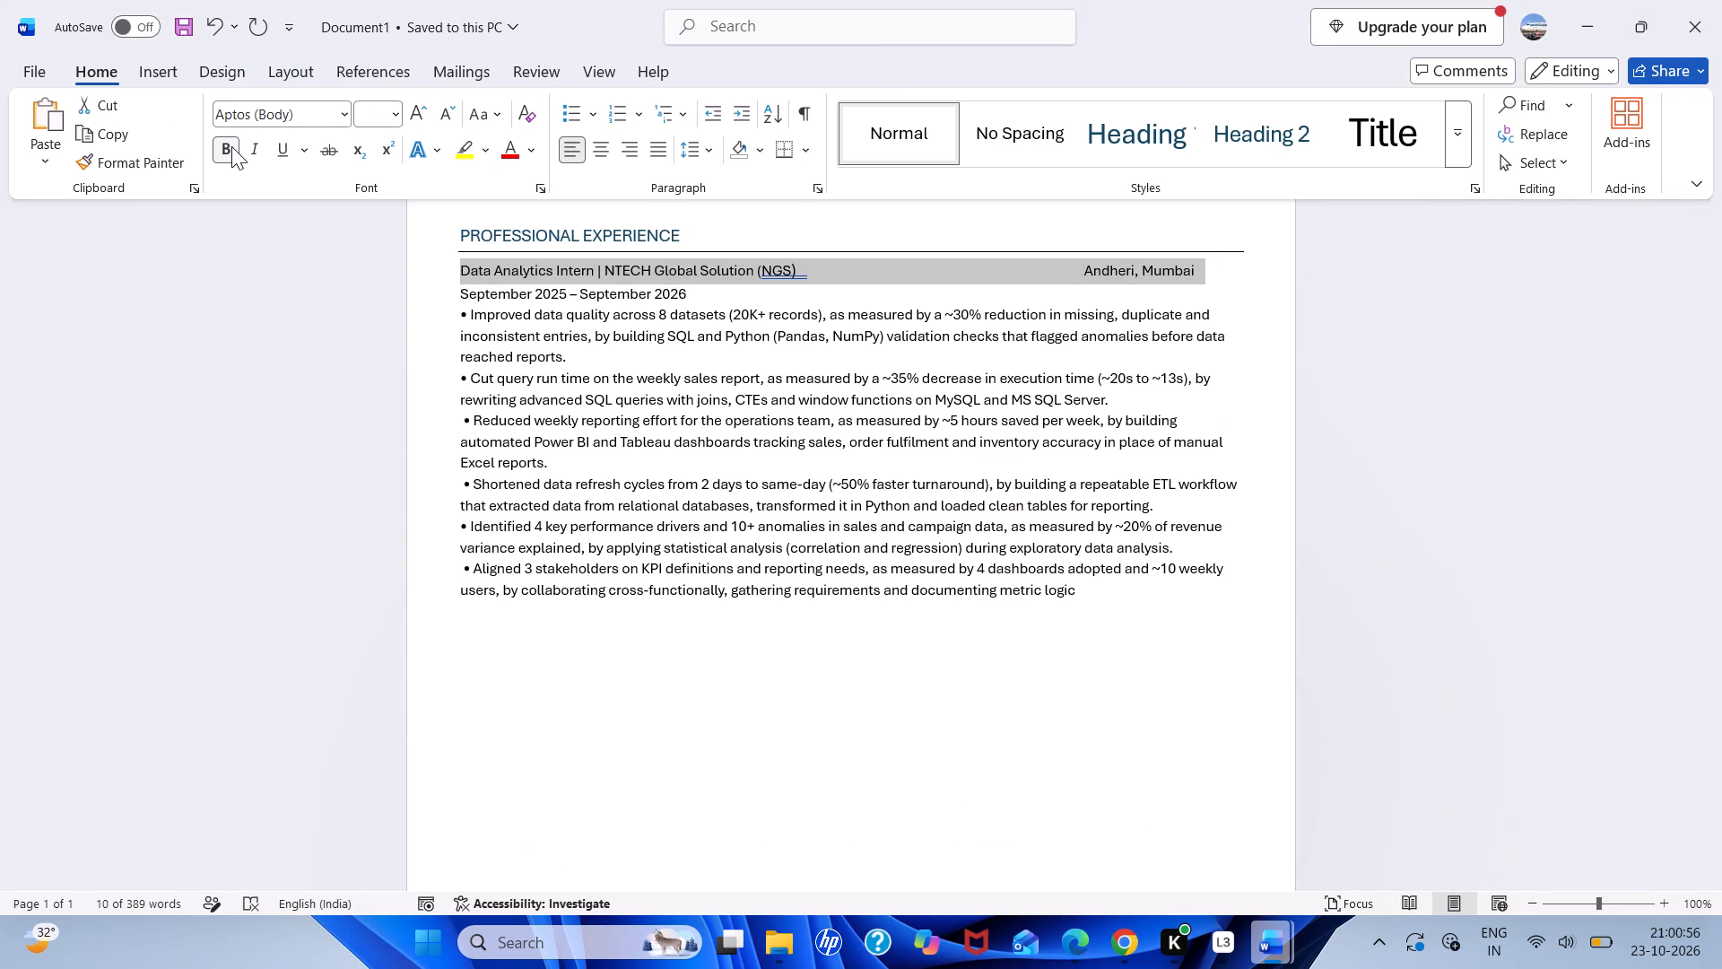
click(714, 786)
key(alt+Tab)
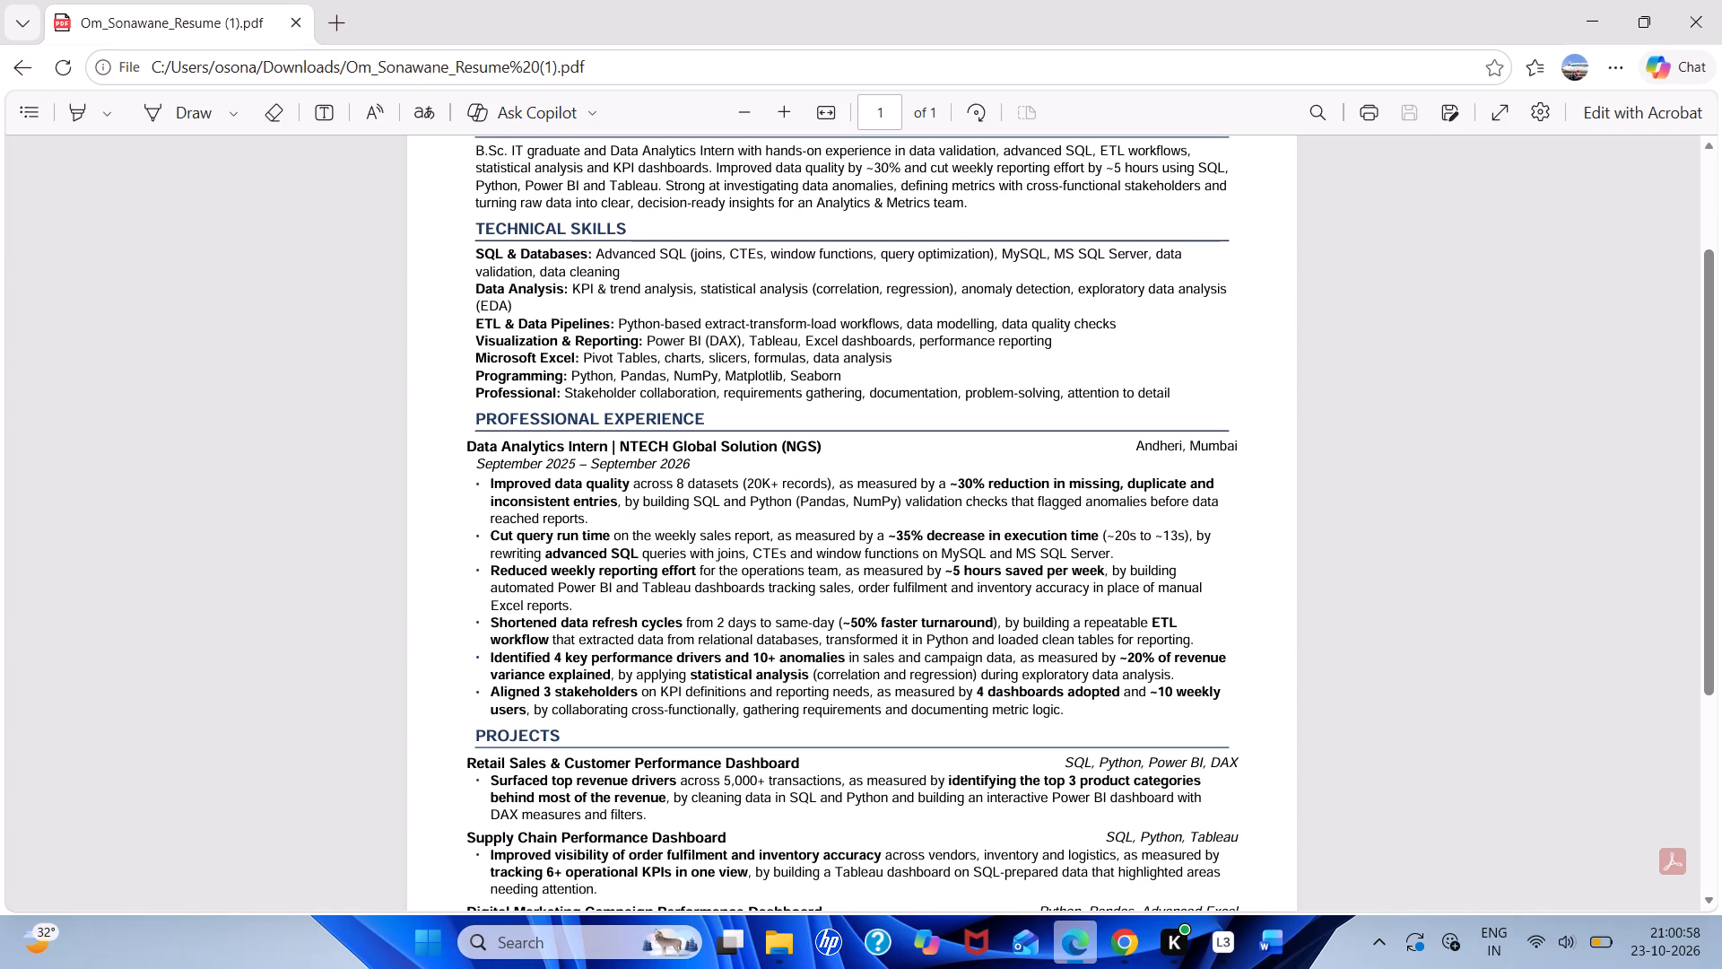
key(alt+Tab)
Switch to the PDF resume and check the formatting of the internship entry under Professional Experience.
key(alt+Tab)
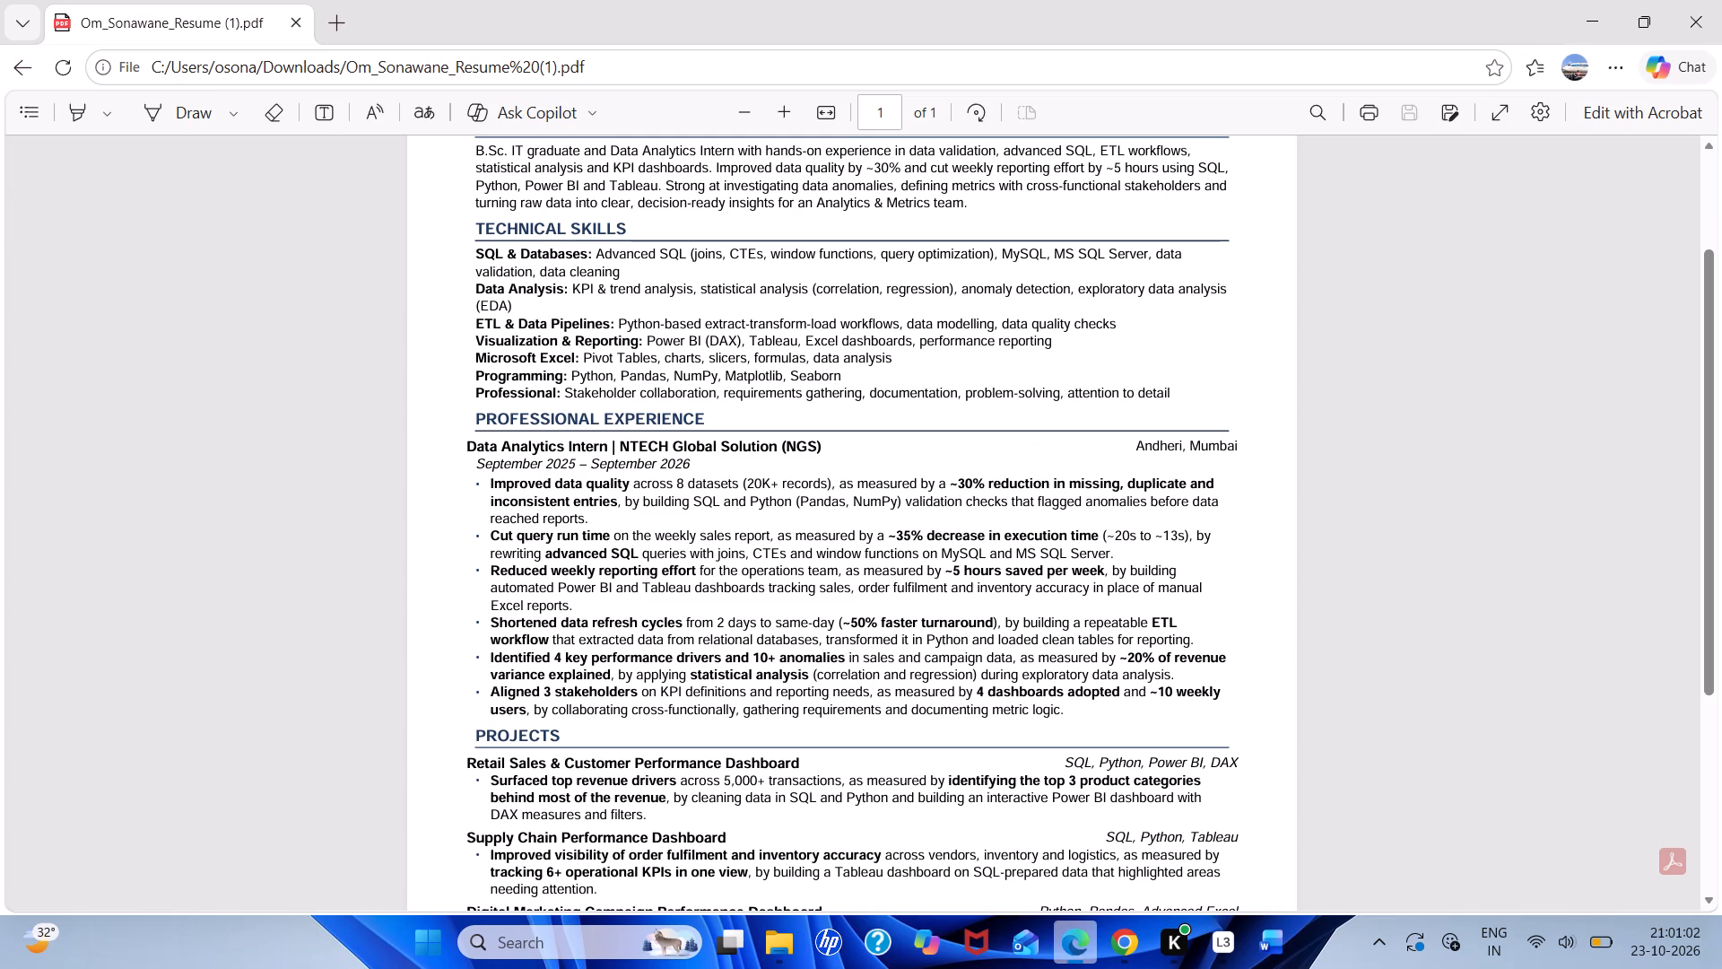
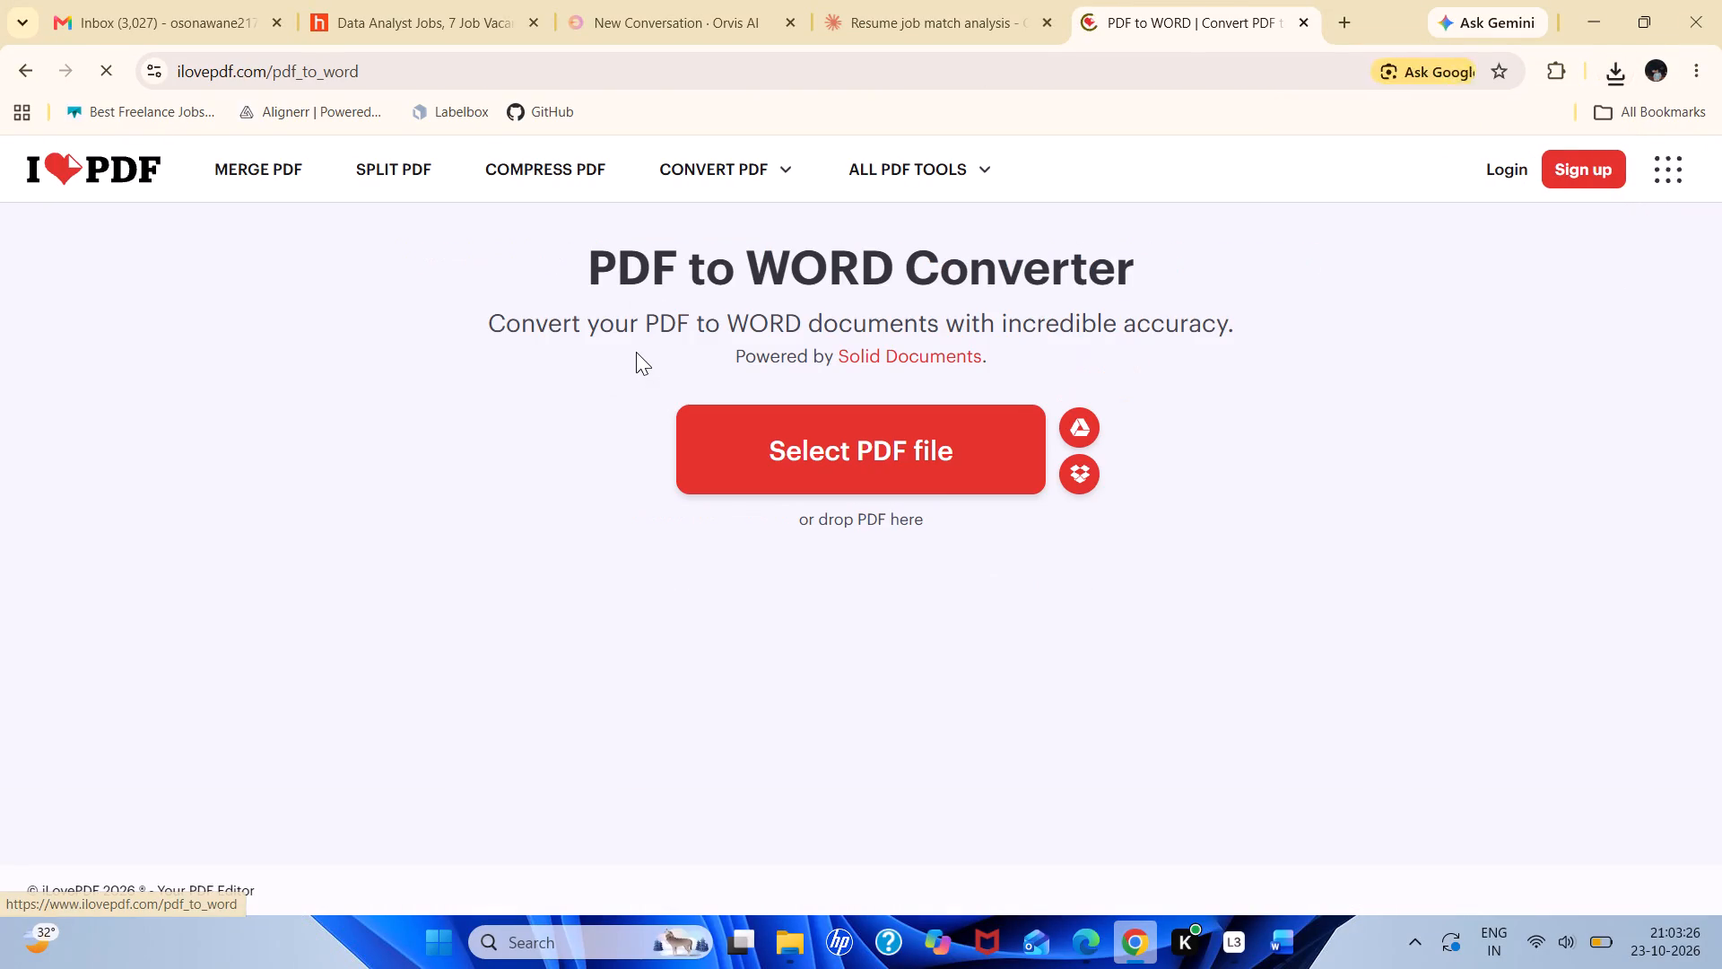
Convert today's resume PDF from the Downloads folder to a Word document without OCR and download the result.
click(854, 468)
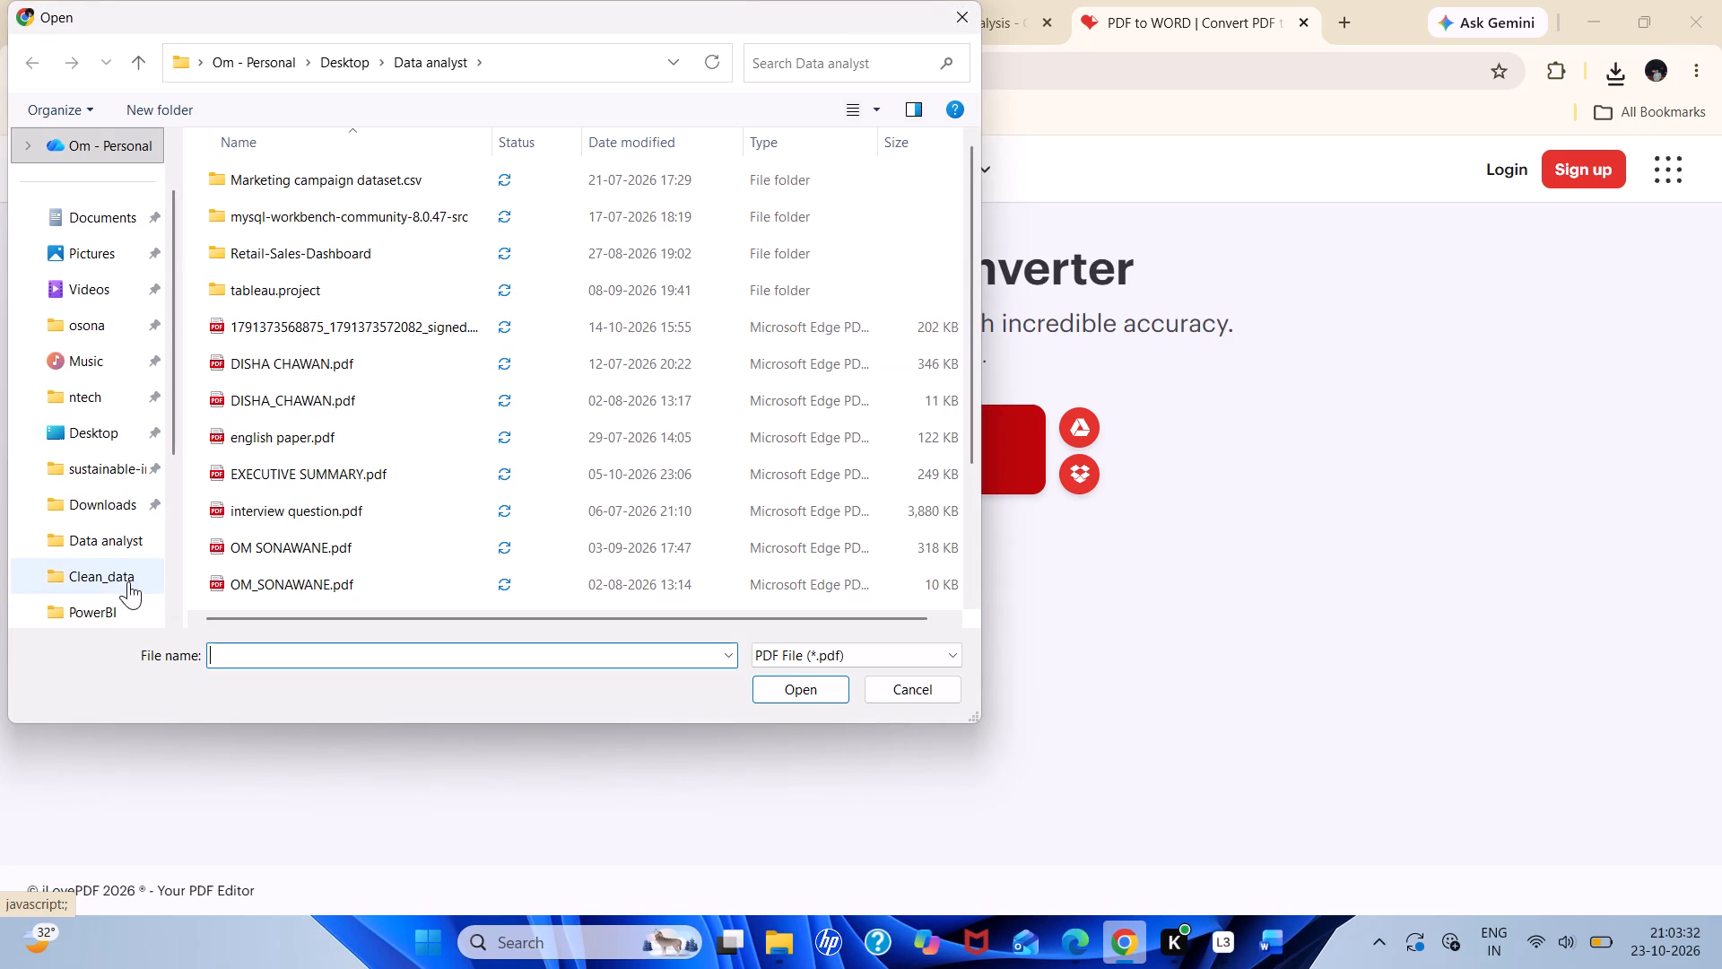
click(127, 514)
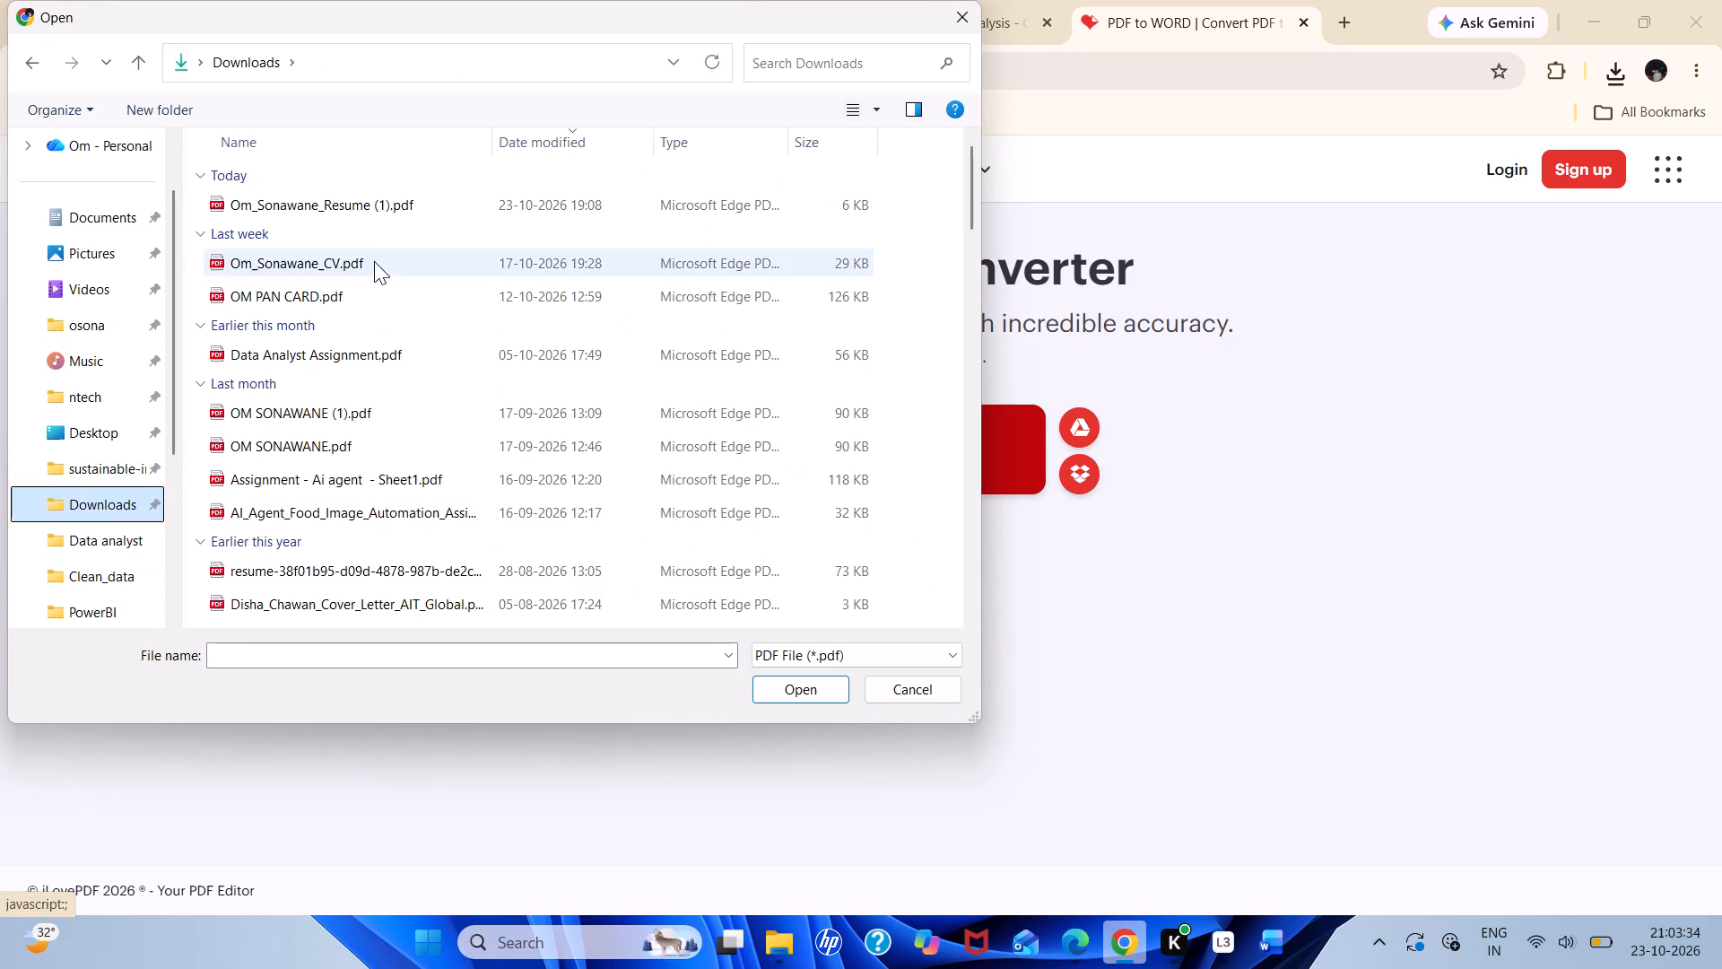
click(381, 205)
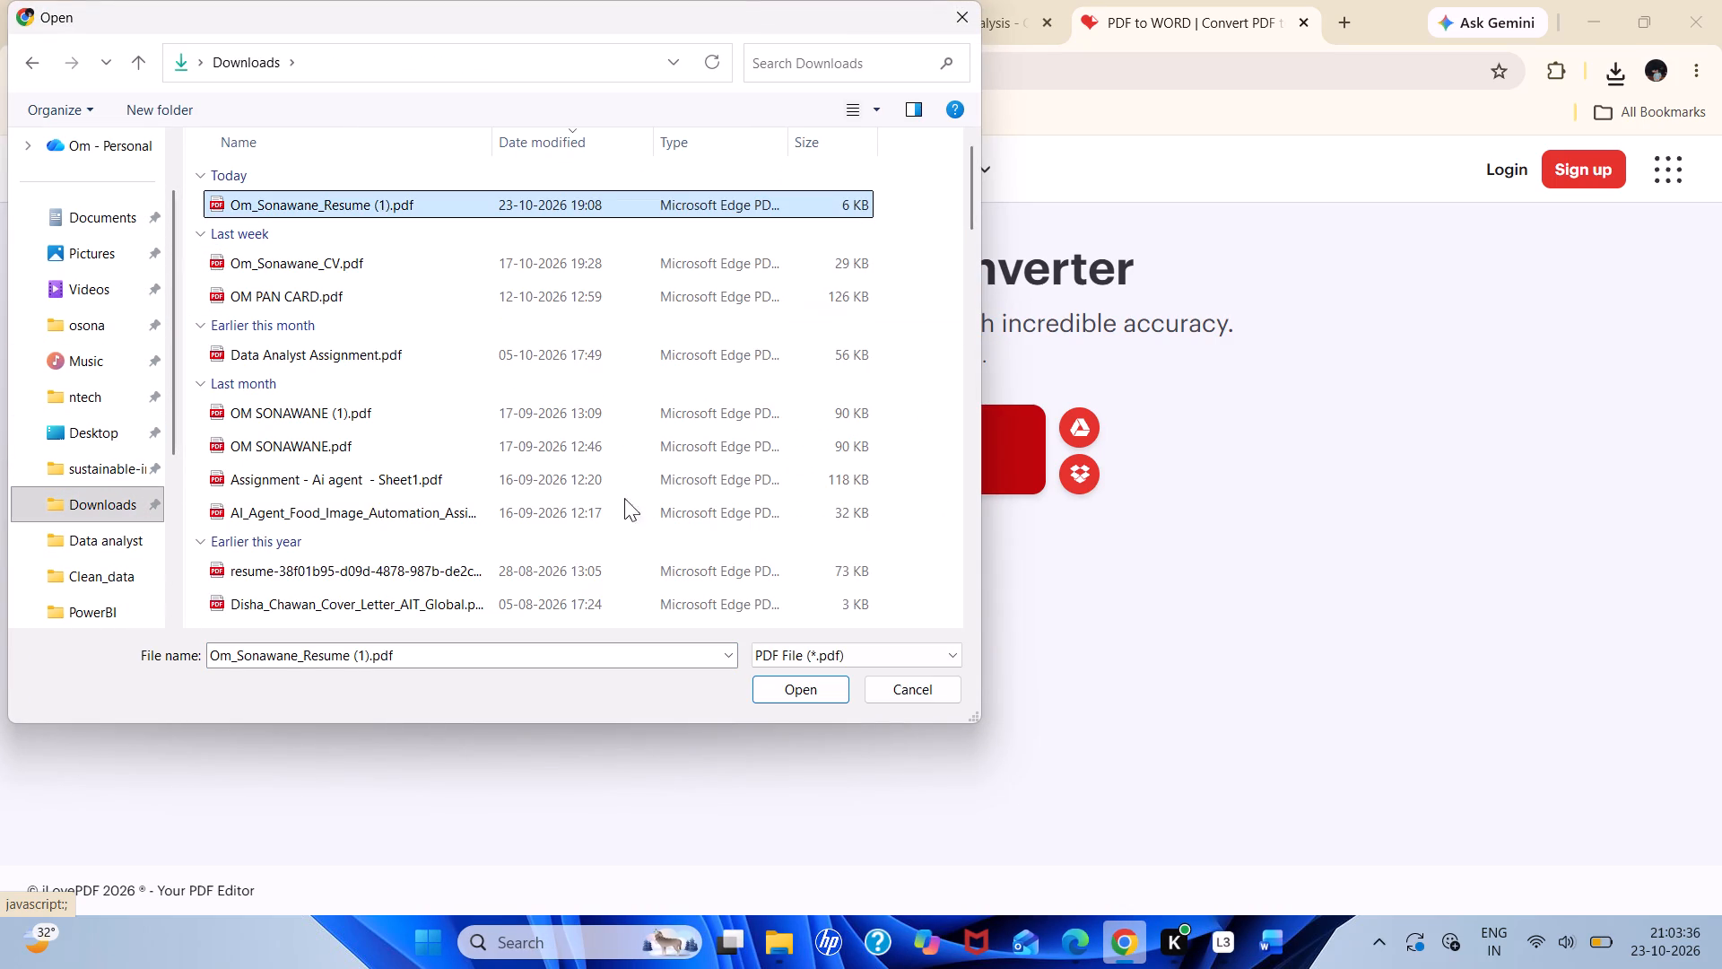
click(825, 685)
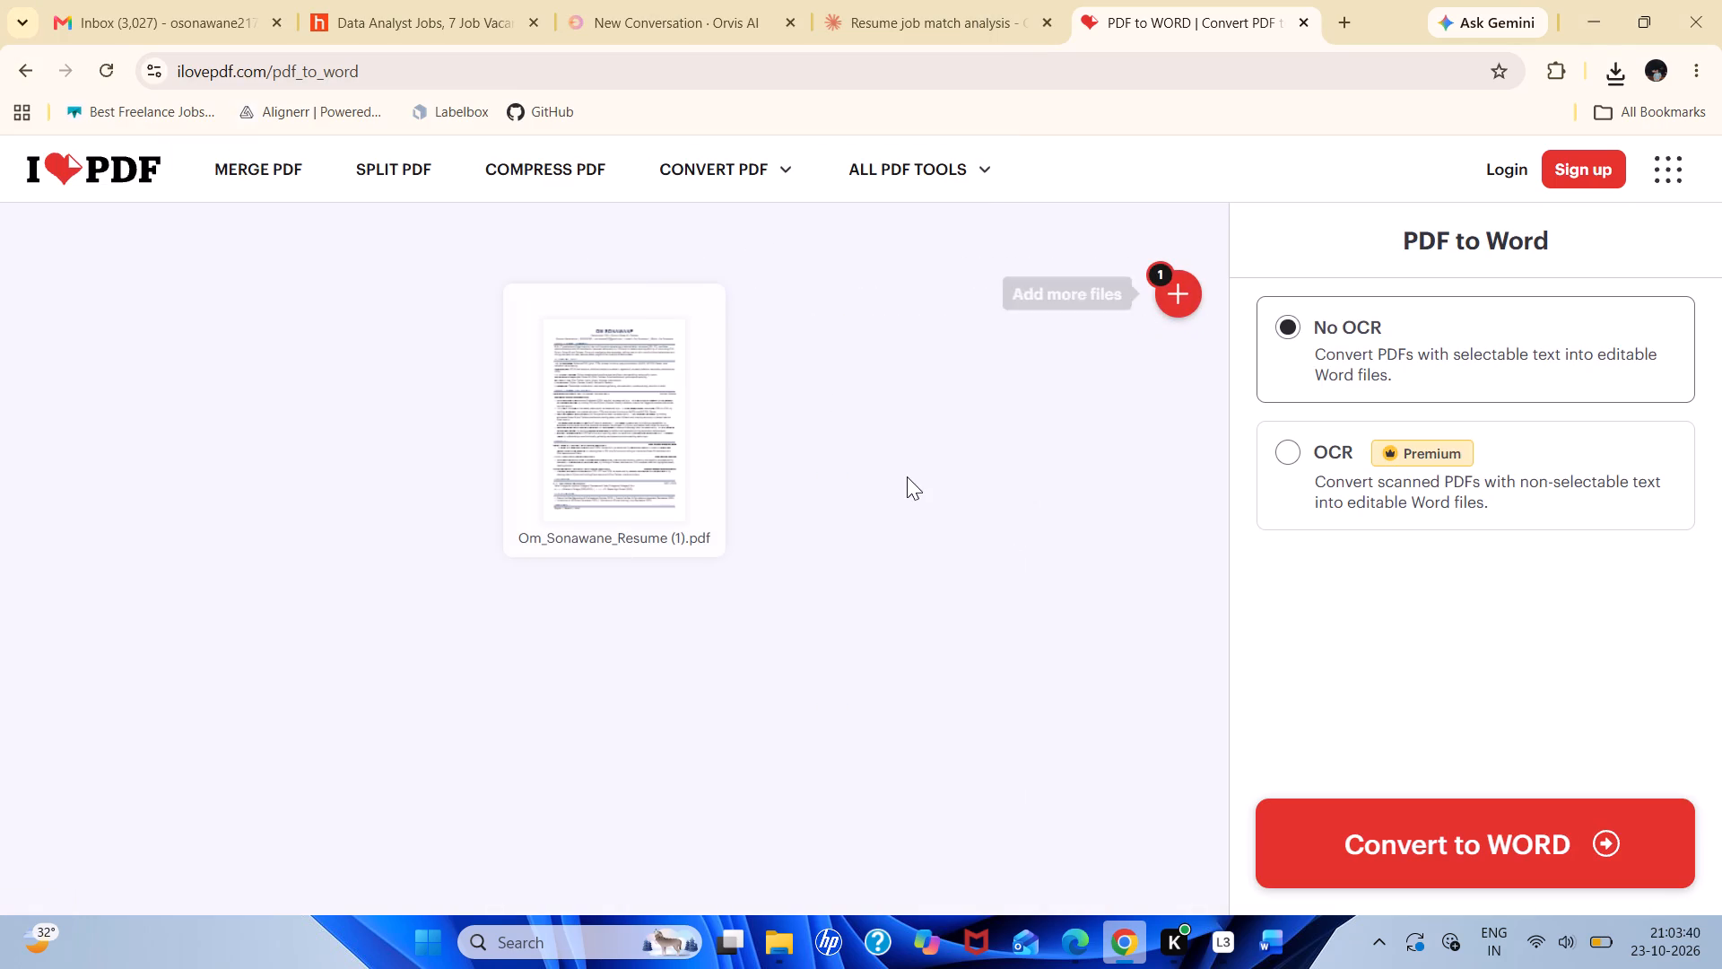
click(1529, 841)
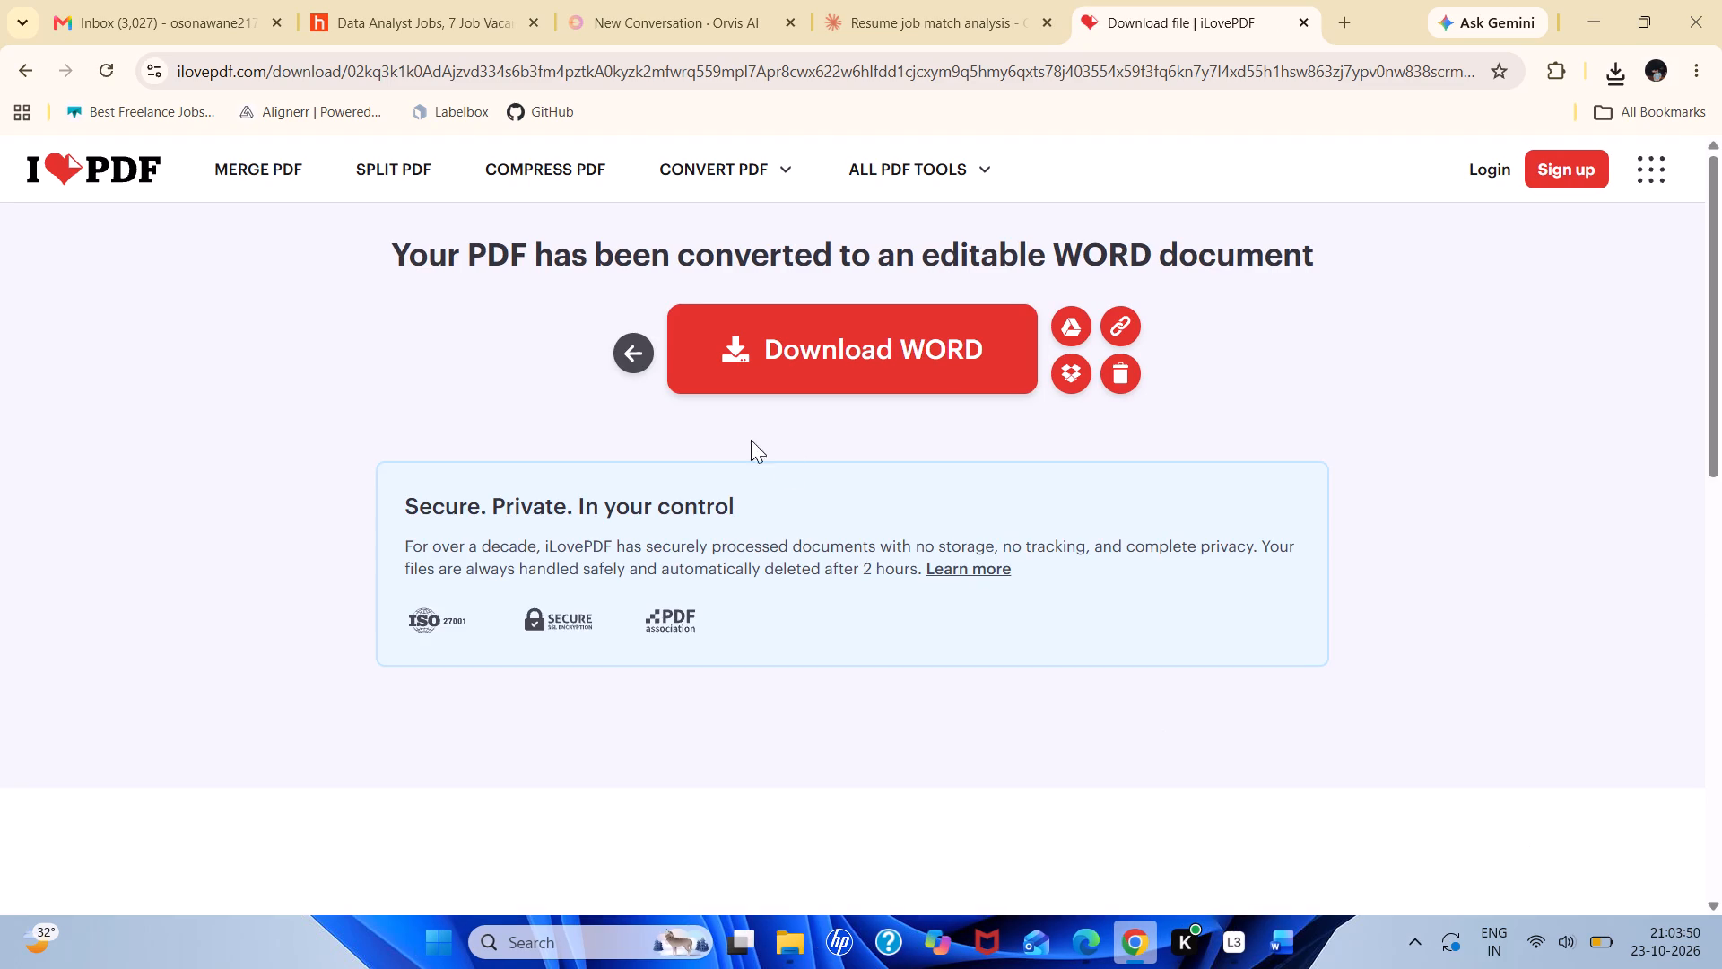
click(758, 362)
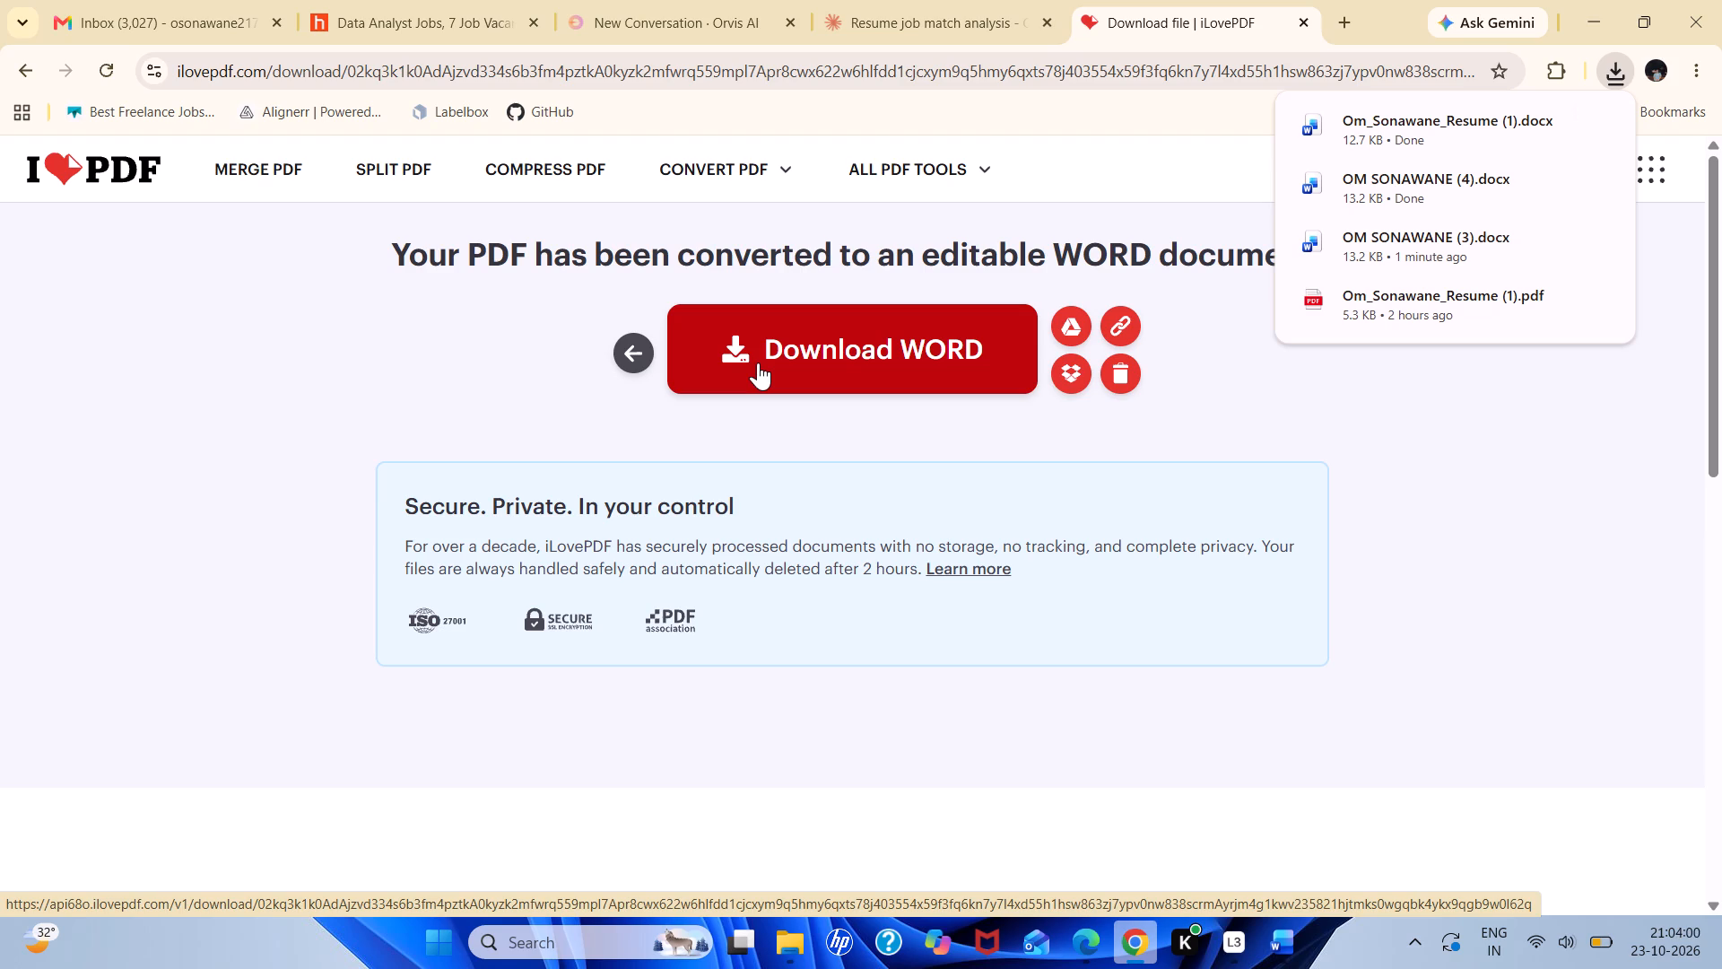
Open the downloaded Word version of the resume, enable editing and check its sections down to Languages.
click(1416, 146)
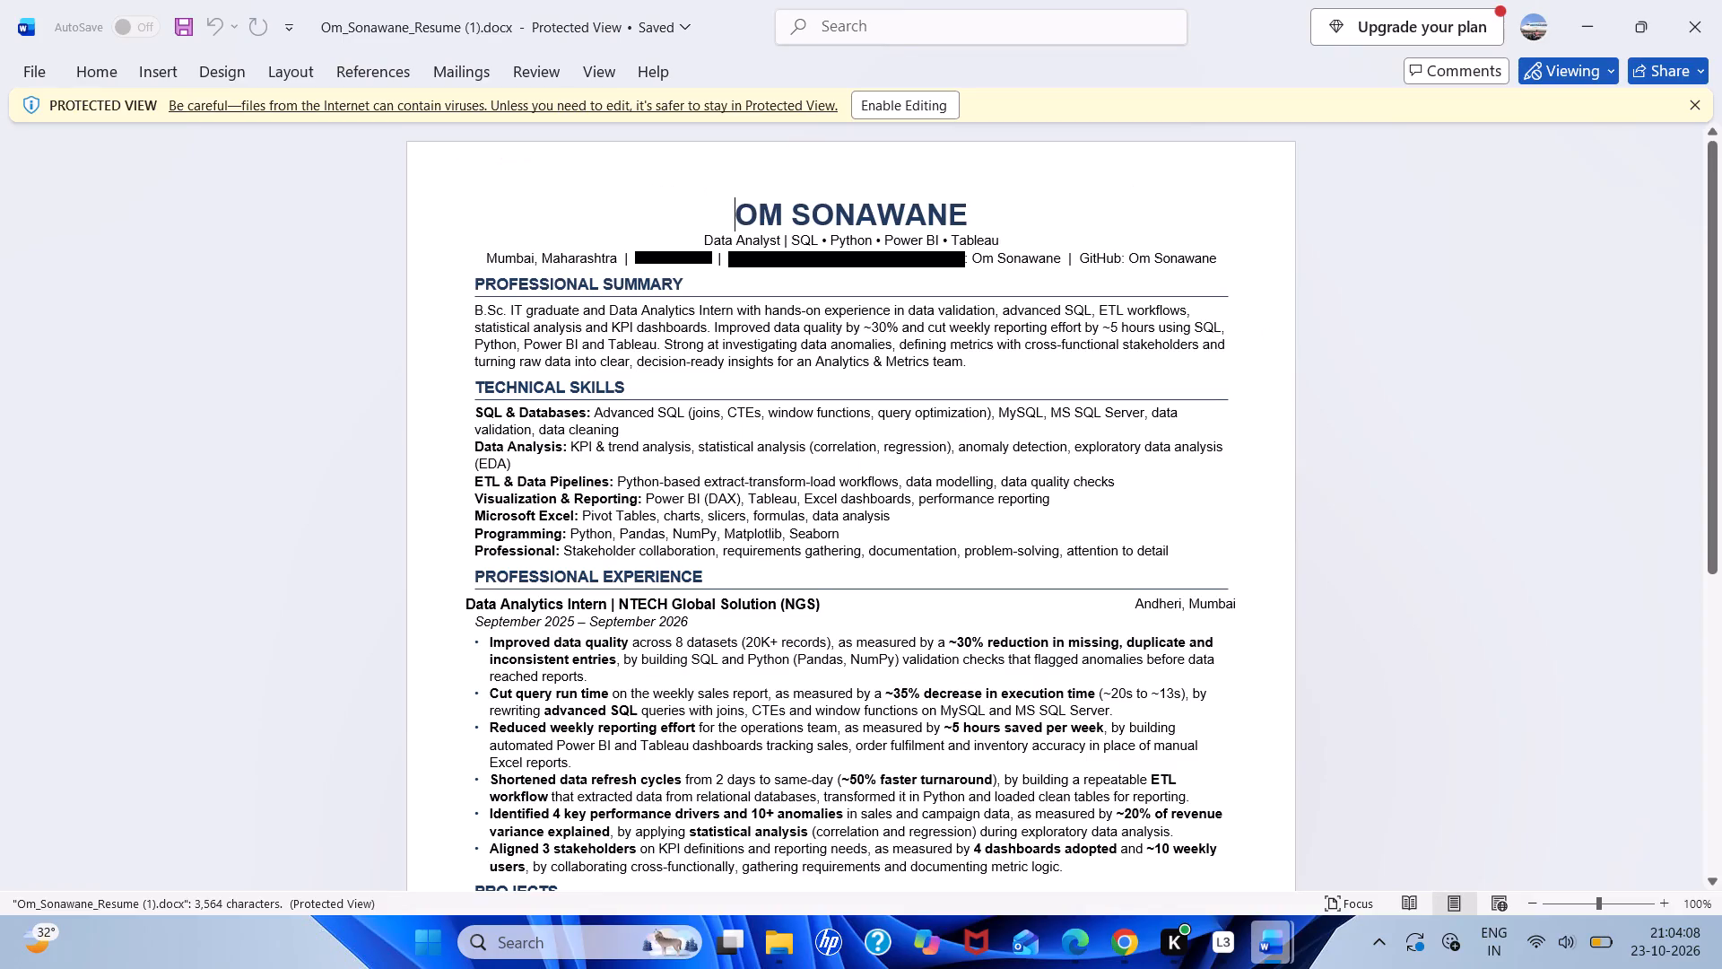
click(918, 110)
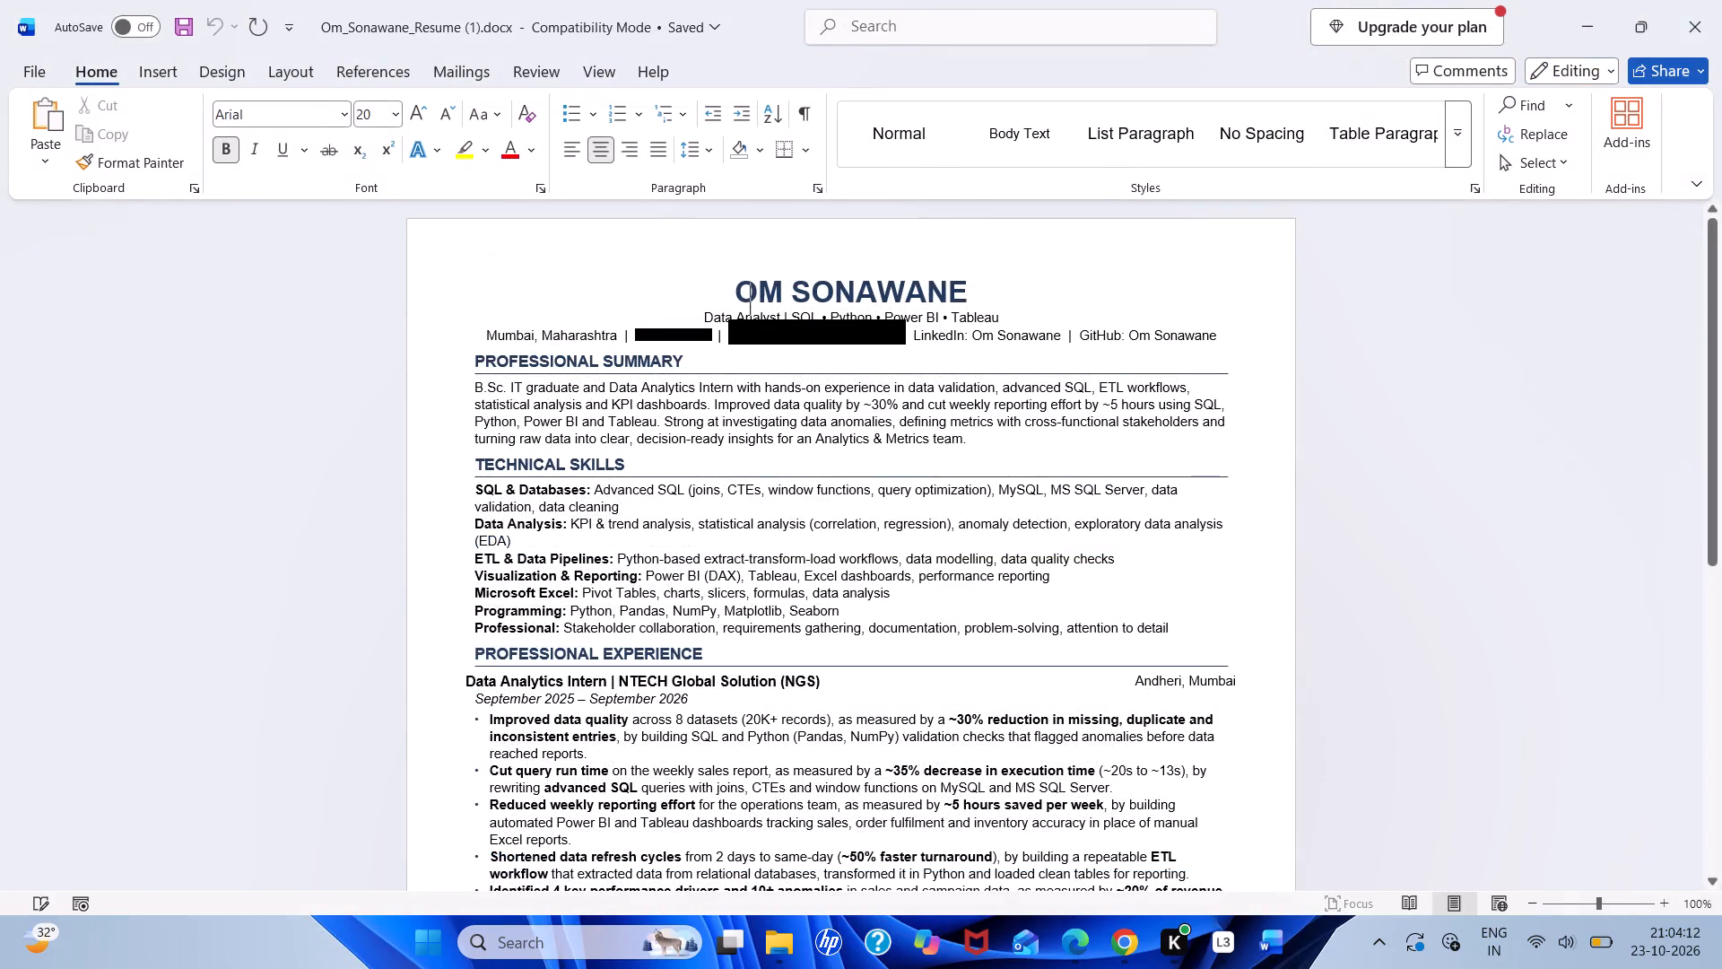
scroll(936, 286, down, 16)
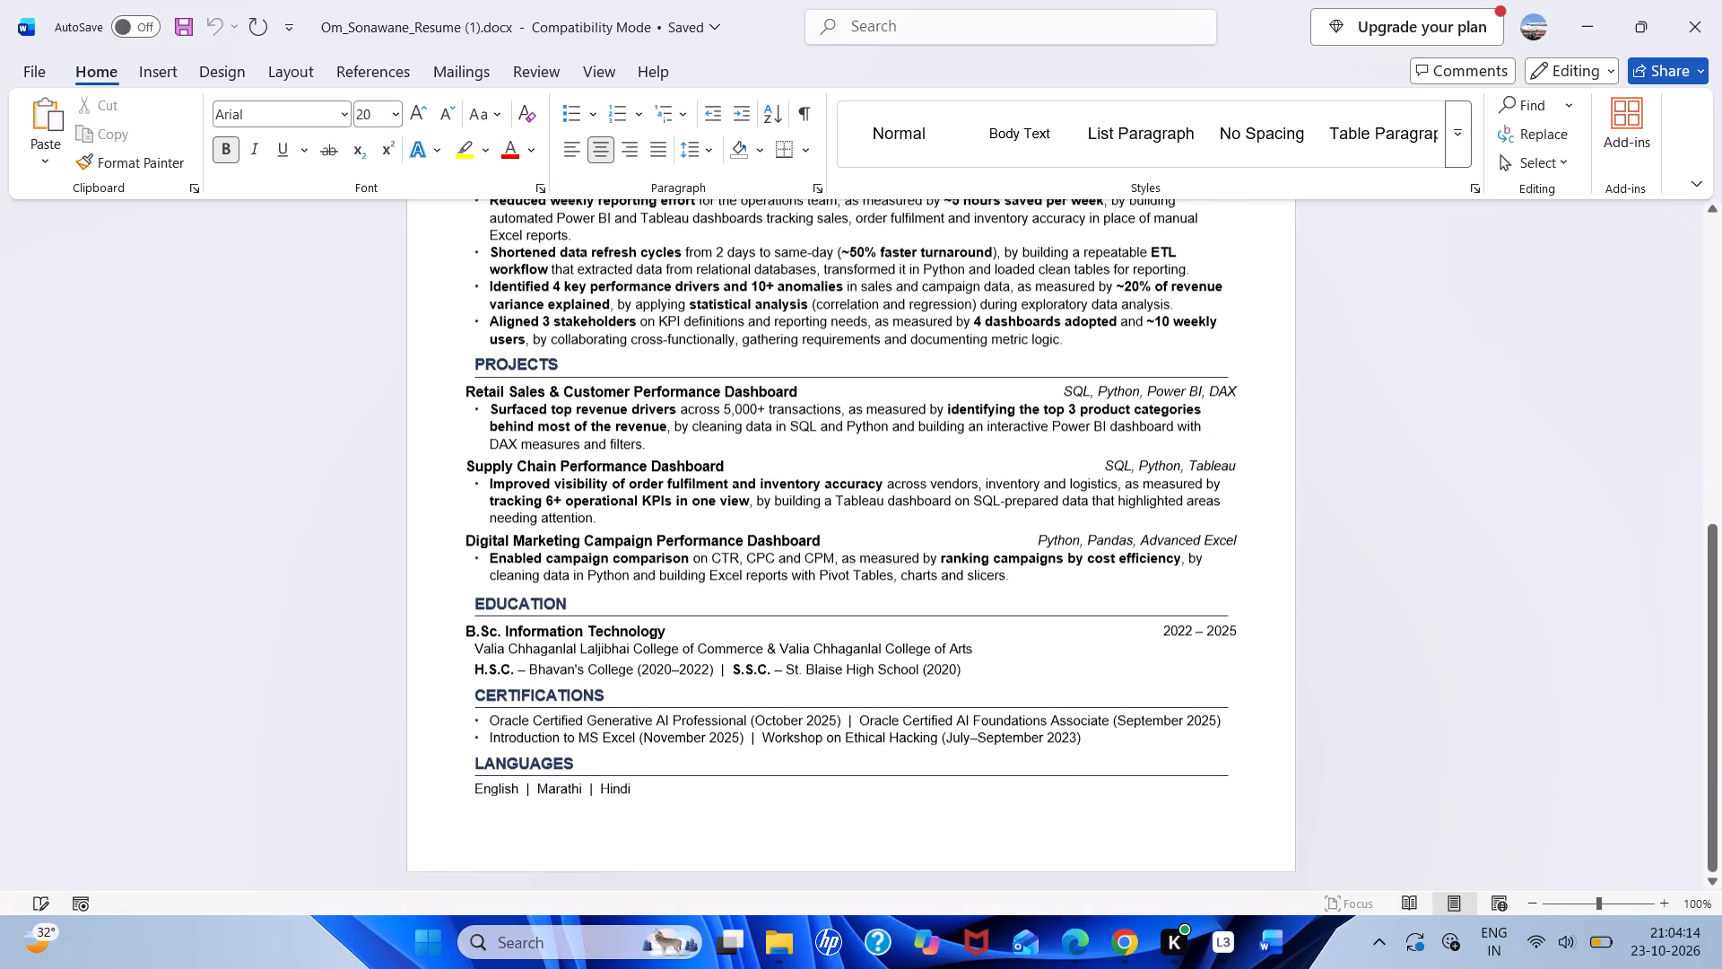
scroll(934, 294, down, 1)
scroll(926, 295, up, 8)
scroll(847, 342, up, 3)
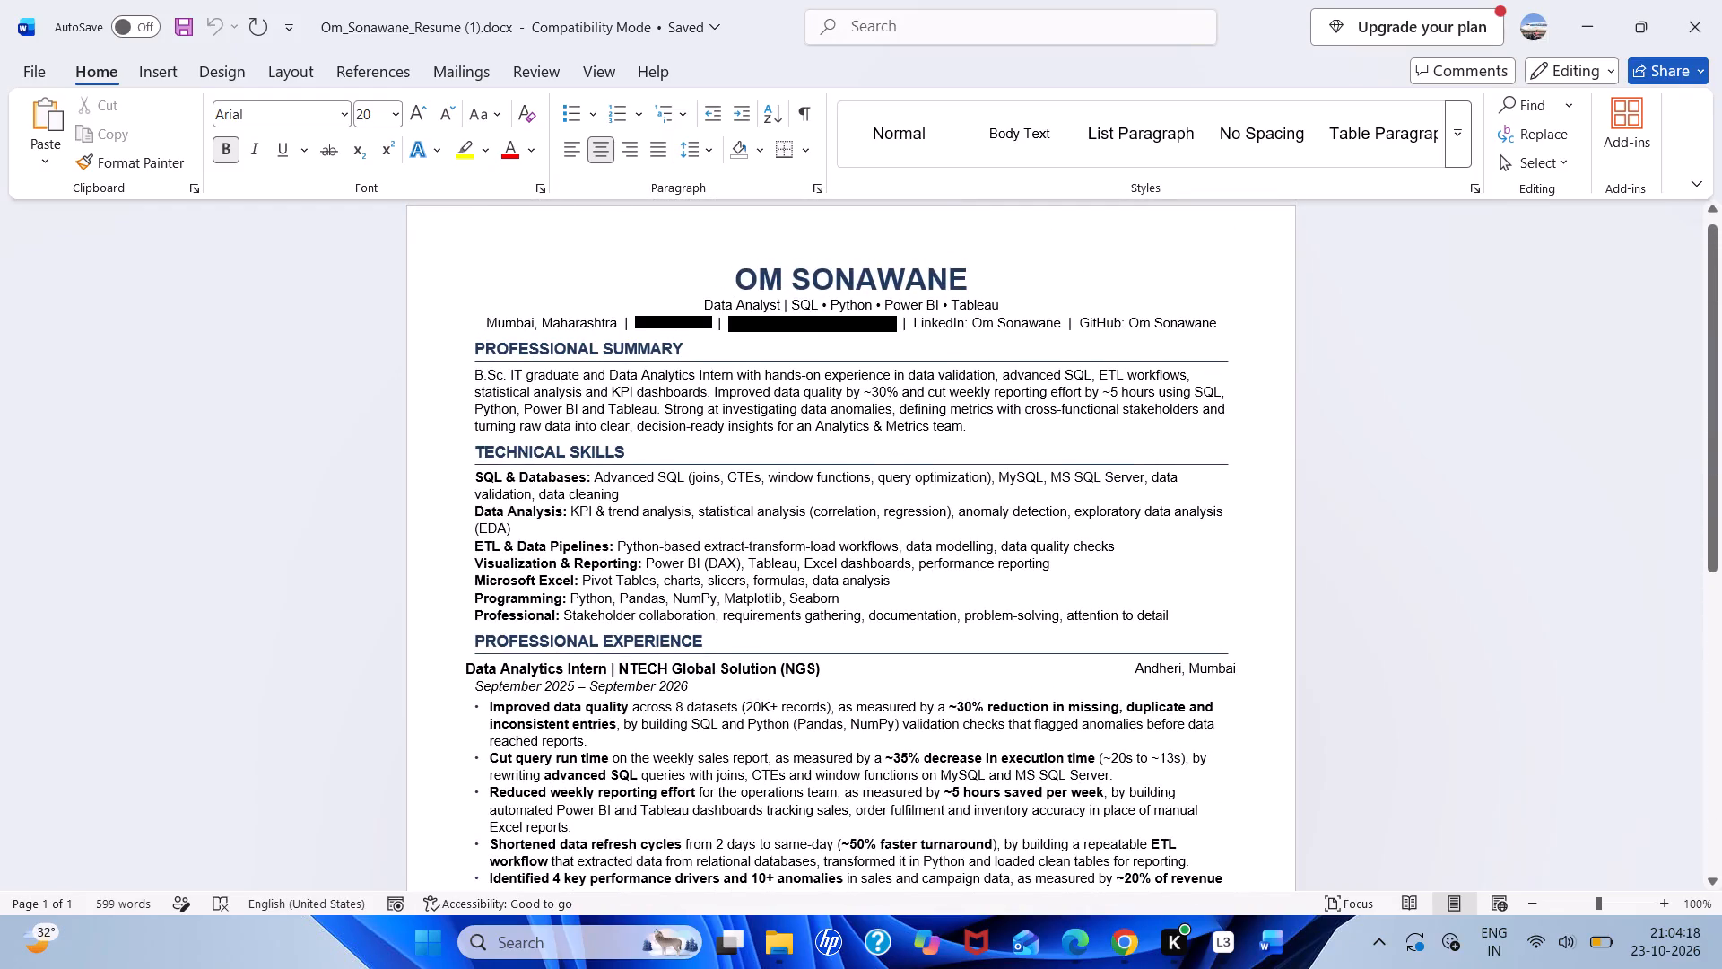
Copy the linked email, LinkedIn and GitHub details from the header of the older Word resume and return to the converted resume.
key(alt+Tab)
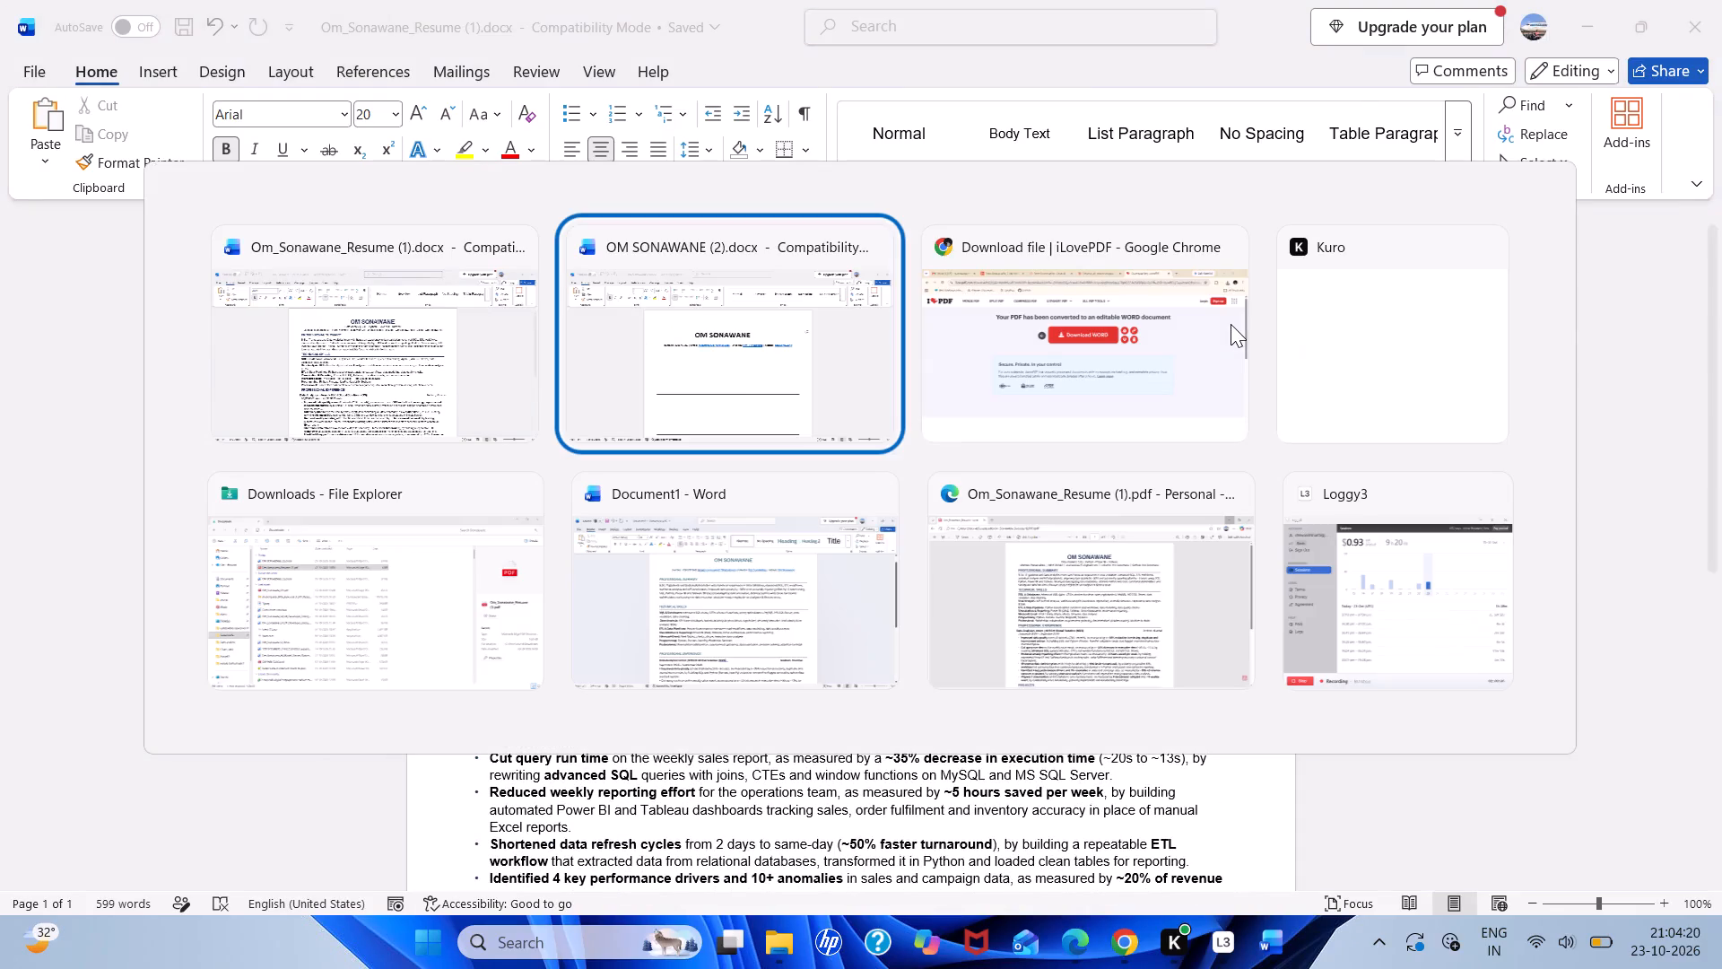
click(856, 419)
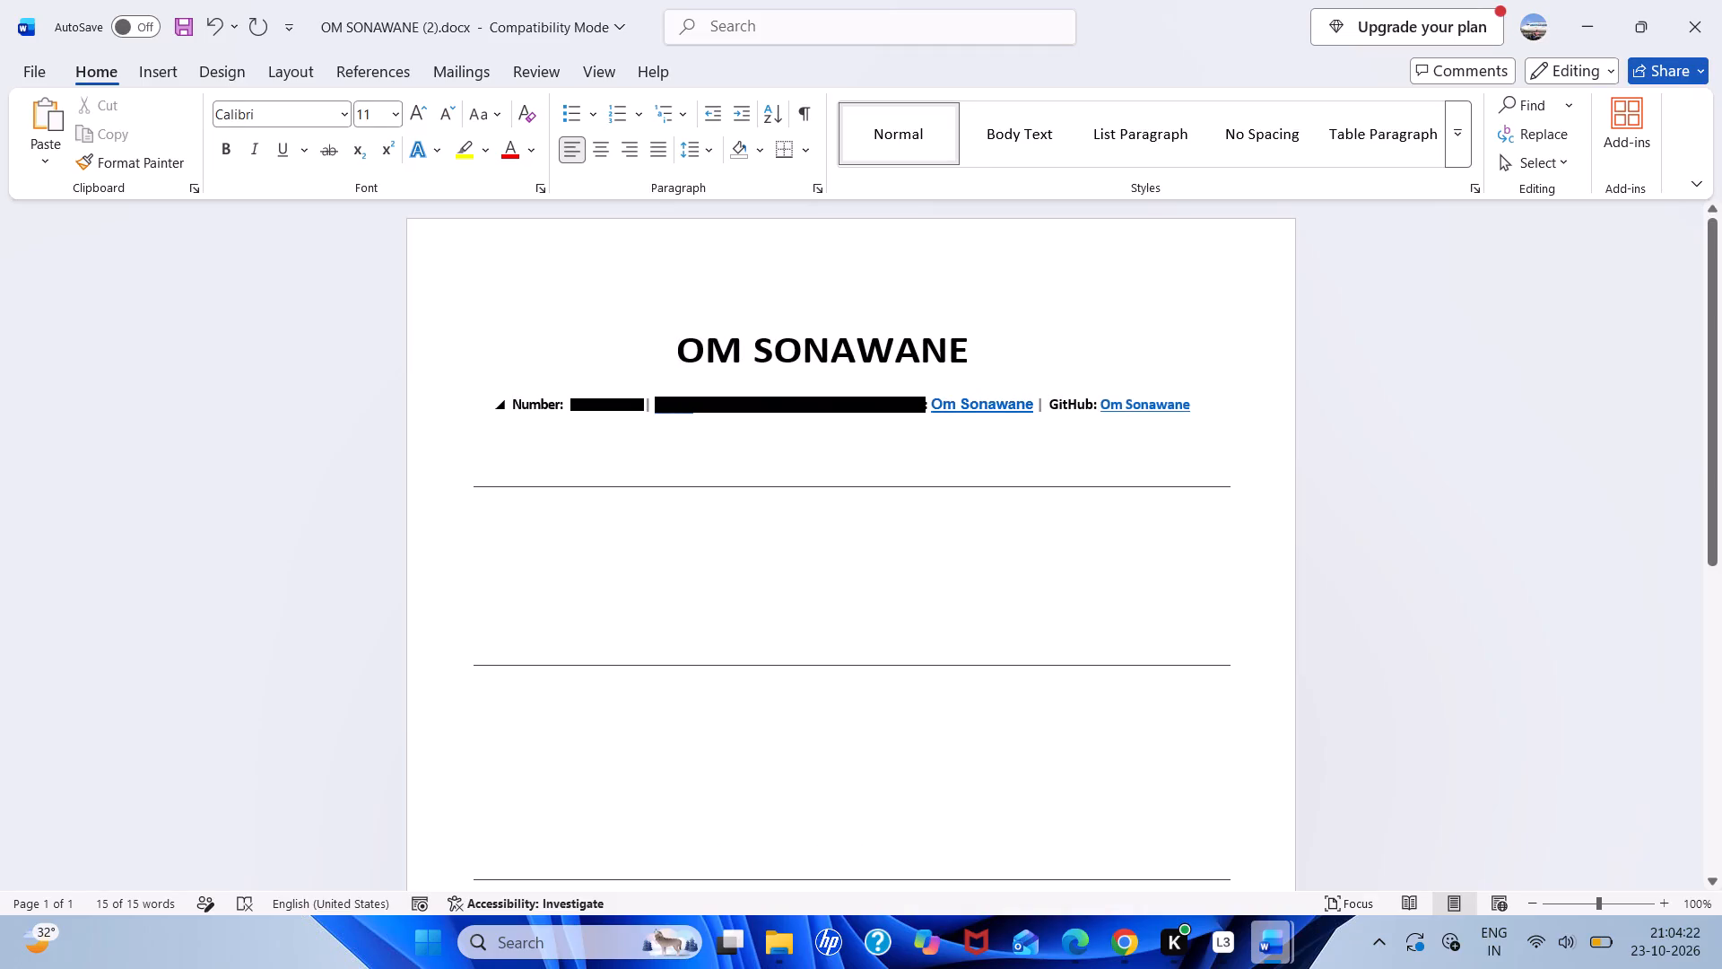
key(alt+Tab)
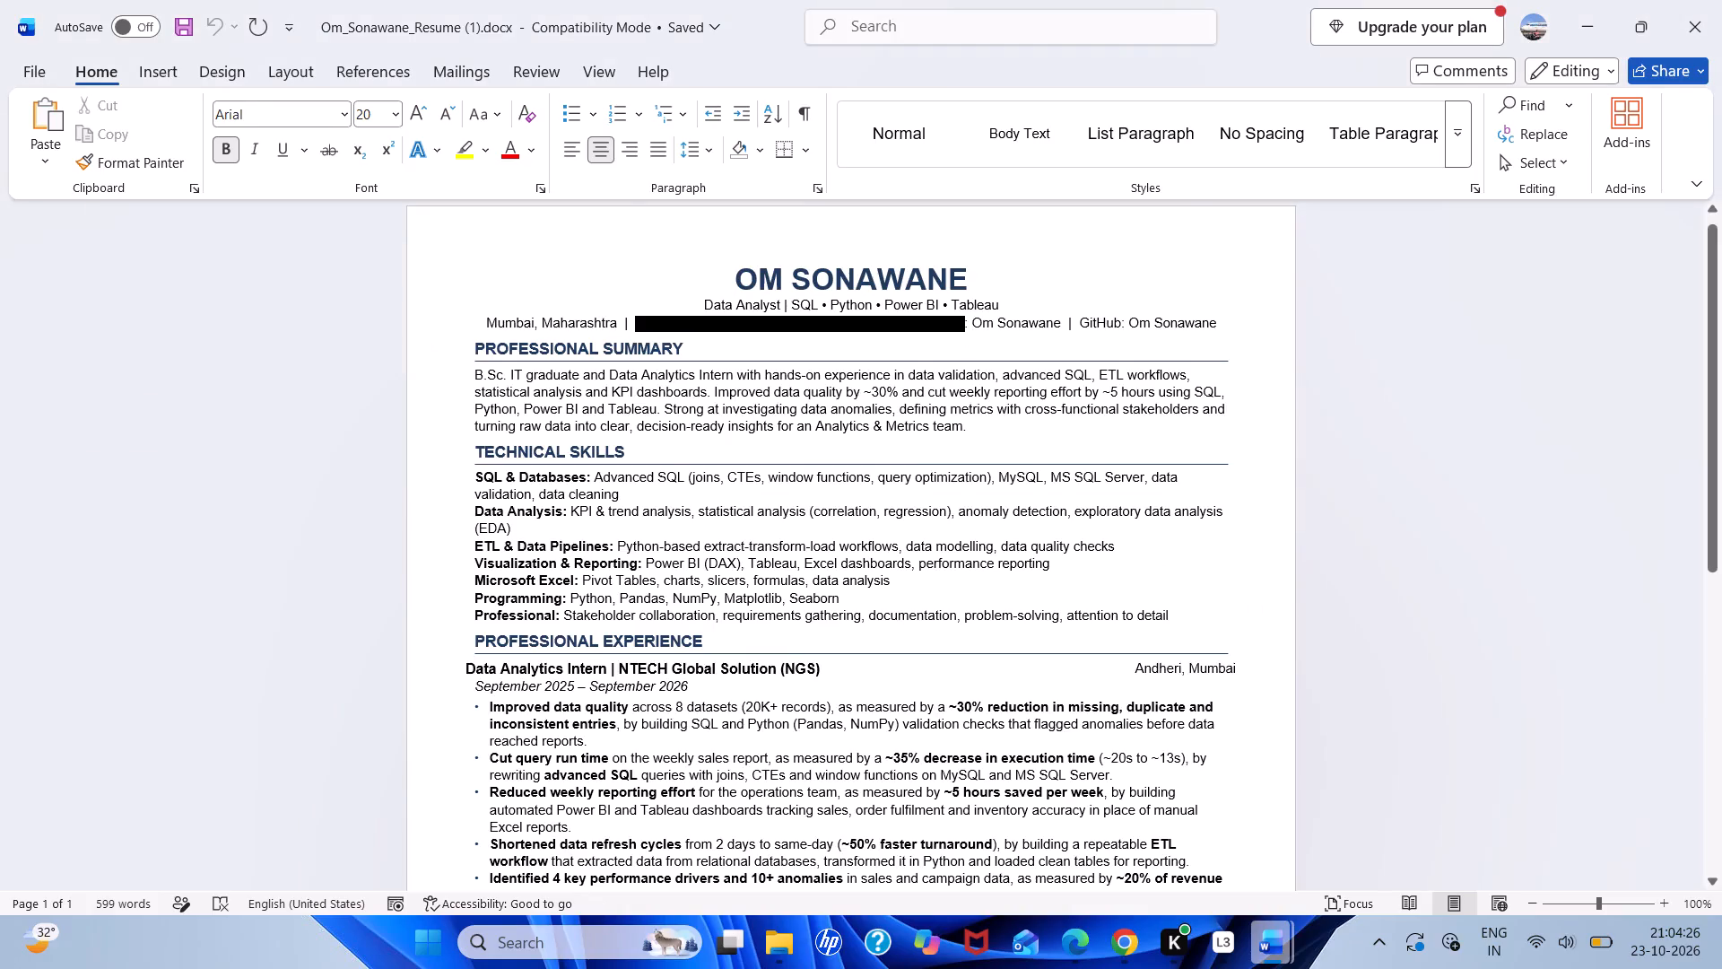
key(alt+Tab)
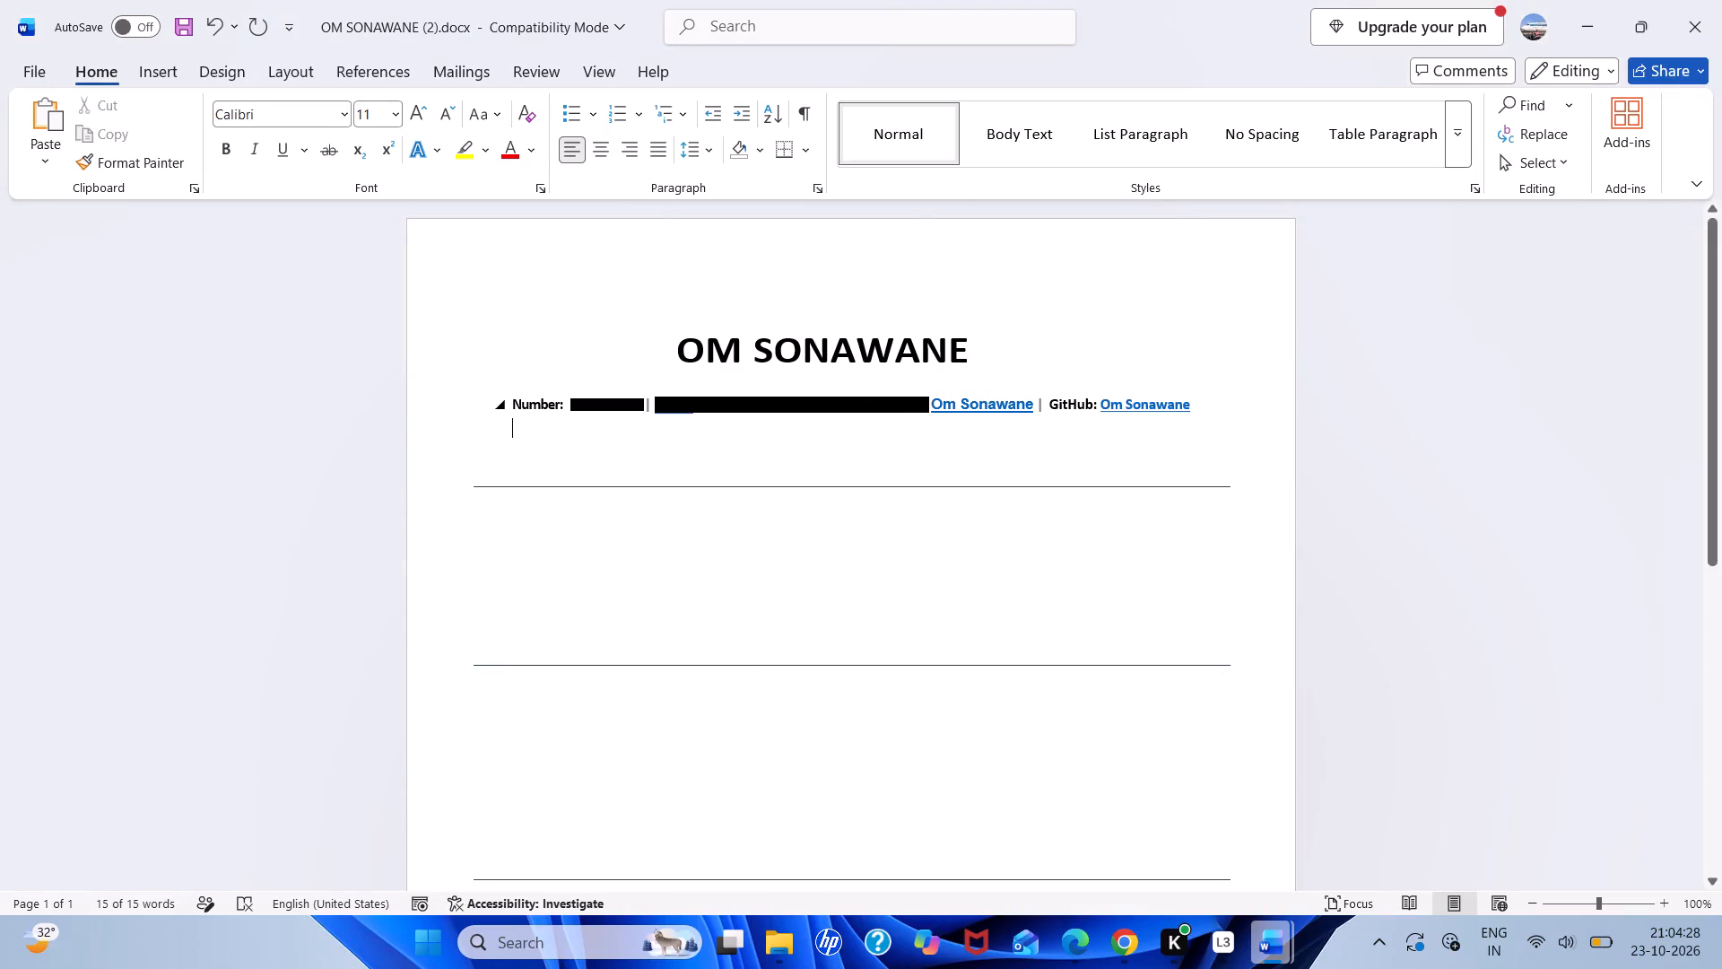
drag(652, 399, 1197, 412)
key(ctrl+c)
key(alt+Tab)
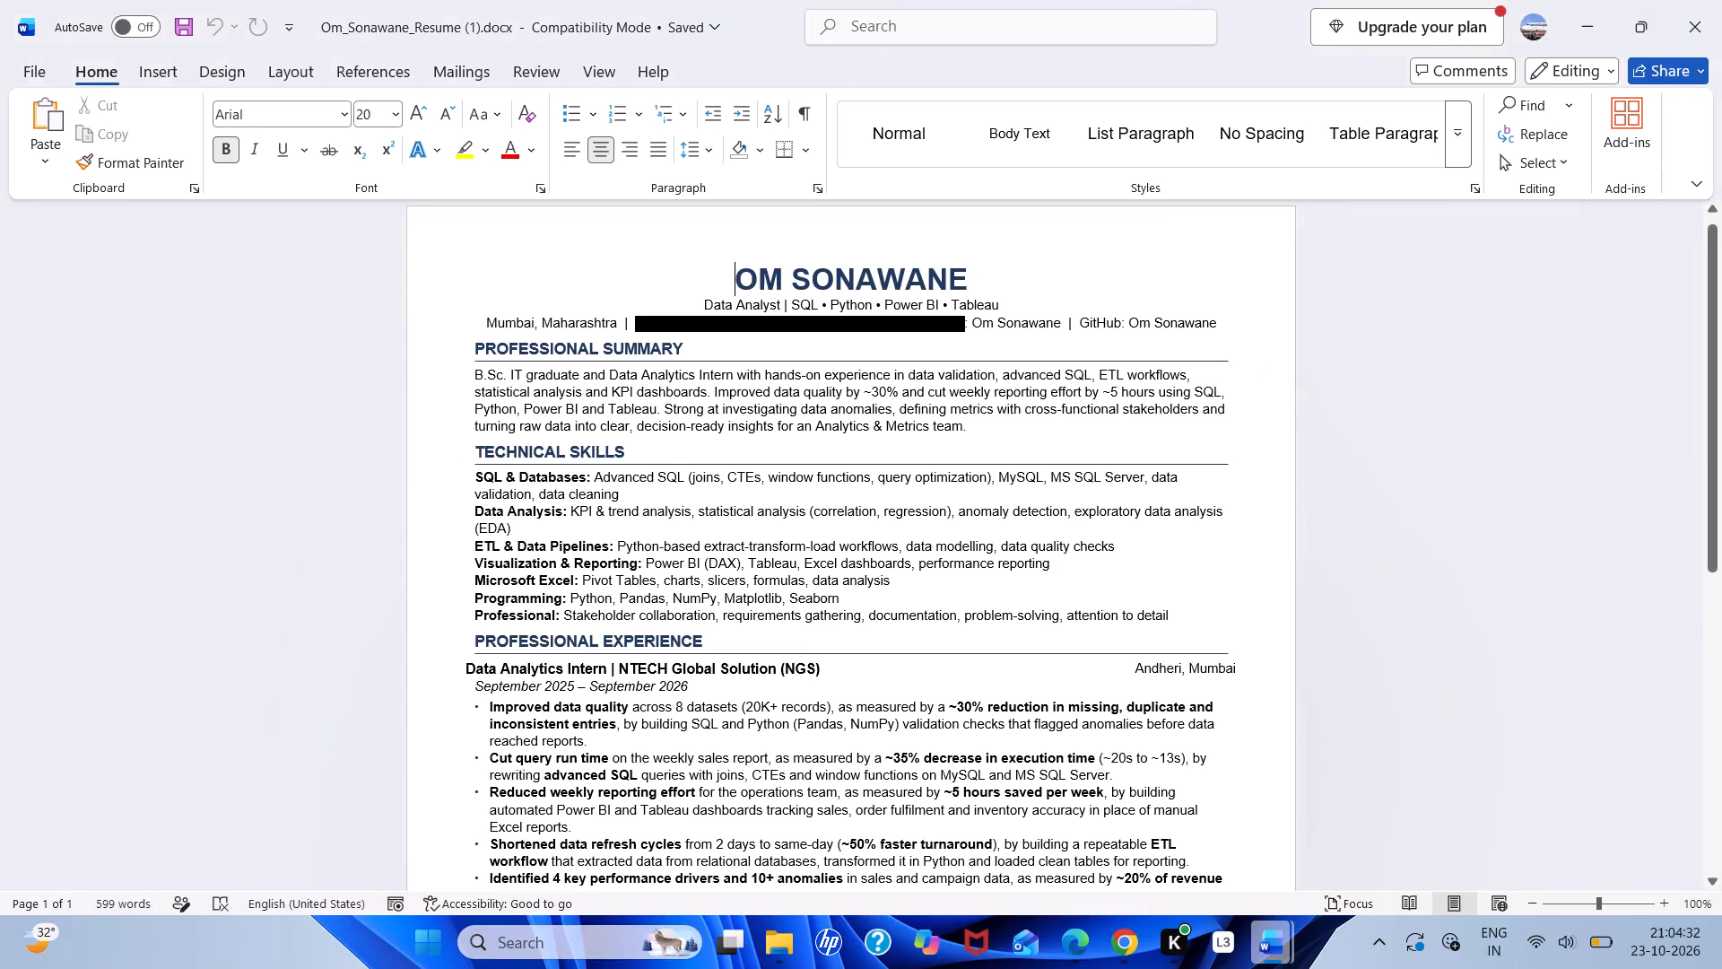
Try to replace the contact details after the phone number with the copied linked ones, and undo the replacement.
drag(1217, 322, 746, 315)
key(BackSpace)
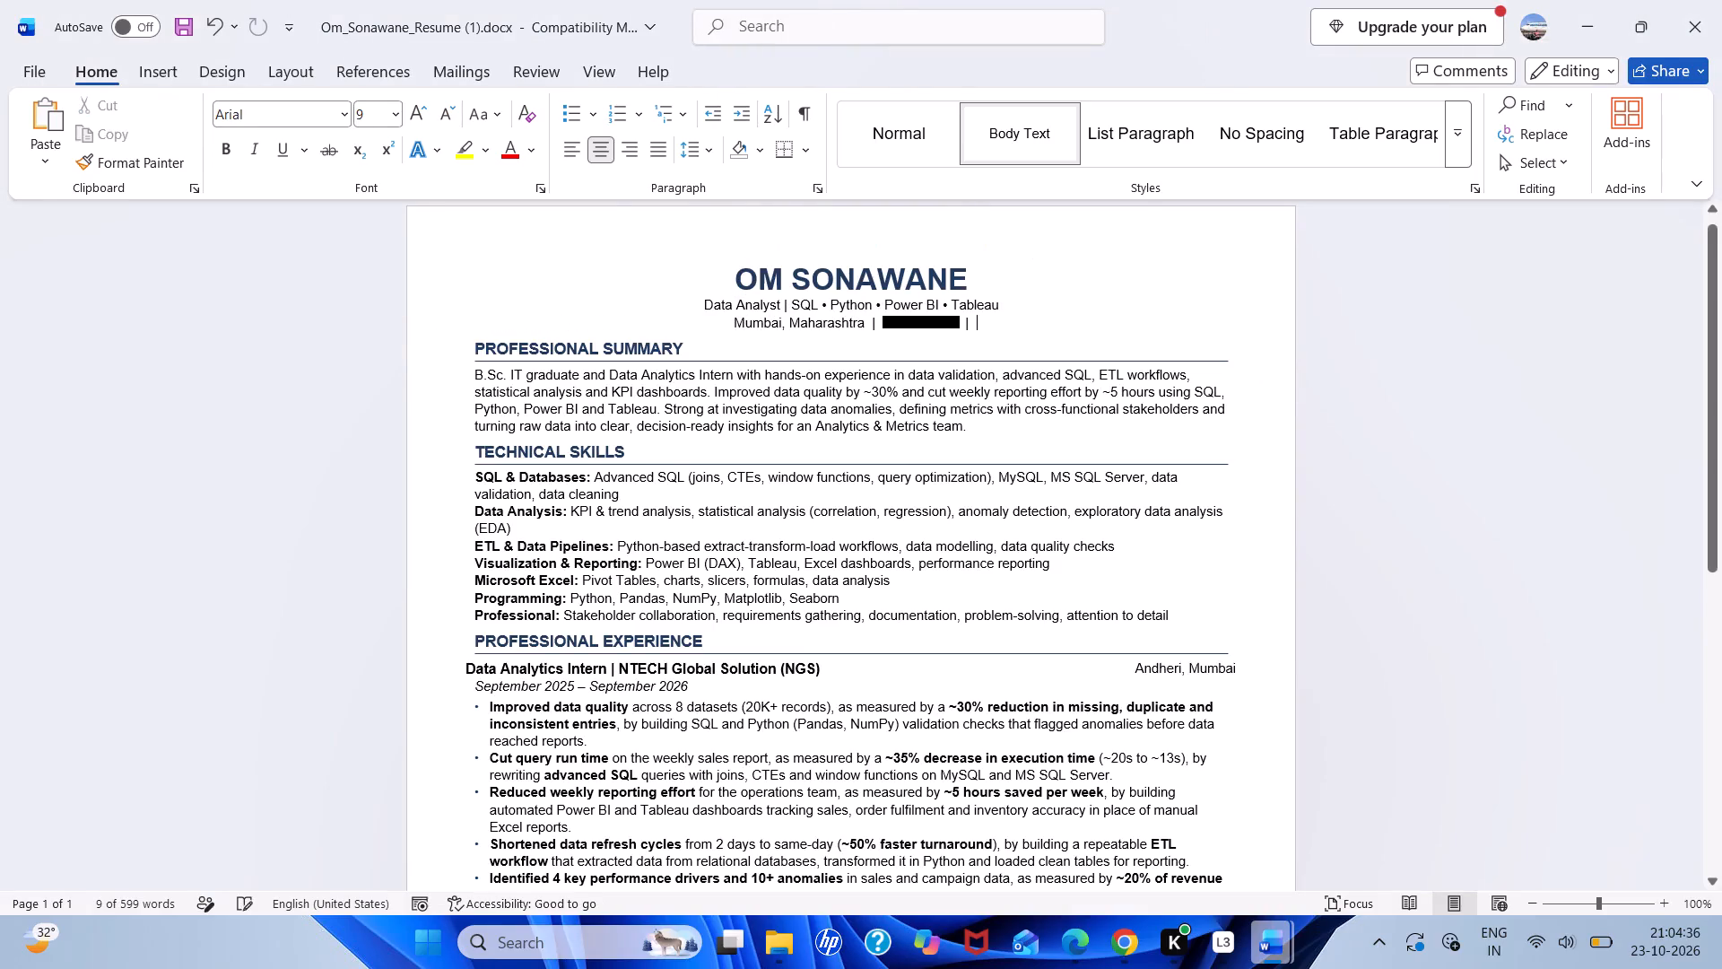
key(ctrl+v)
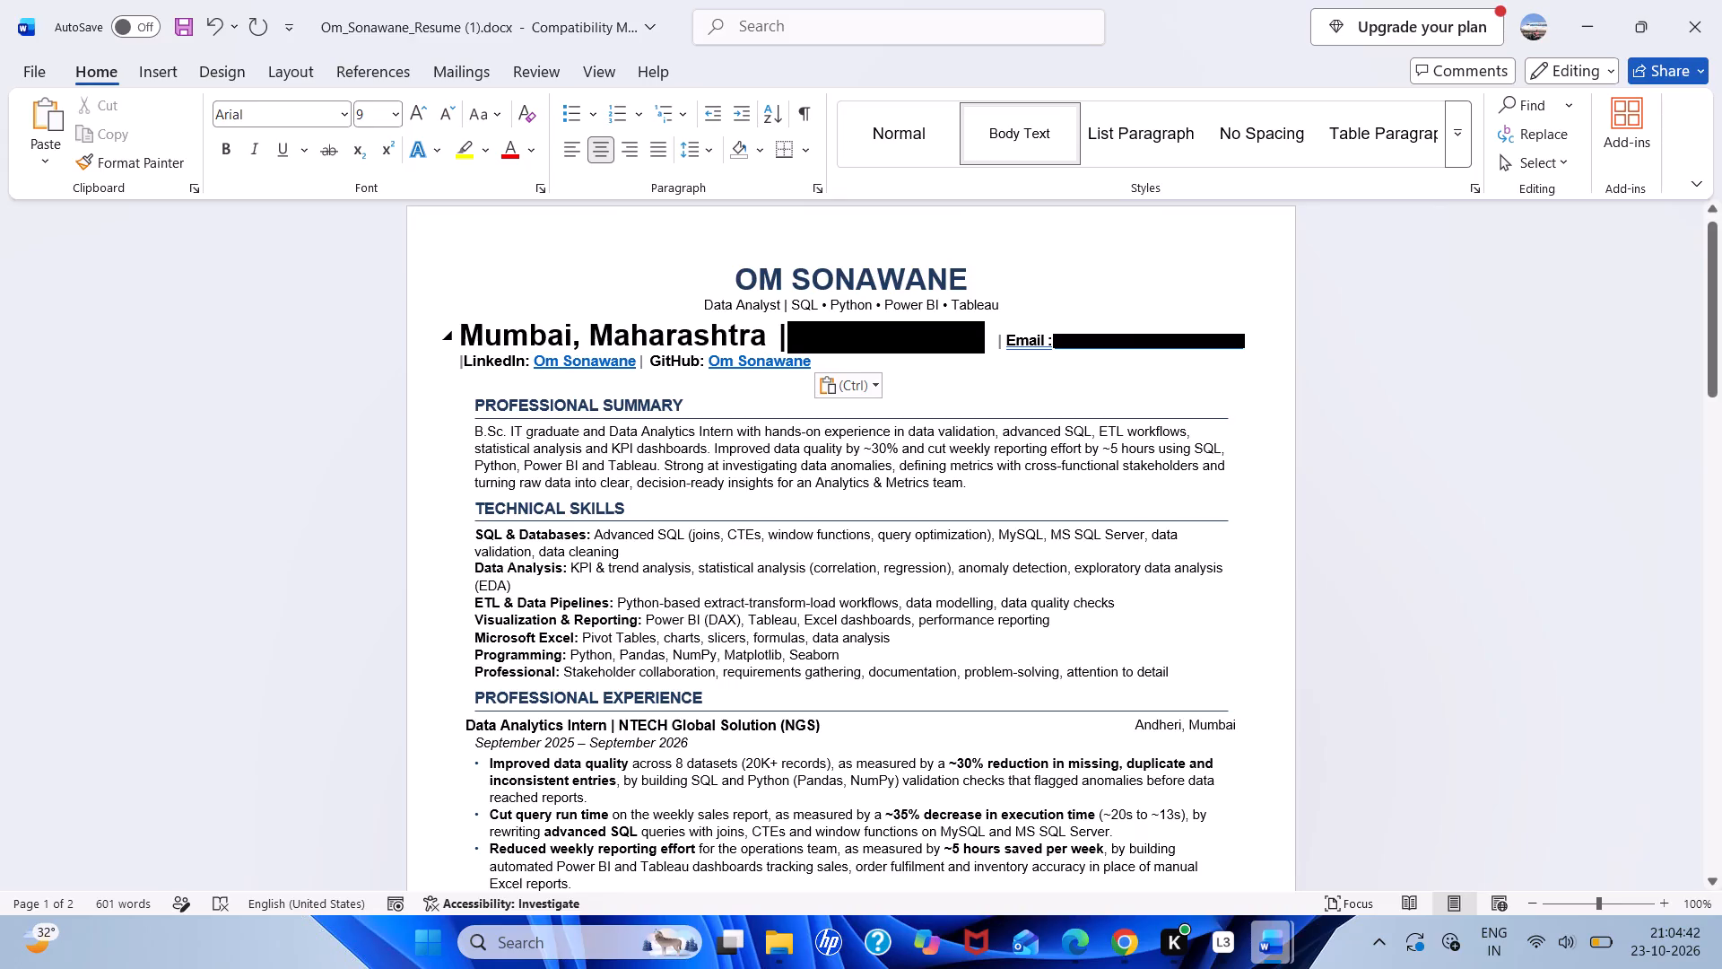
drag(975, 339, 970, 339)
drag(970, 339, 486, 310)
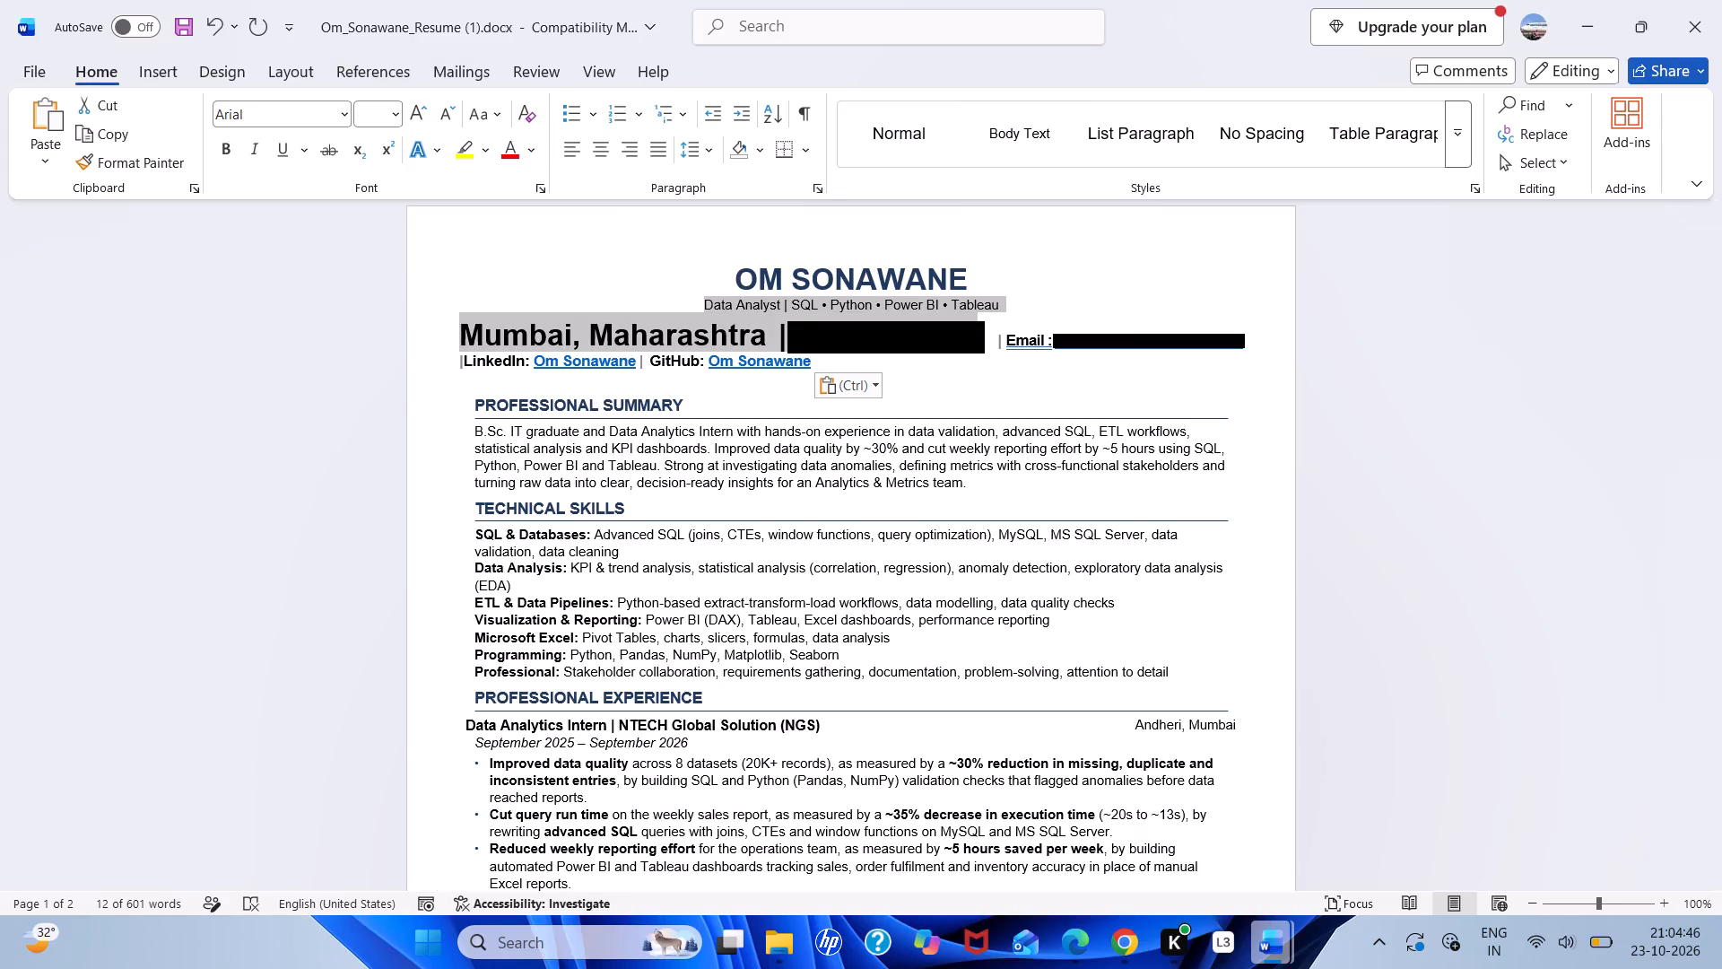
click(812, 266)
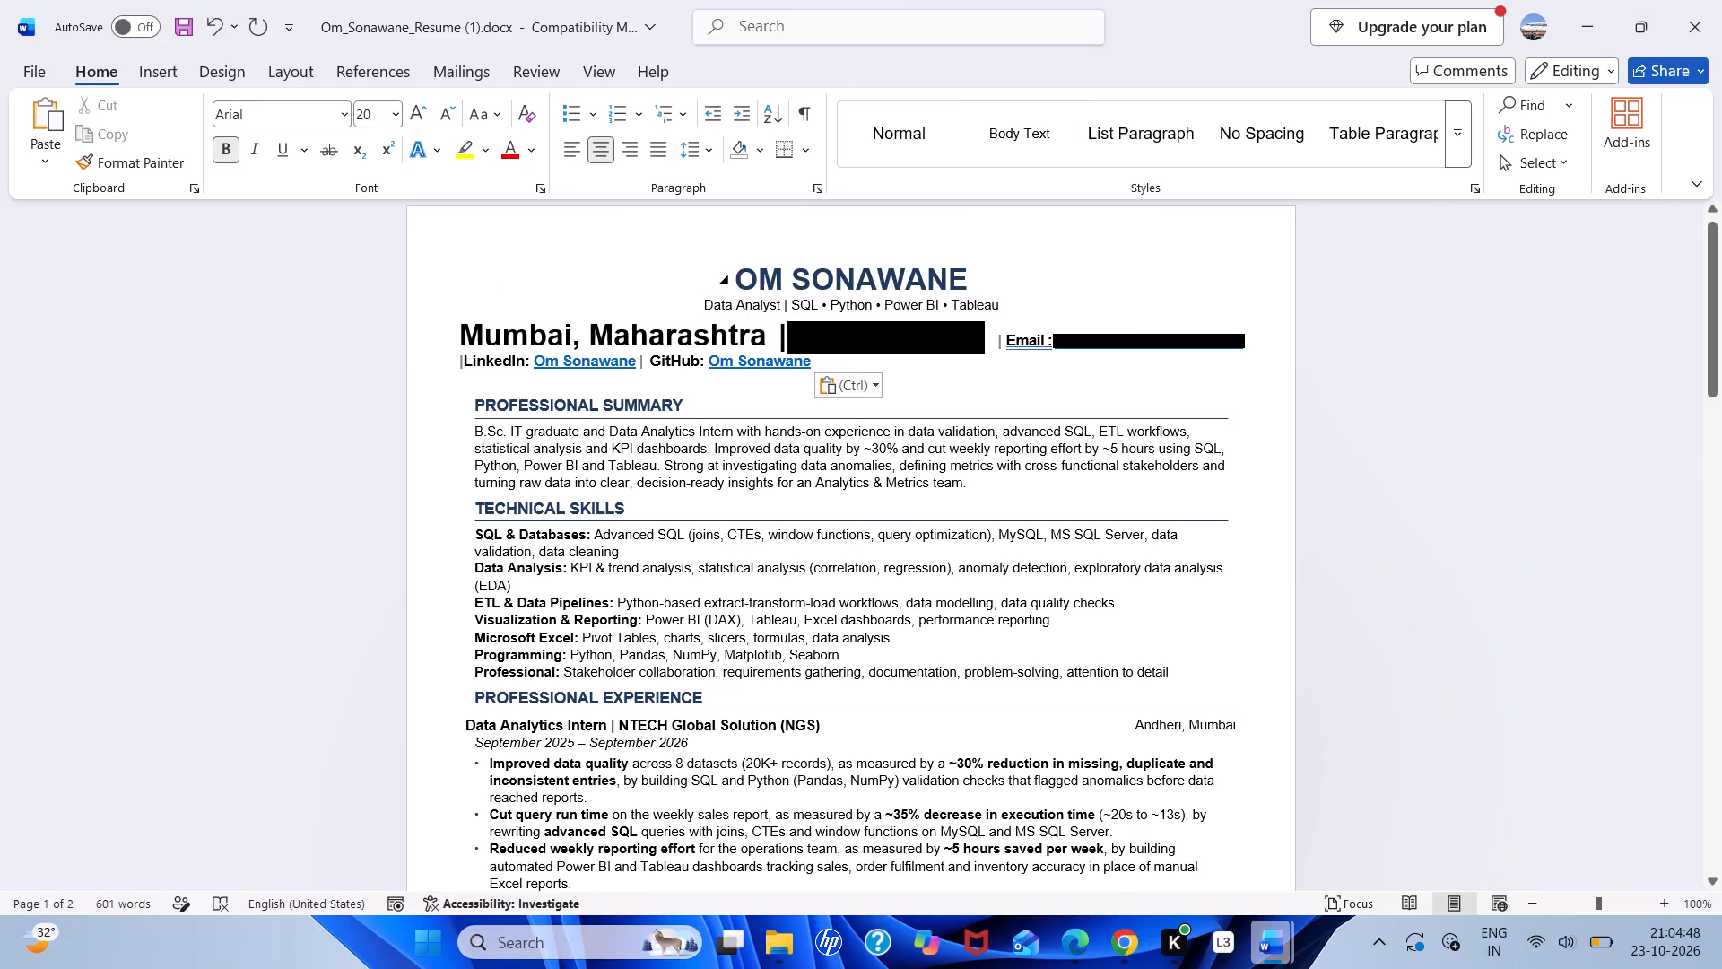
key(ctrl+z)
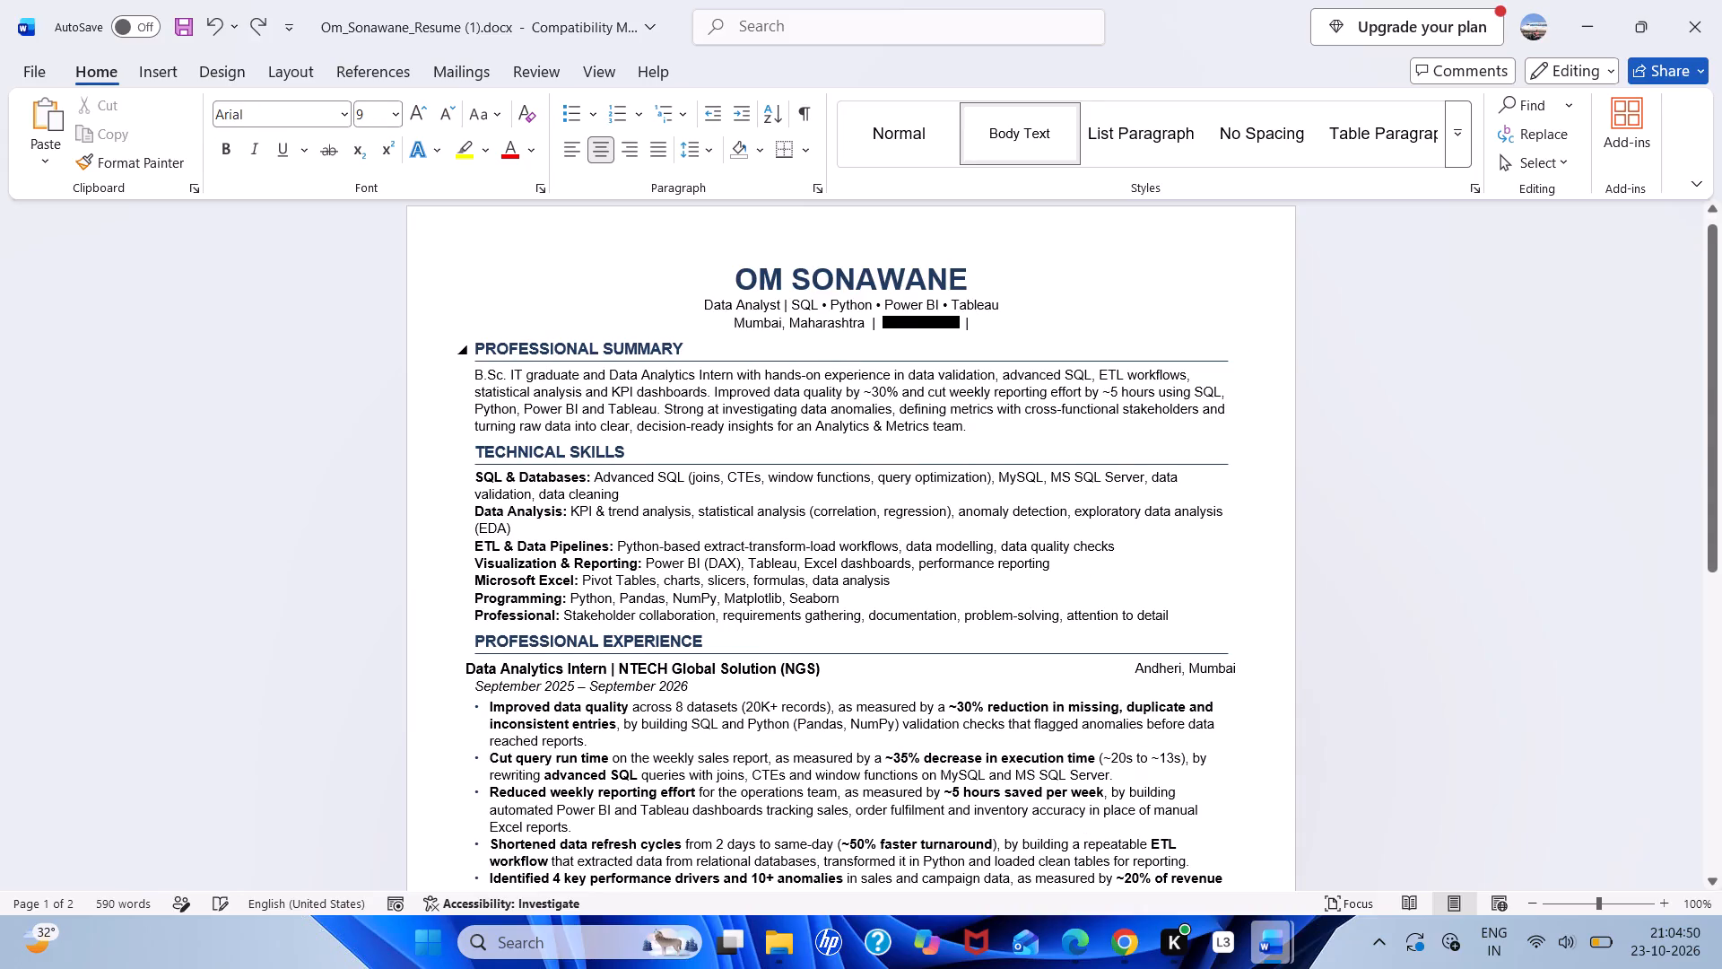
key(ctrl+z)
Replace the plain email, LinkedIn and GitHub details in the converted resume's contact line with the copied linked ones.
click(700, 319)
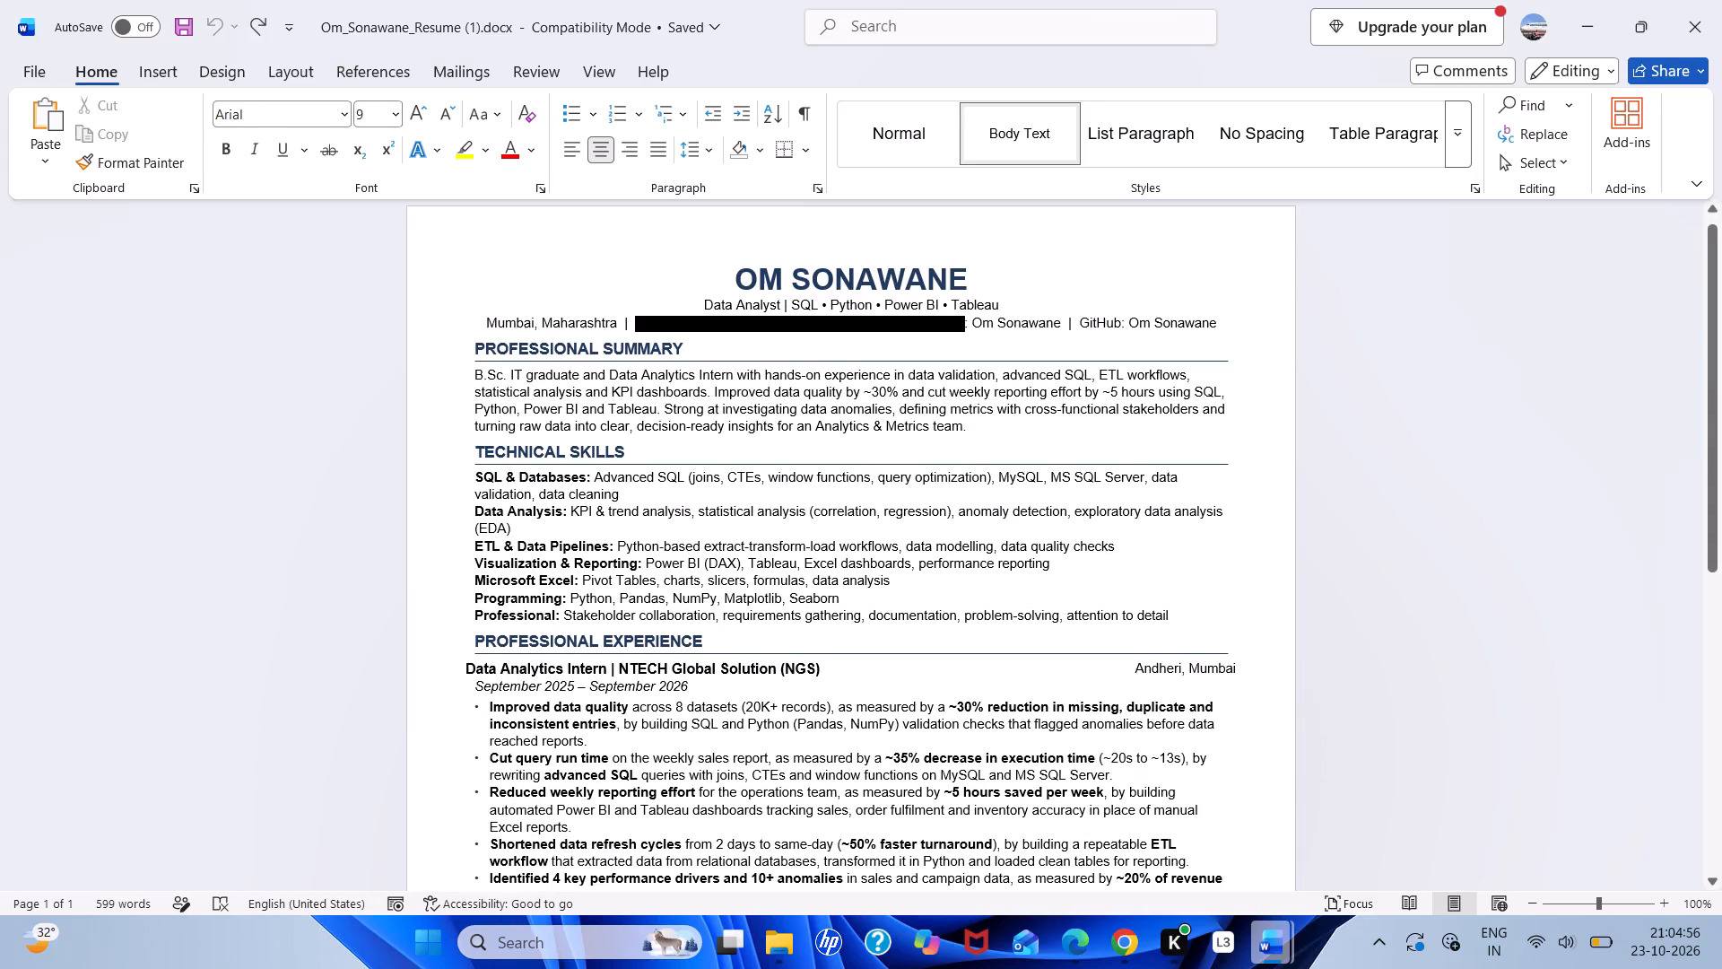
drag(730, 324, 1238, 333)
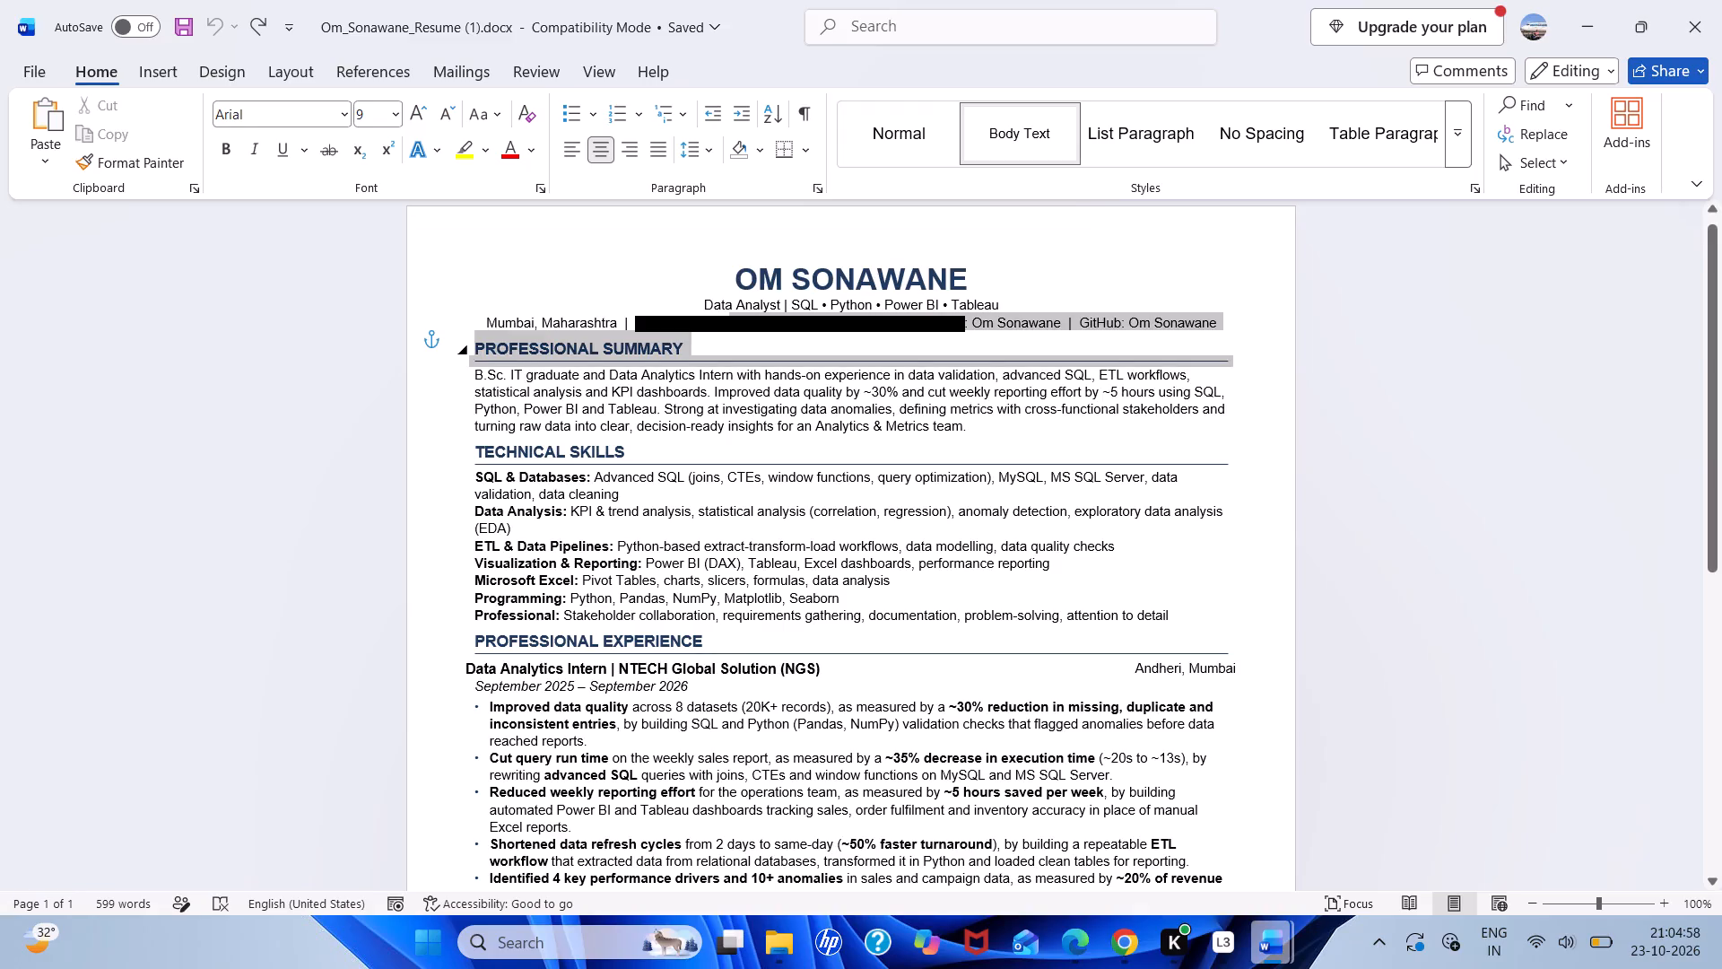
drag(1238, 333, 1238, 322)
key(BackSpace)
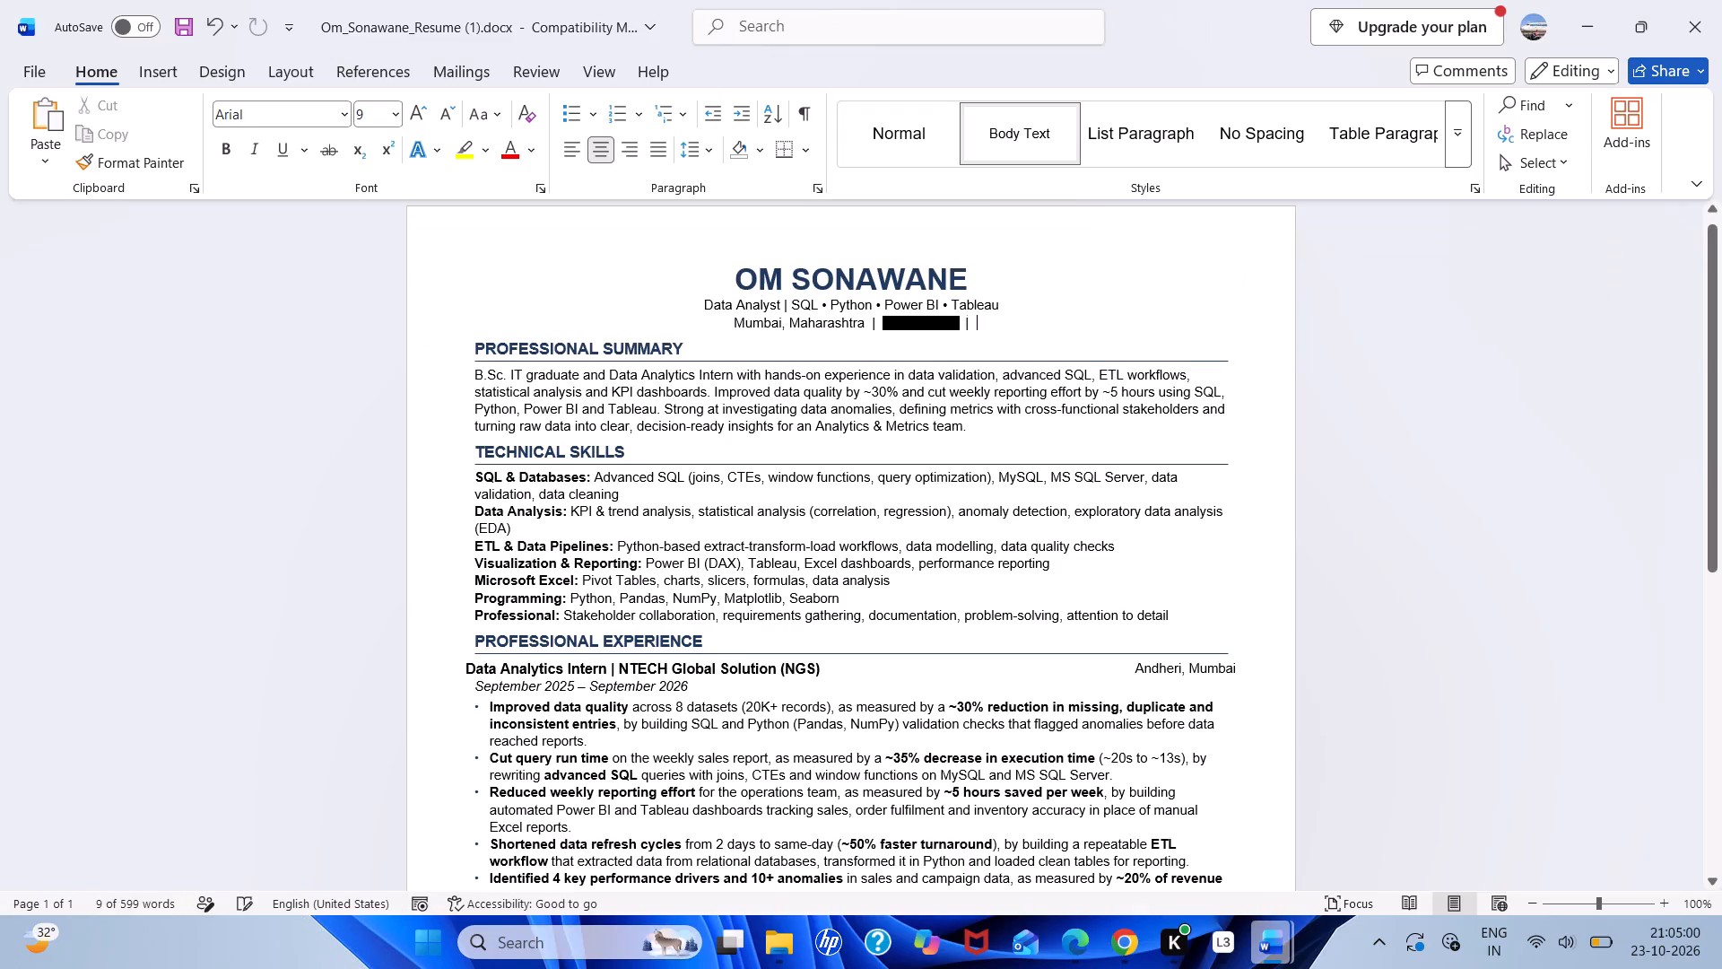
key(ctrl+v)
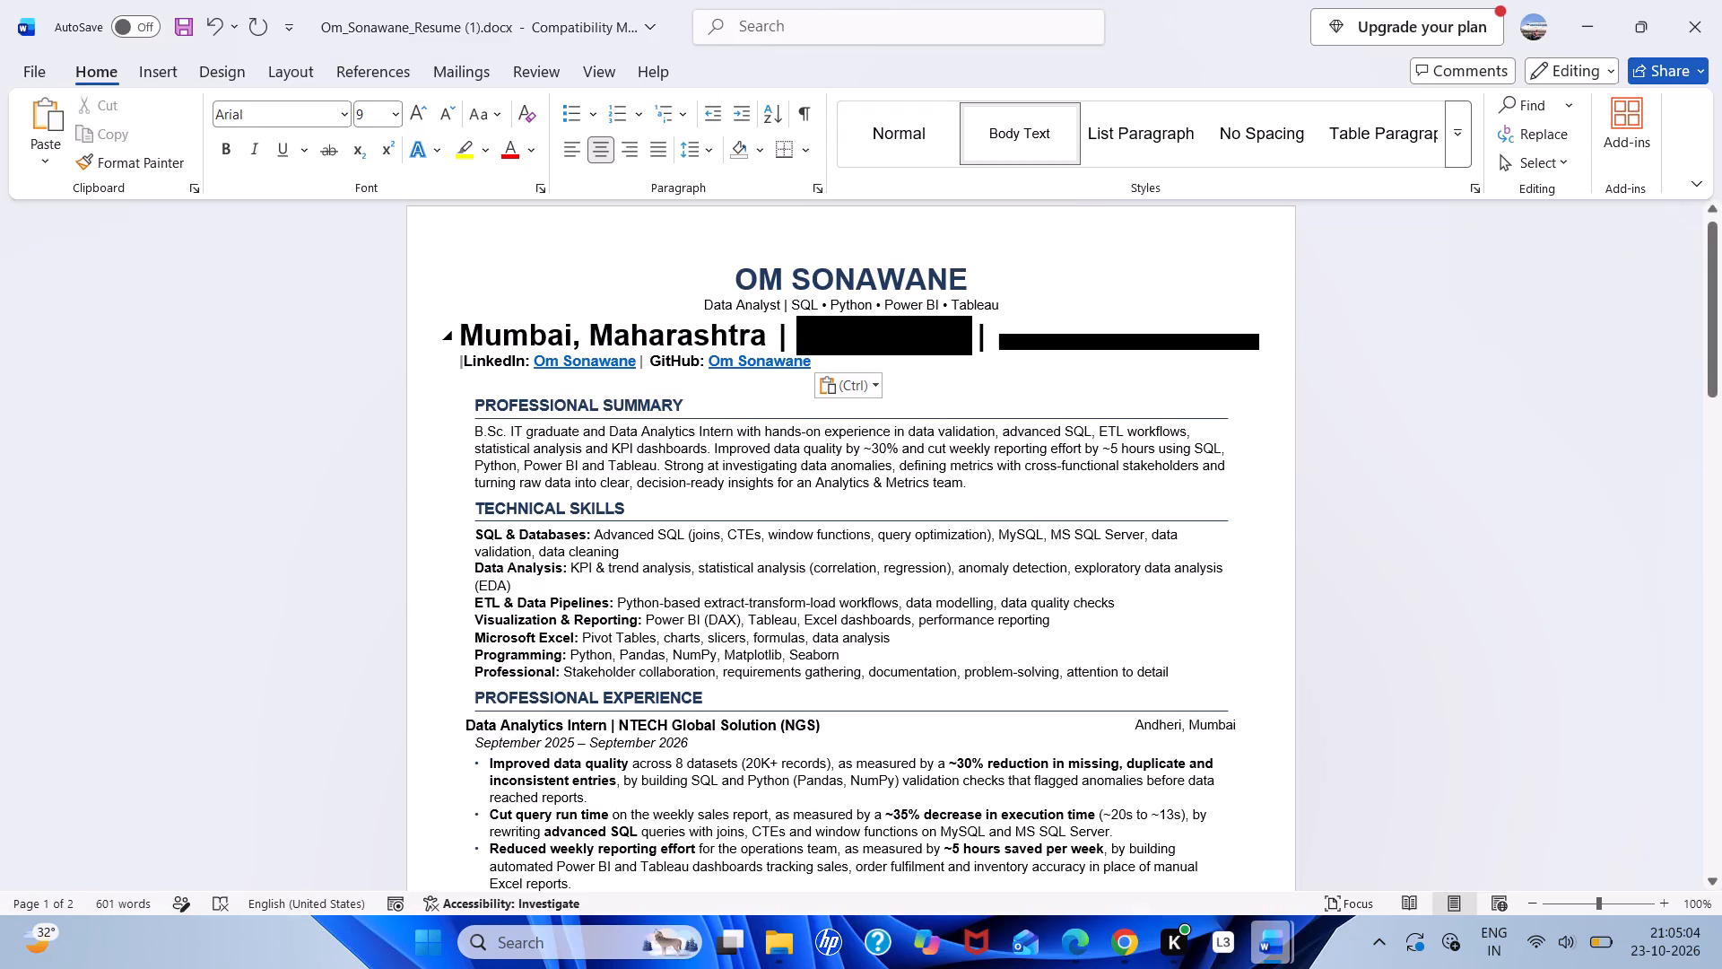
Set the job title line and the location and phone part of the contact line to font size 9.
drag(990, 338, 490, 307)
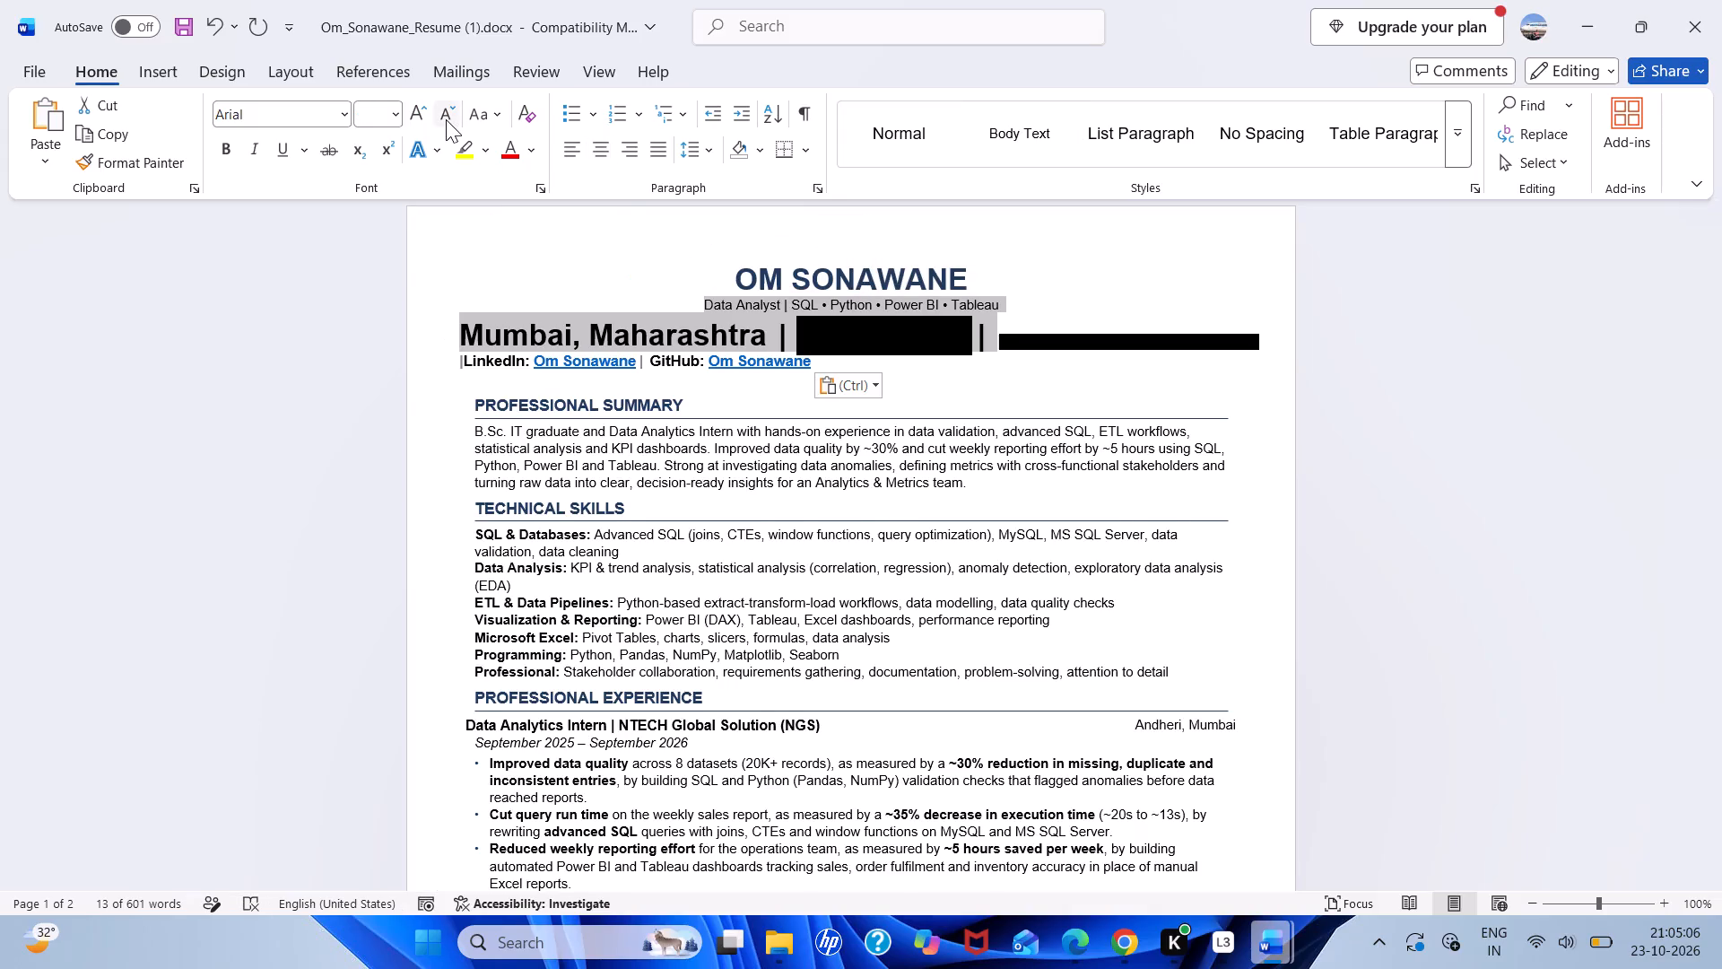
click(446, 119)
click(396, 110)
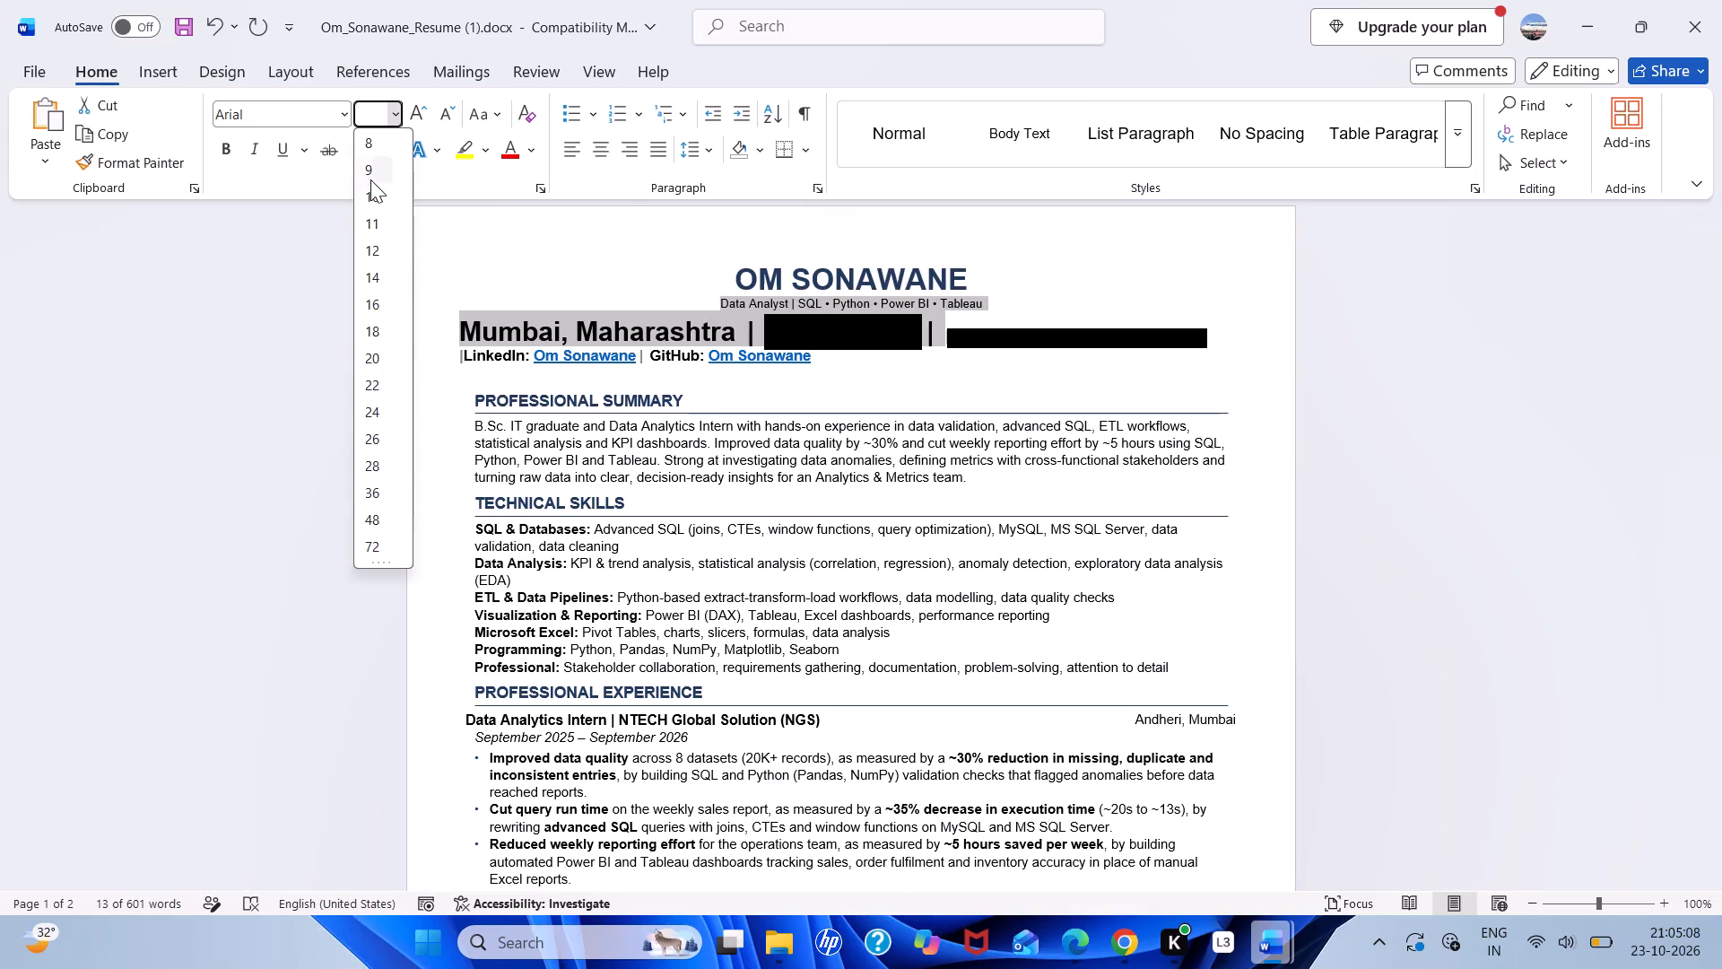
click(375, 174)
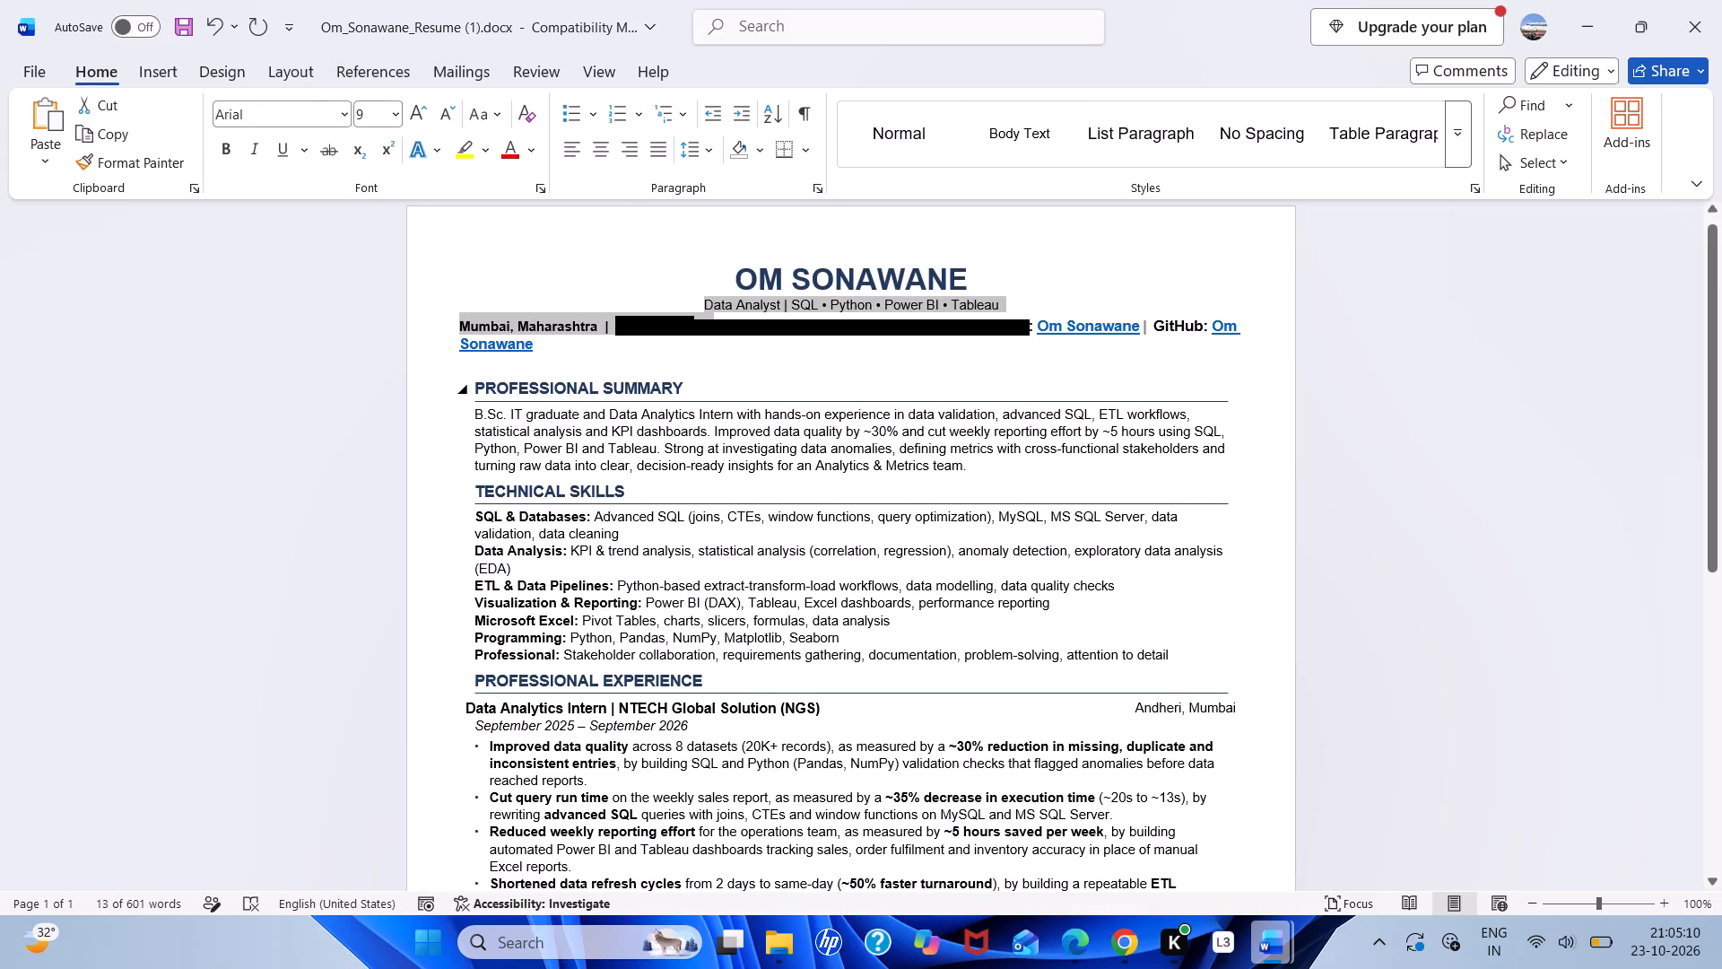
click(715, 373)
Delete the extra text and spacing between the phone number and the email link in the contact line.
click(766, 335)
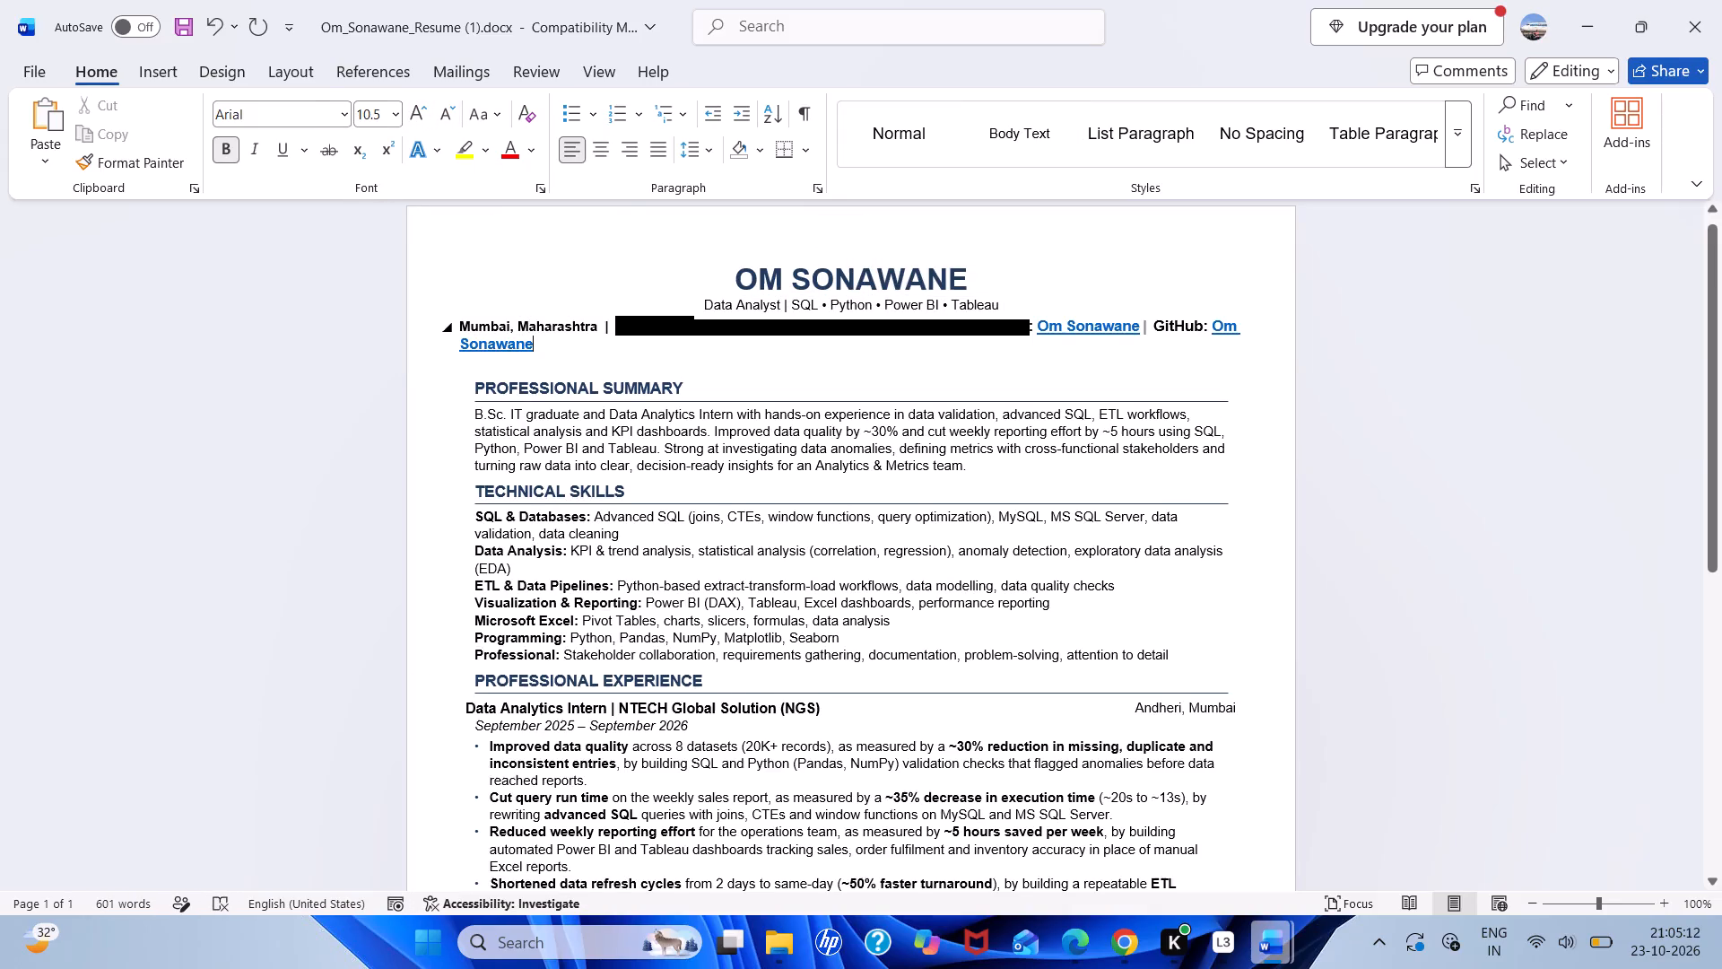
click(761, 330)
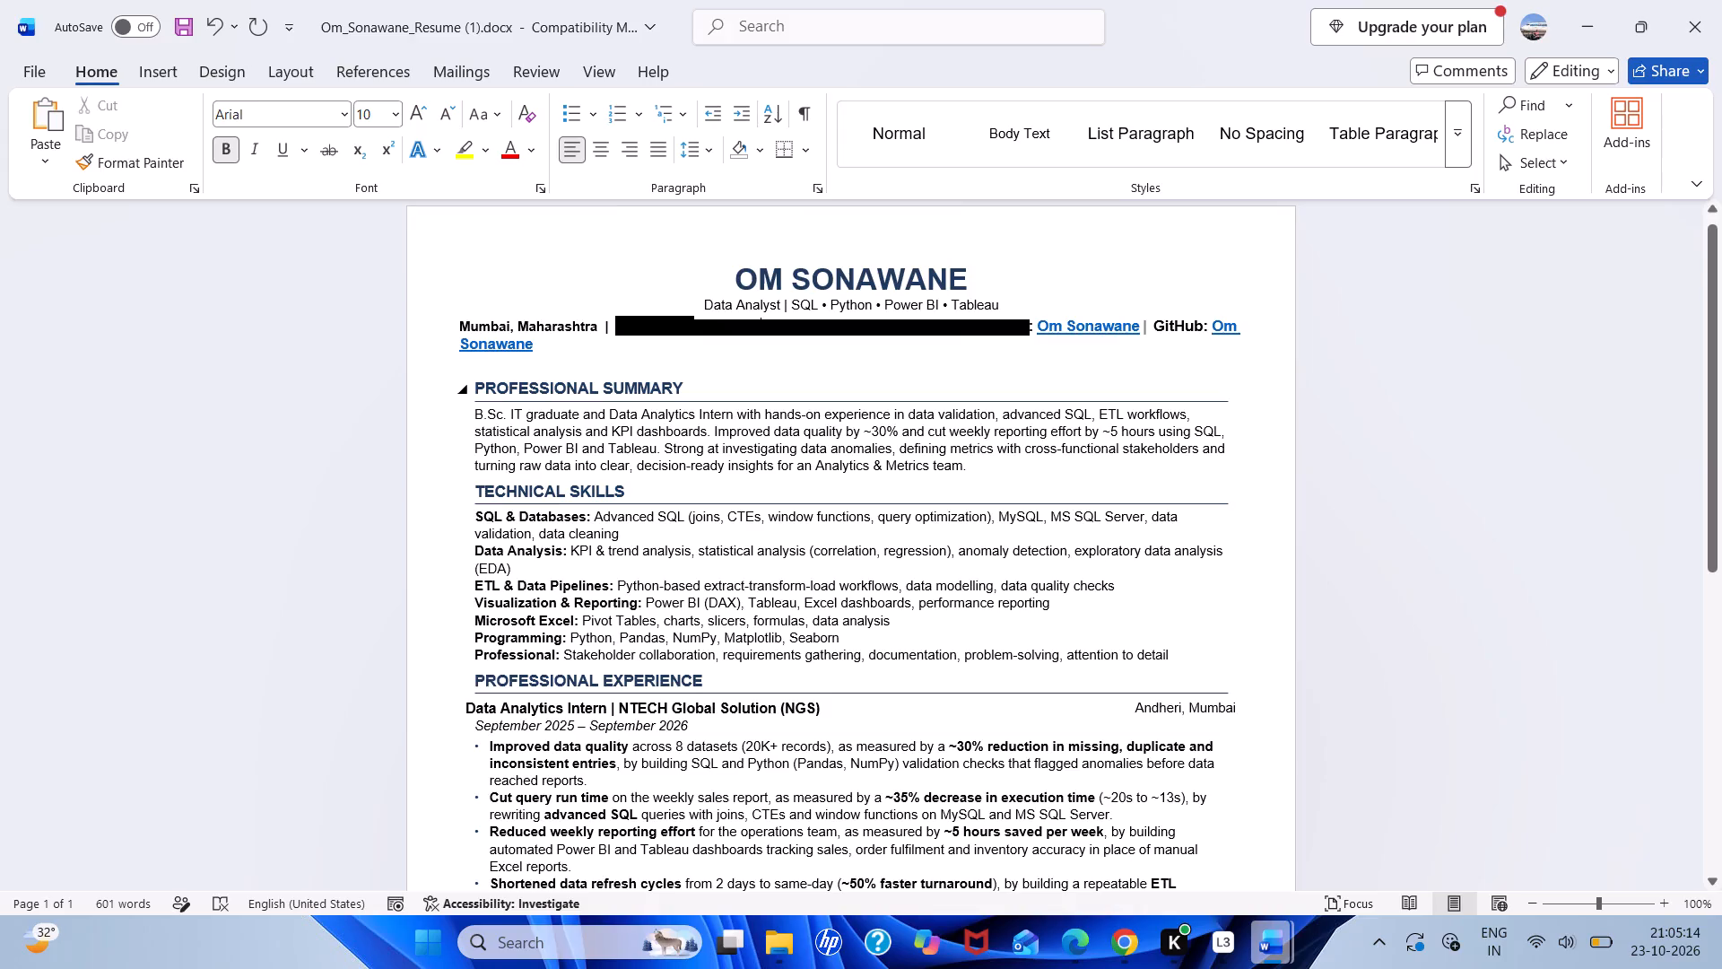
key(Right)
key(Right)
key(BackSpace)
key(BackSpace)
key(BackSpace)
key(BackSpace)
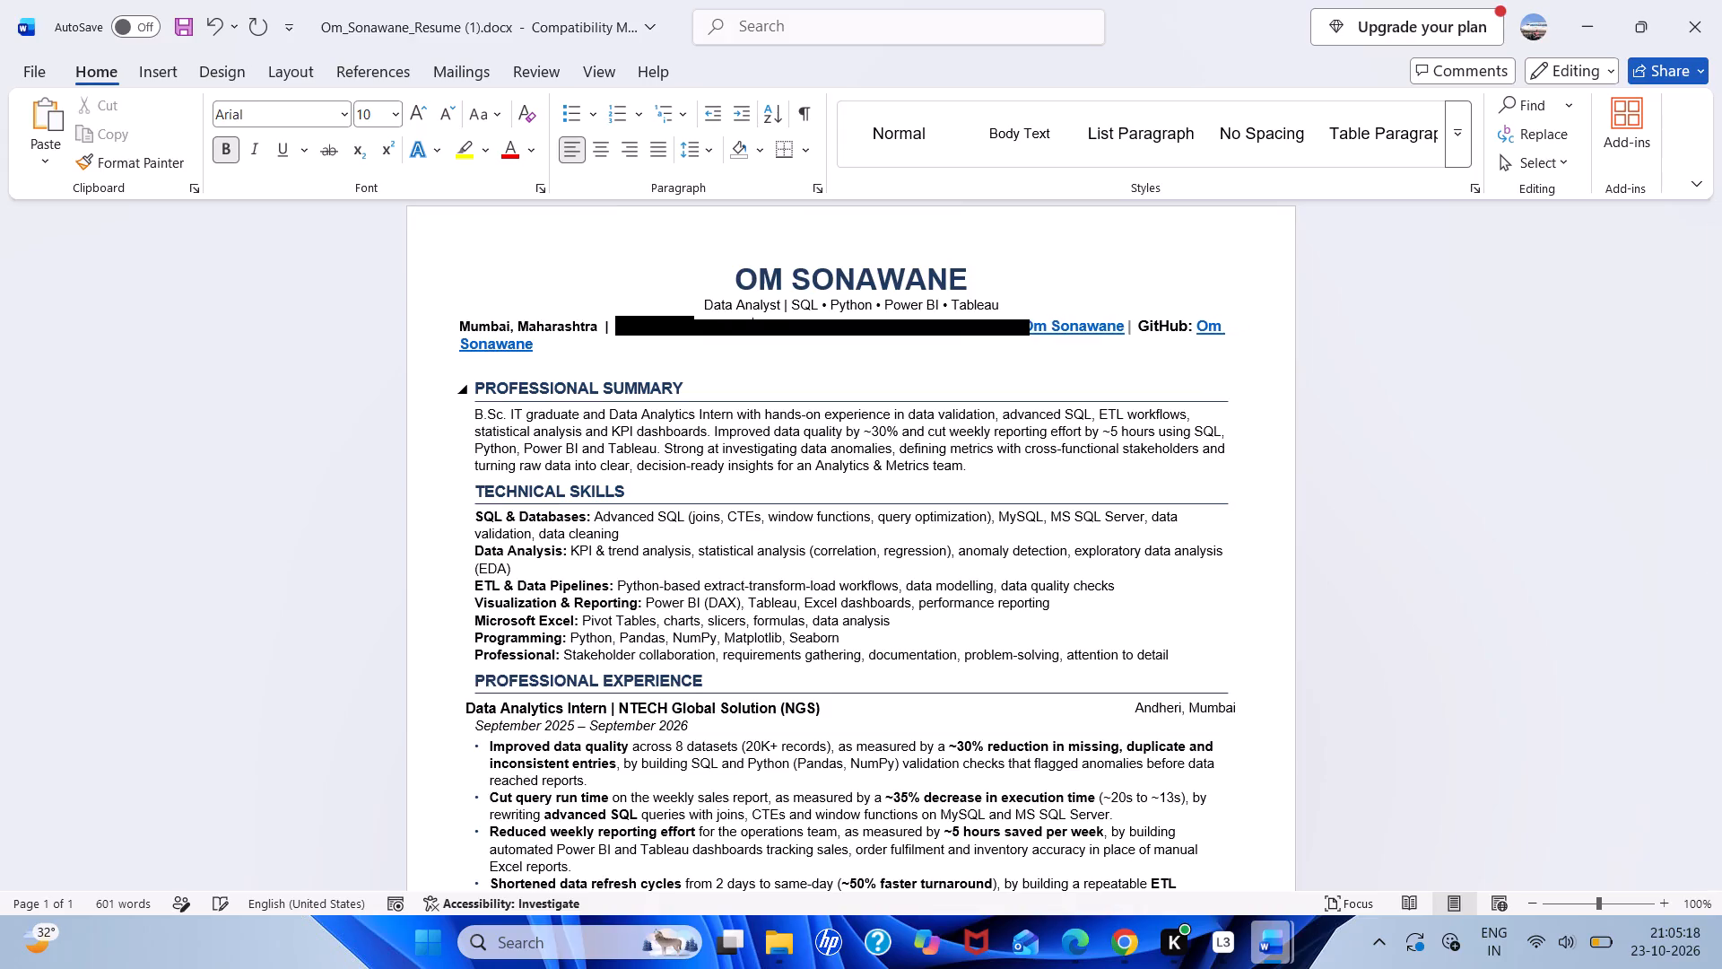
key(BackSpace)
key(BackSpace)
key(BackSpace)
key(BackSpace)
key(BackSpace)
key(BackSpace)
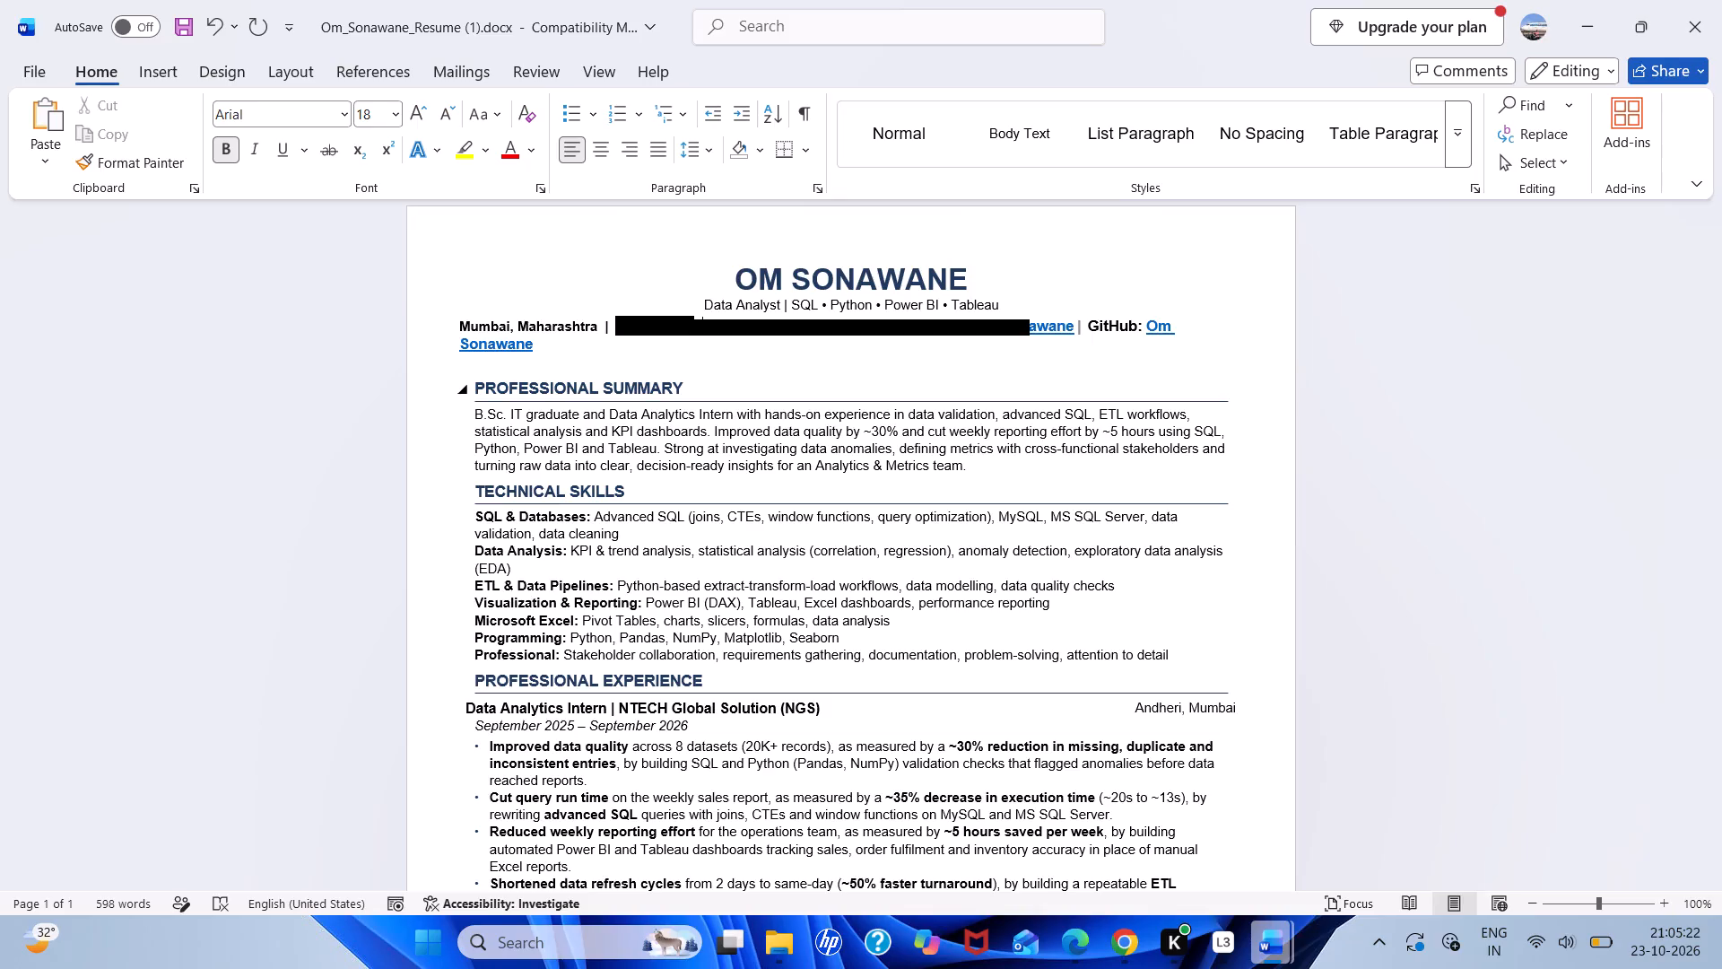
key(Left)
key(BackSpace)
Remove the space before the phone number in the contact line.
key(Left)
key(Left)
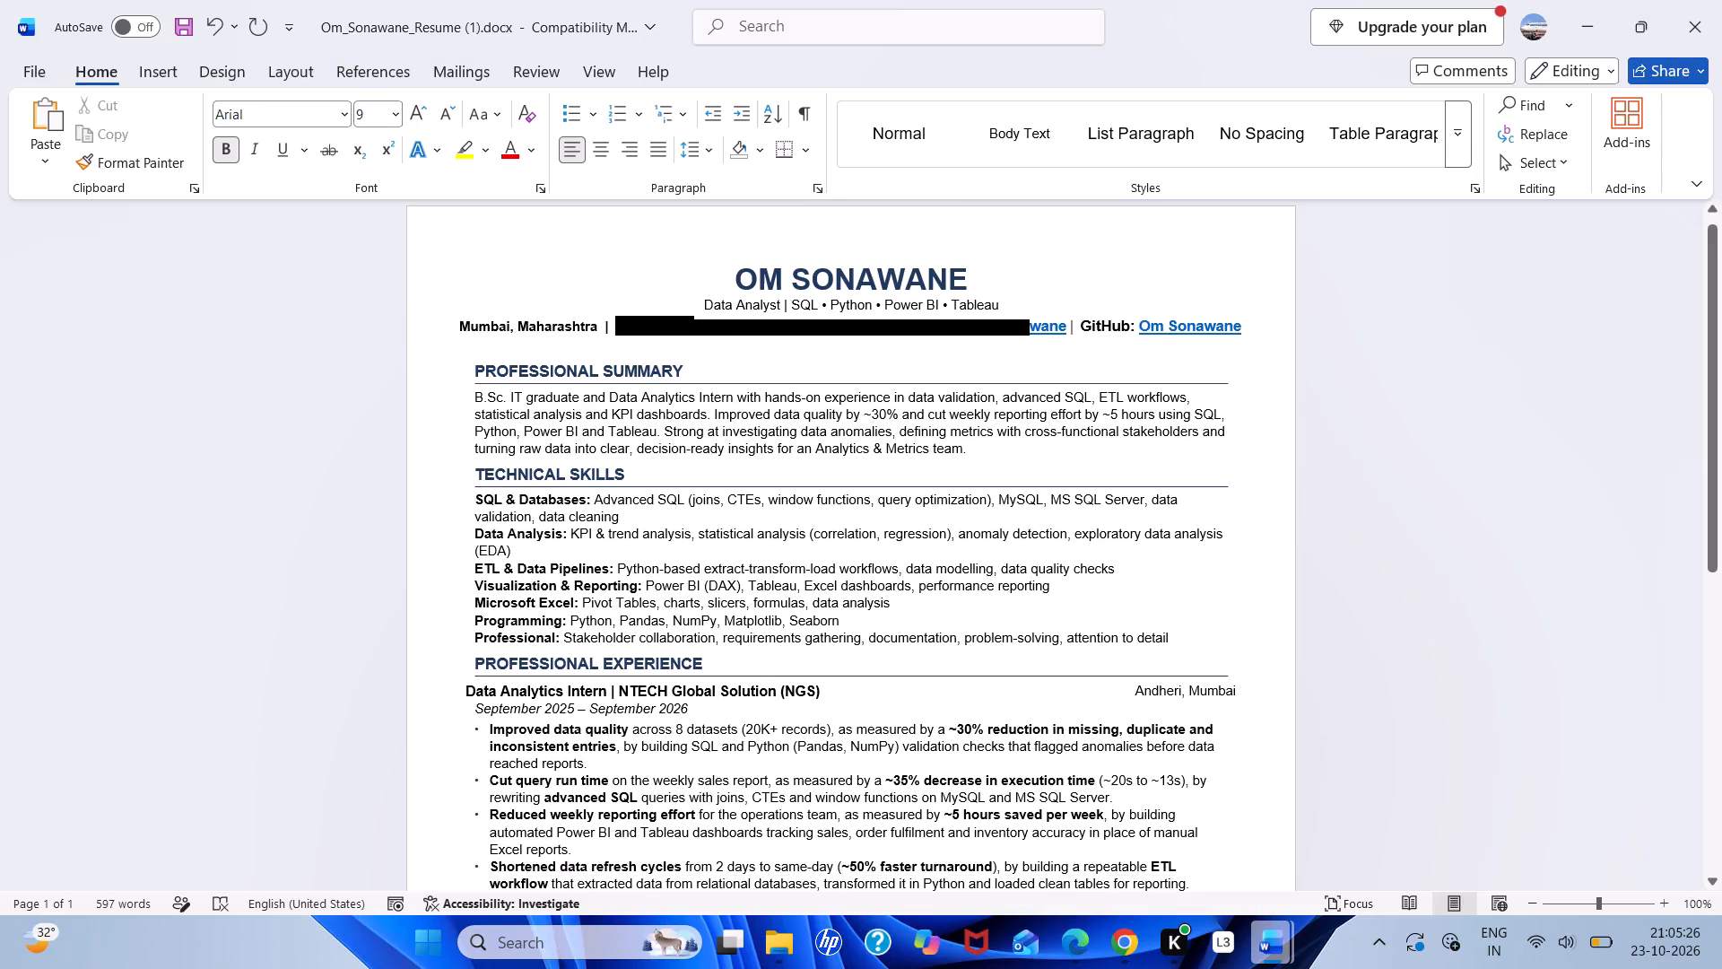
key(Left)
key(Left)
key(Left)
key(Left)
key(Left)
key(Left)
key(Left)
key(Left)
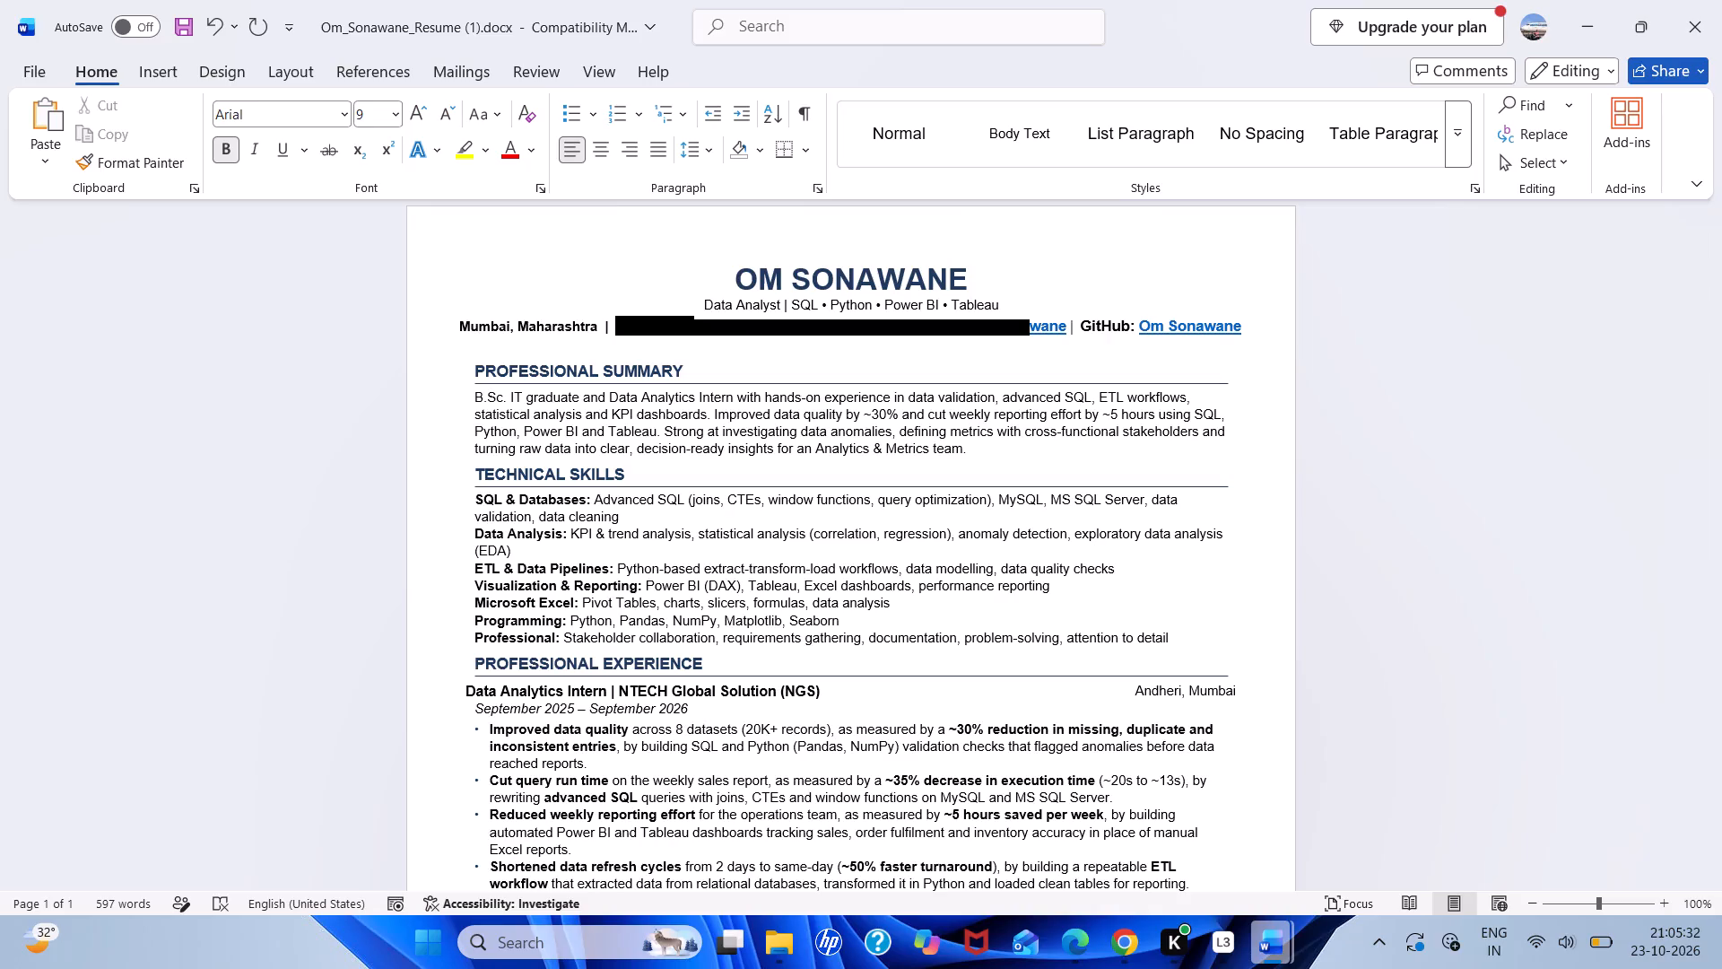
key(BackSpace)
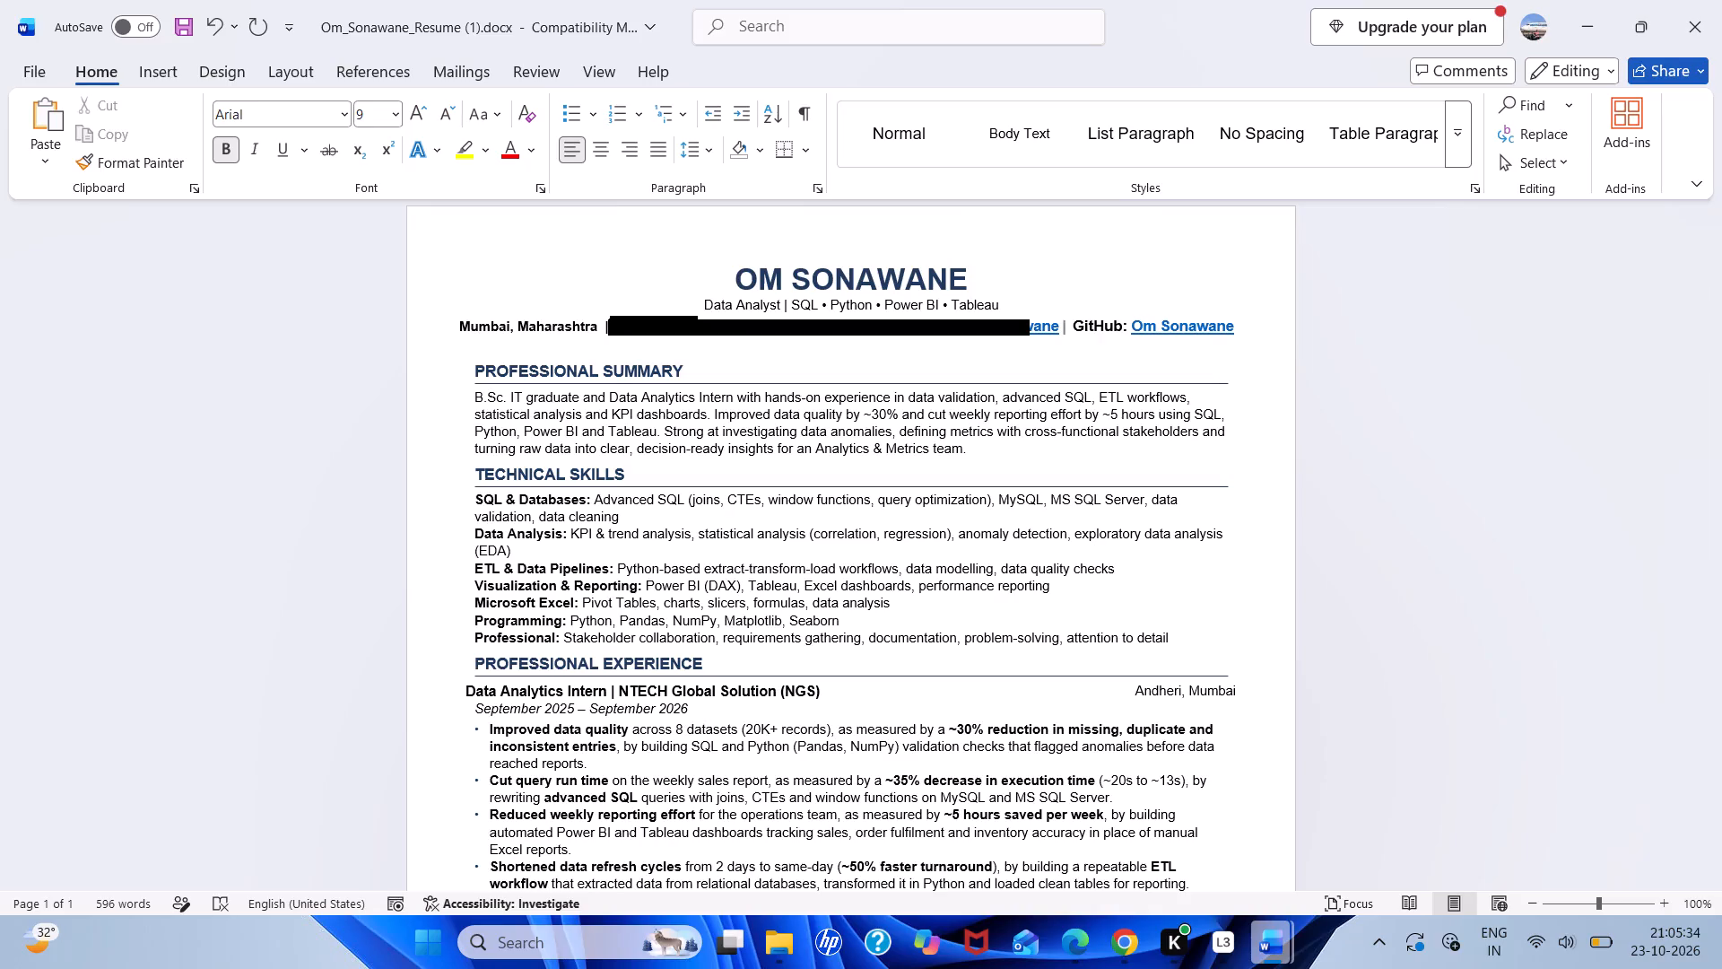
Insert a space directly after the phone number in the contact line.
key(Right)
key(Right)
key(Right)
key(Right)
key(Right)
key(Right)
key(Right)
key(Right)
key(Right)
key(Right)
key(Right)
key(Left)
key(space)
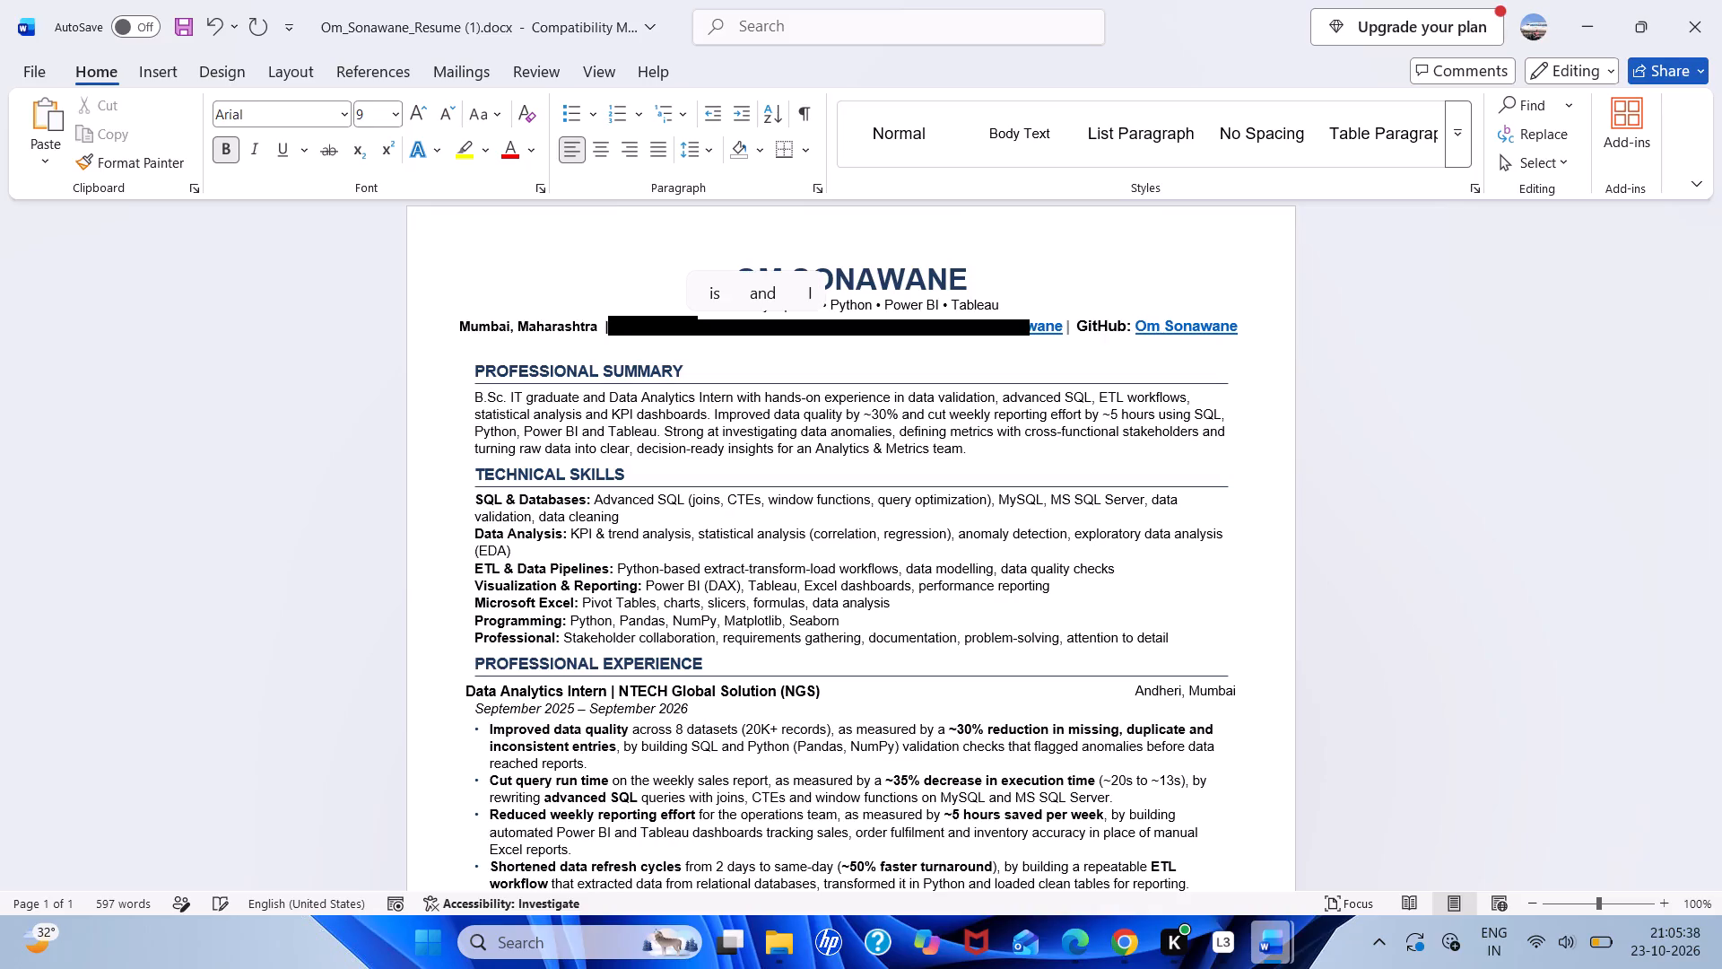
click(1369, 505)
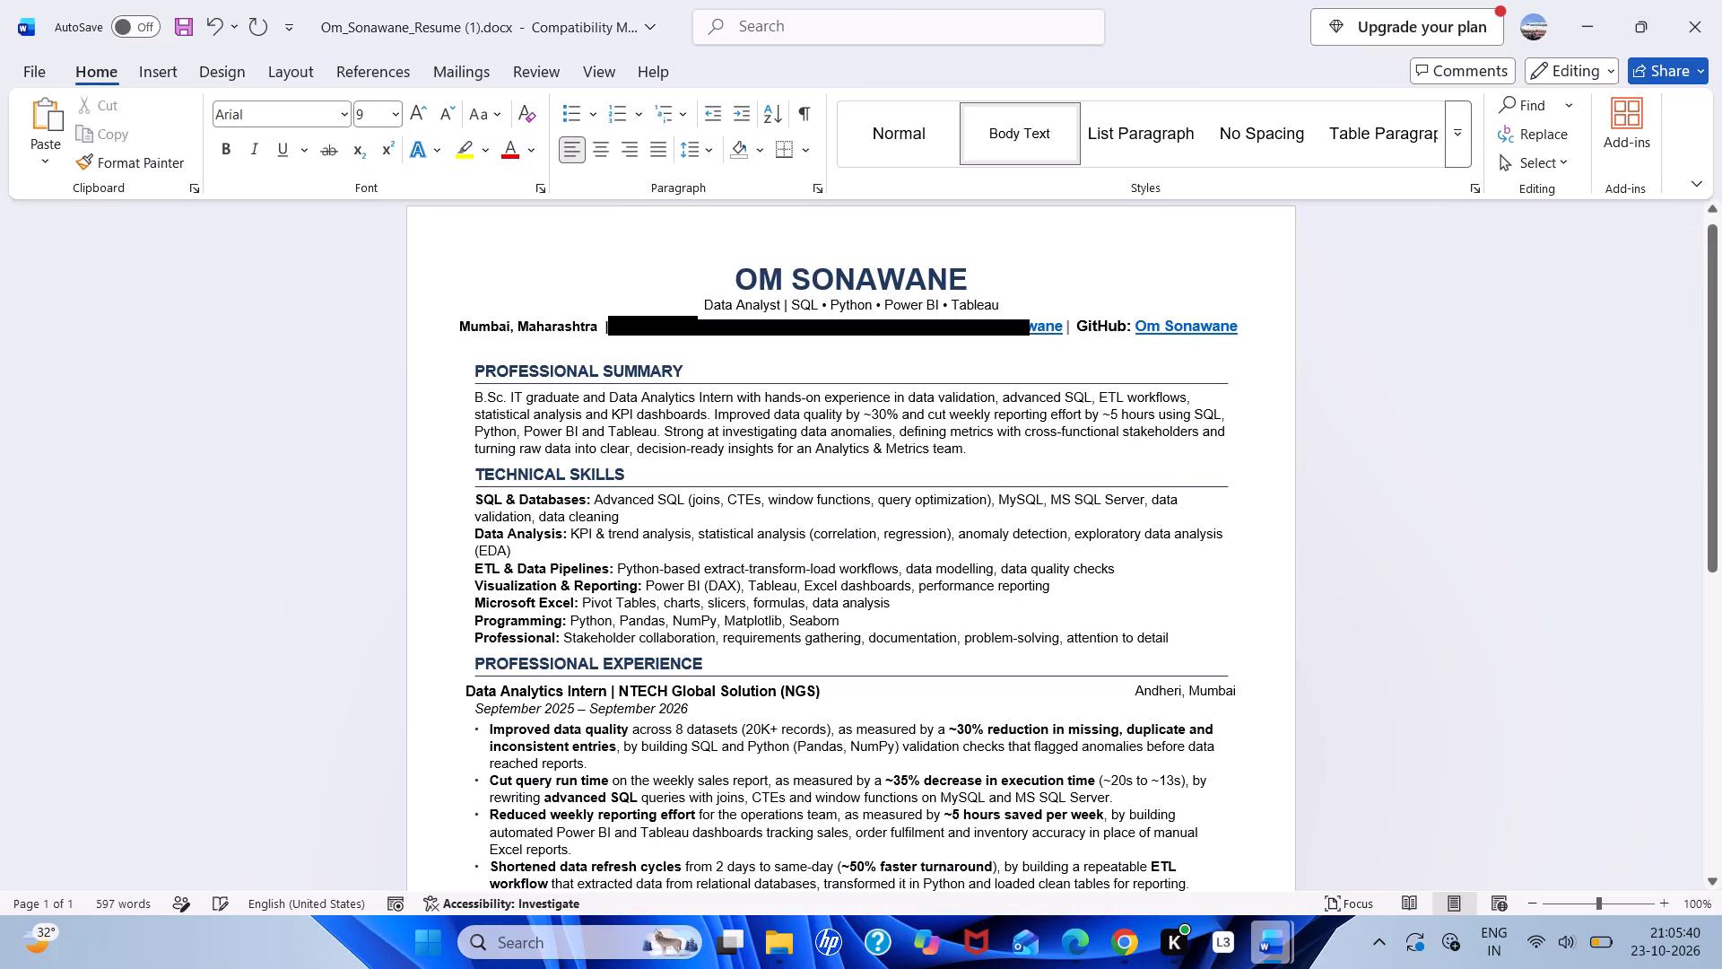
Review the resume from the summary down to the languages section and back up to the header.
scroll(1044, 668, down, 3)
scroll(846, 487, down, 11)
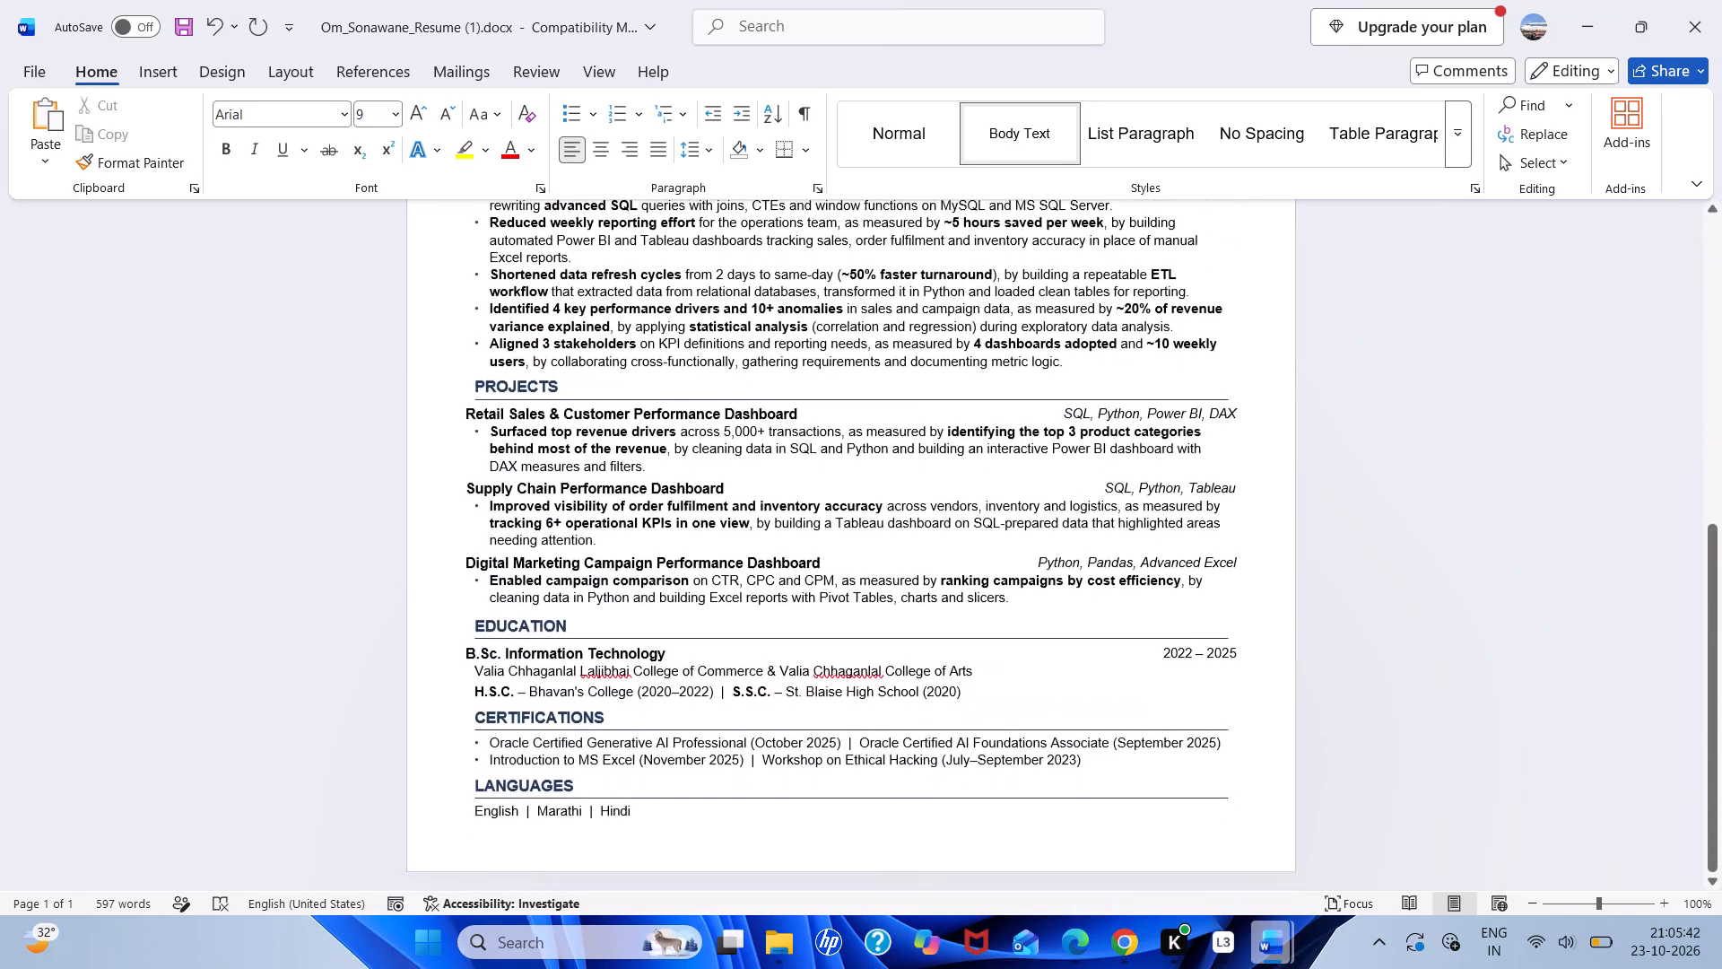
scroll(835, 520, down, 3)
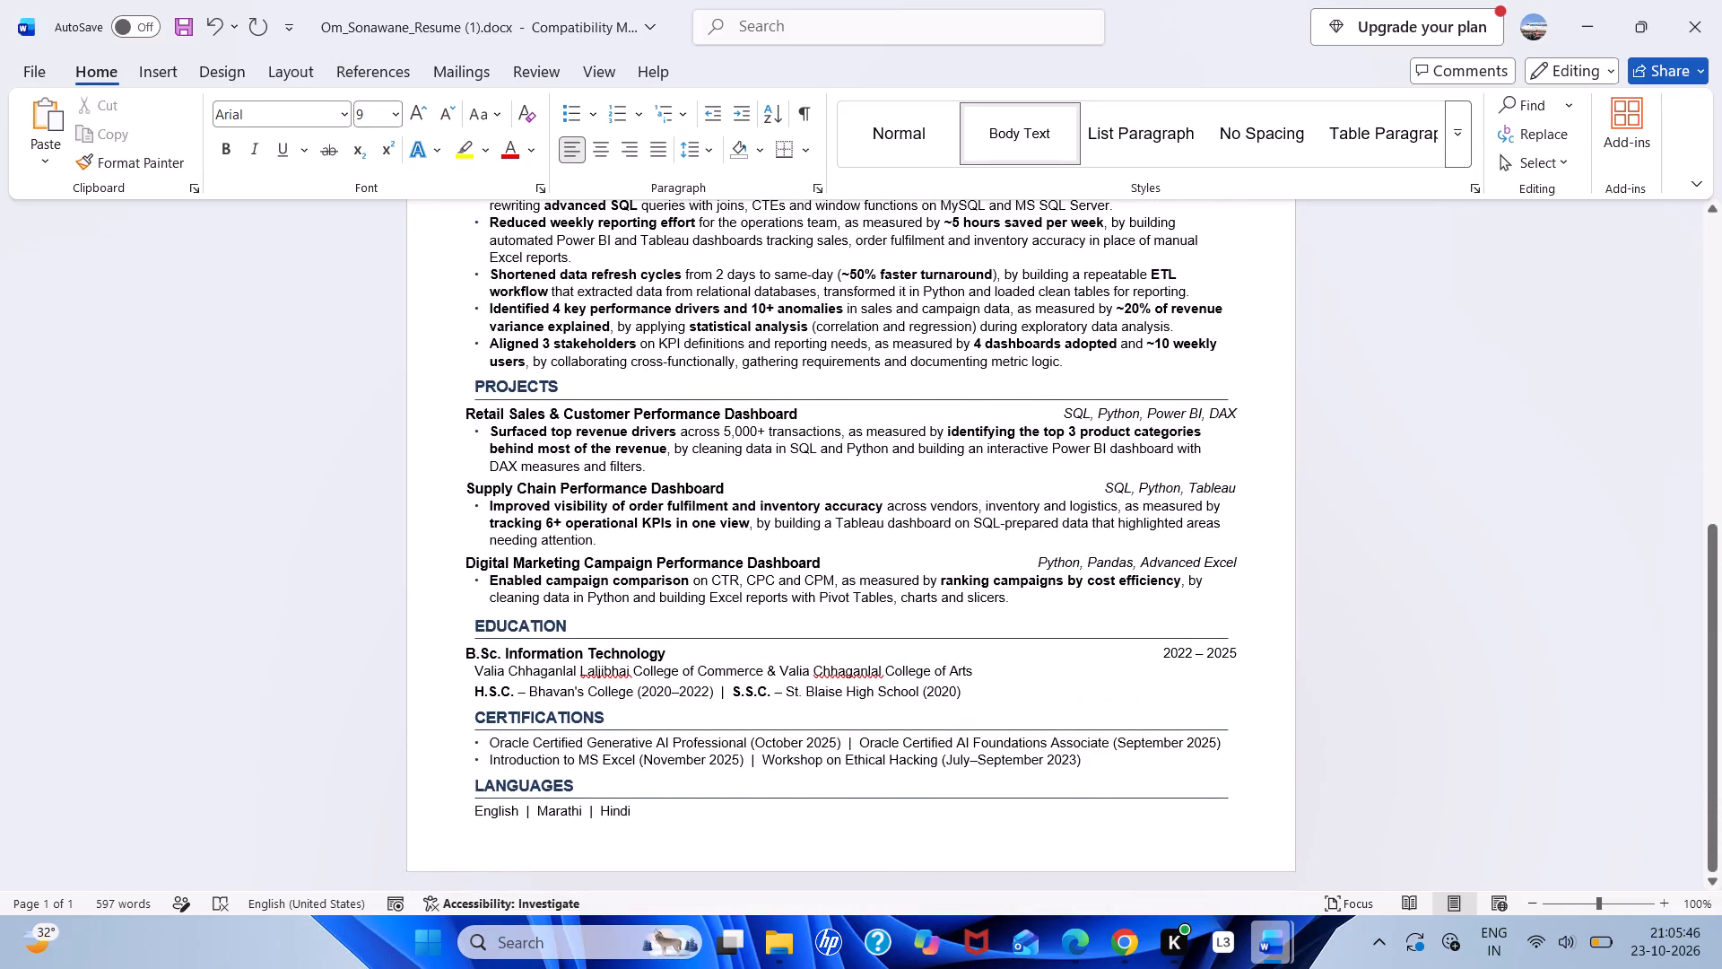
scroll(631, 638, up, 2)
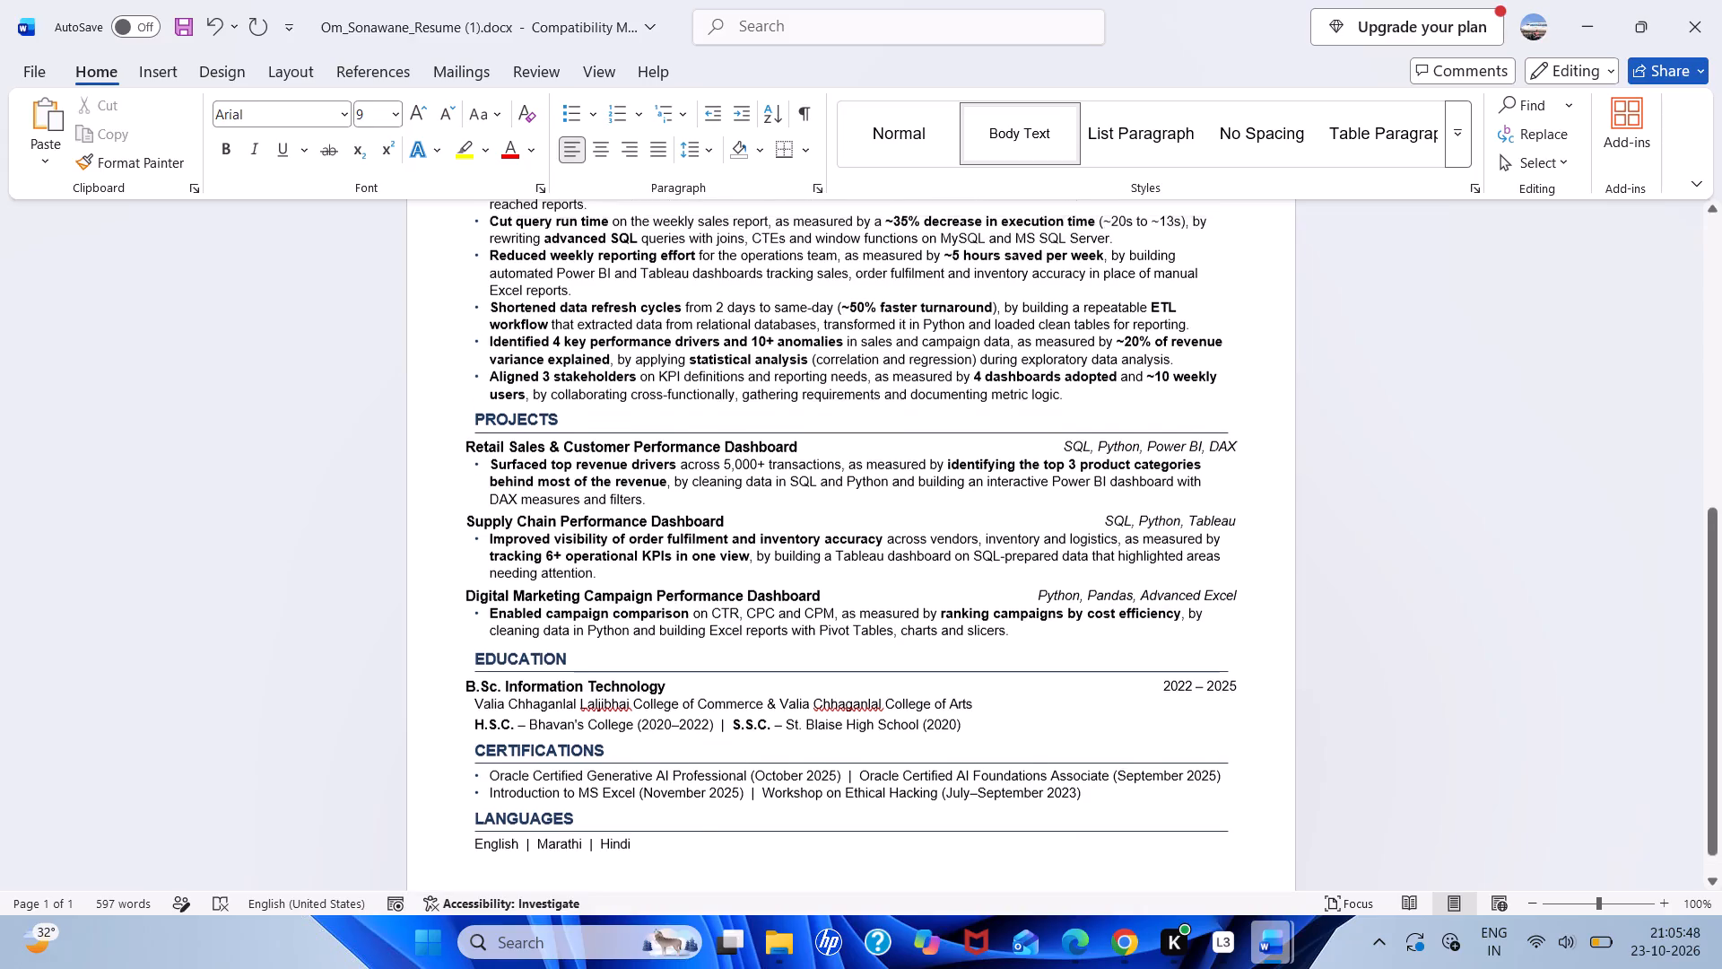
scroll(631, 638, up, 9)
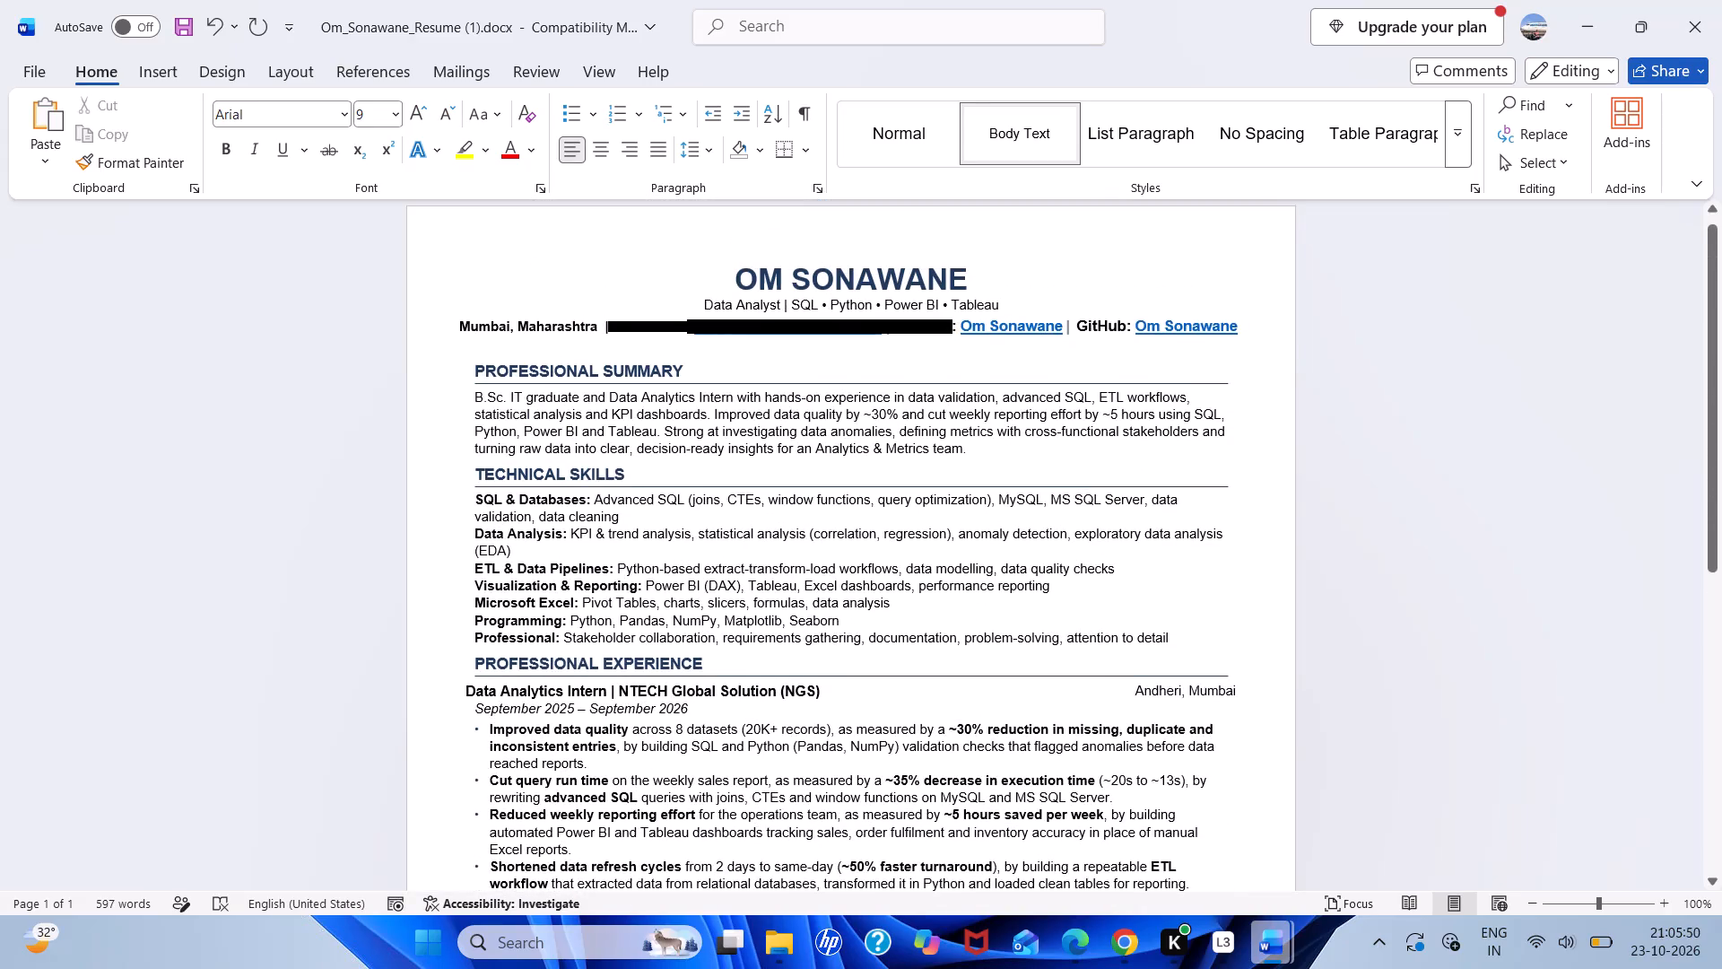
scroll(622, 621, up, 5)
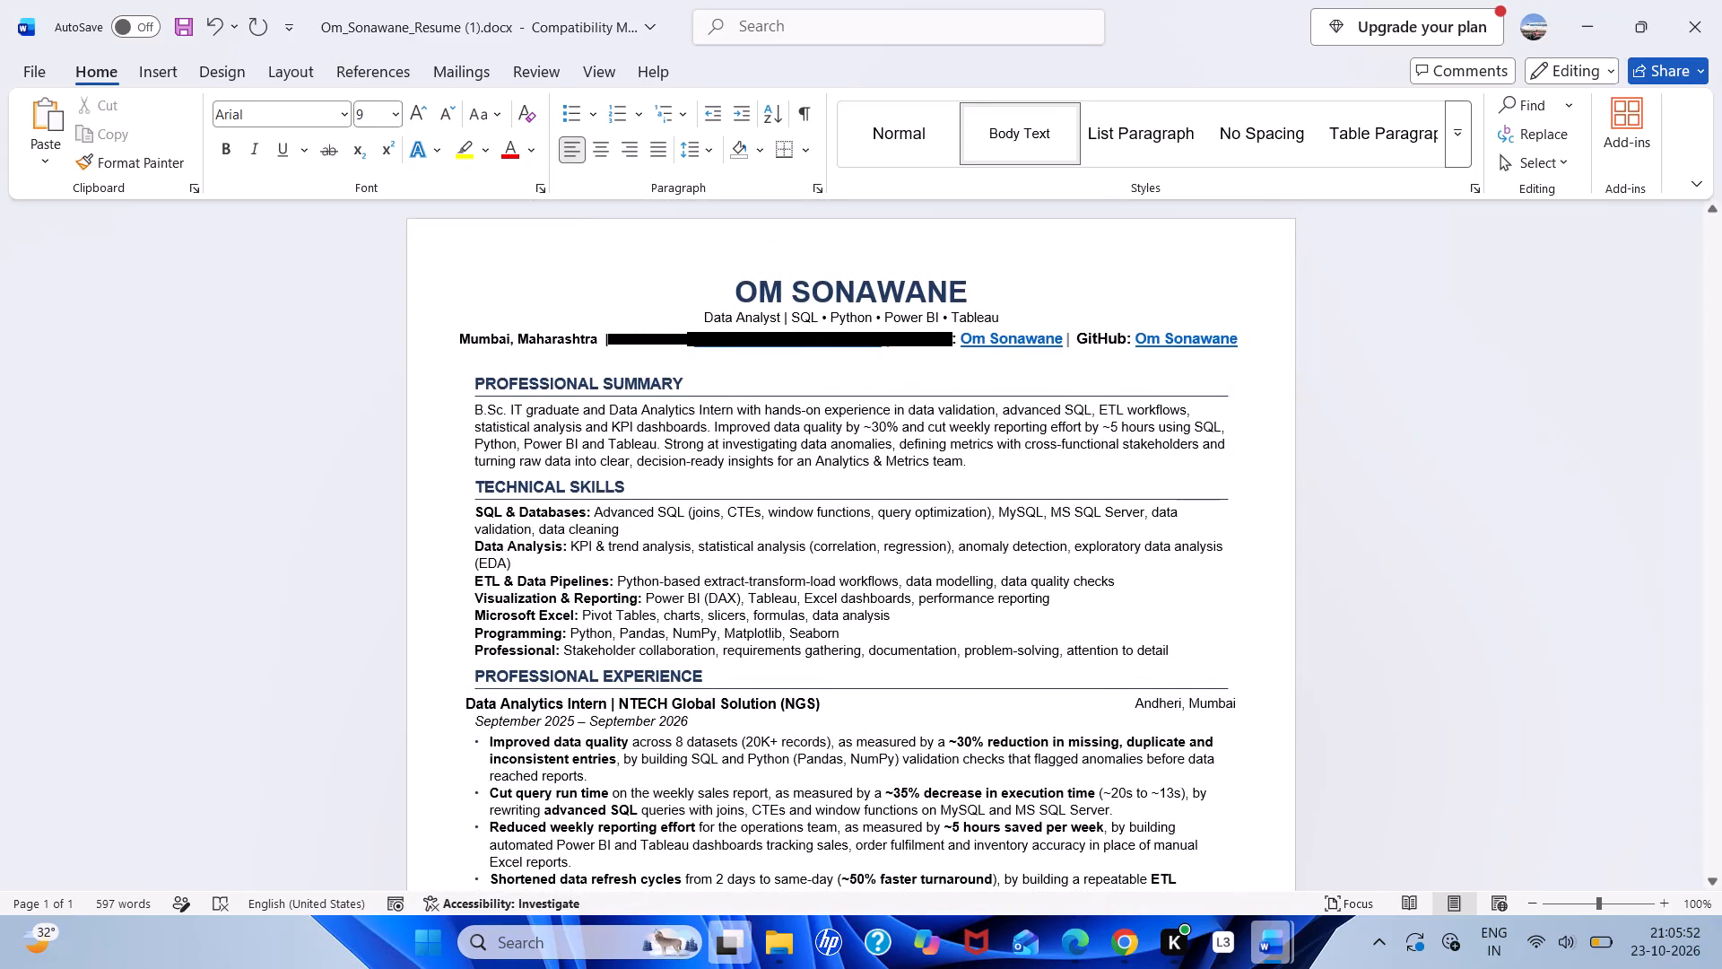
Delete the old resume PDF from the Documents folder in File Explorer and return to the Word resume.
click(785, 956)
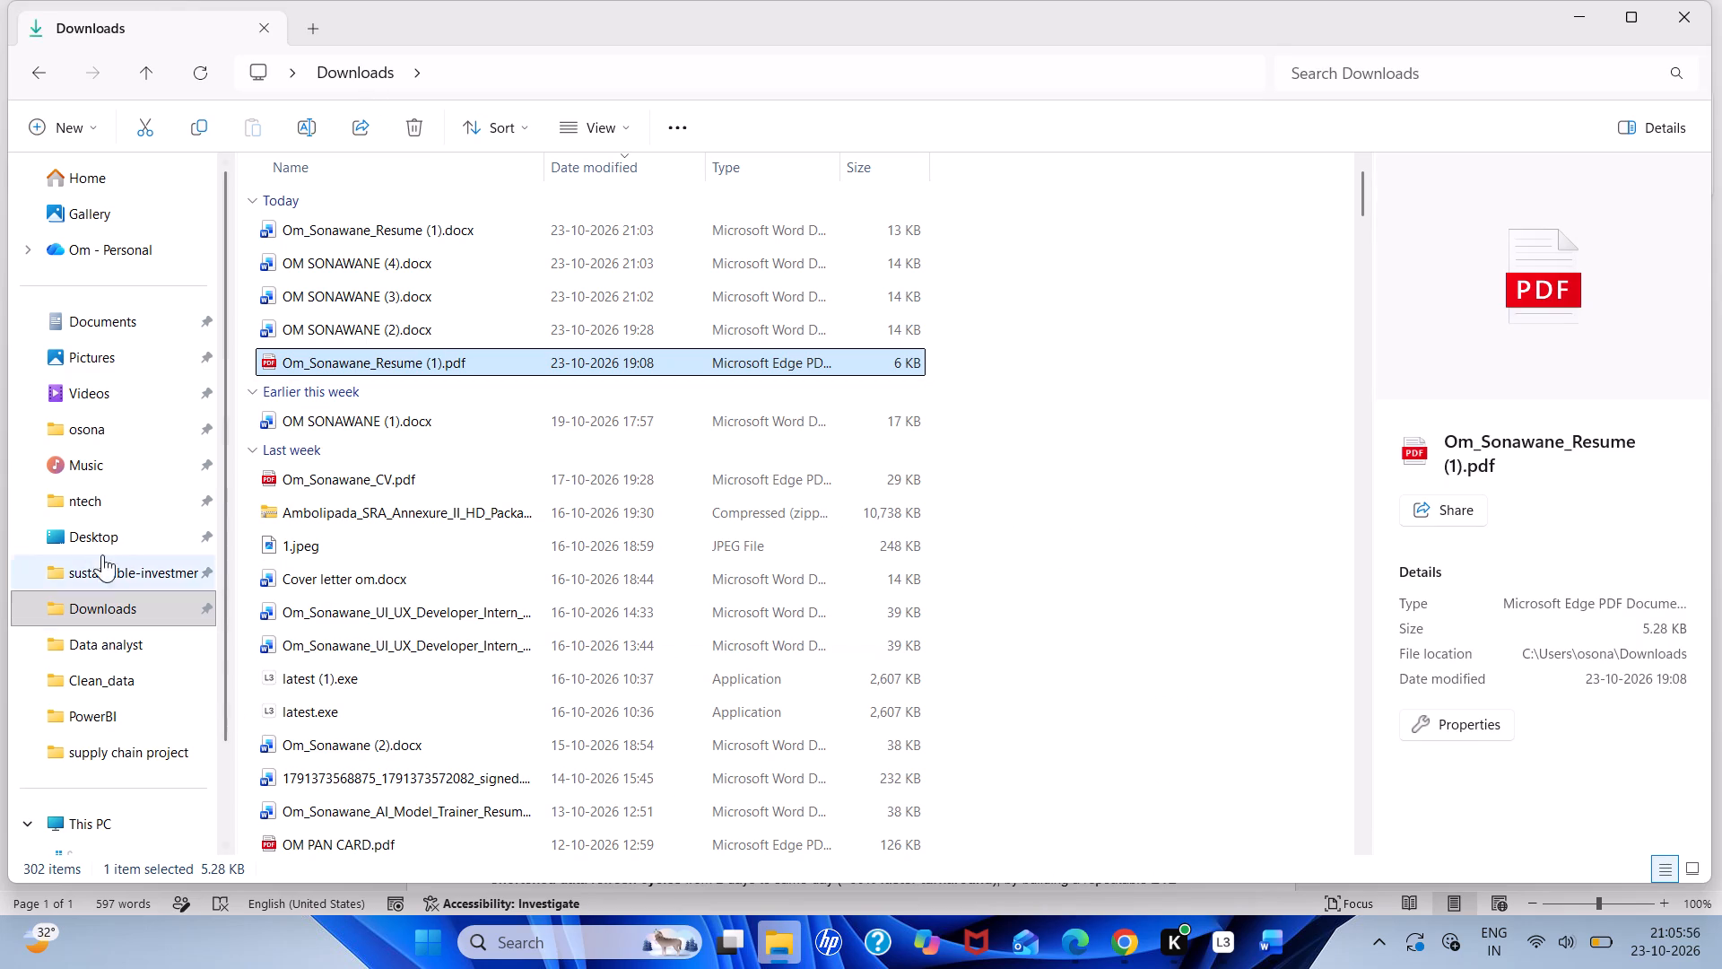
click(94, 325)
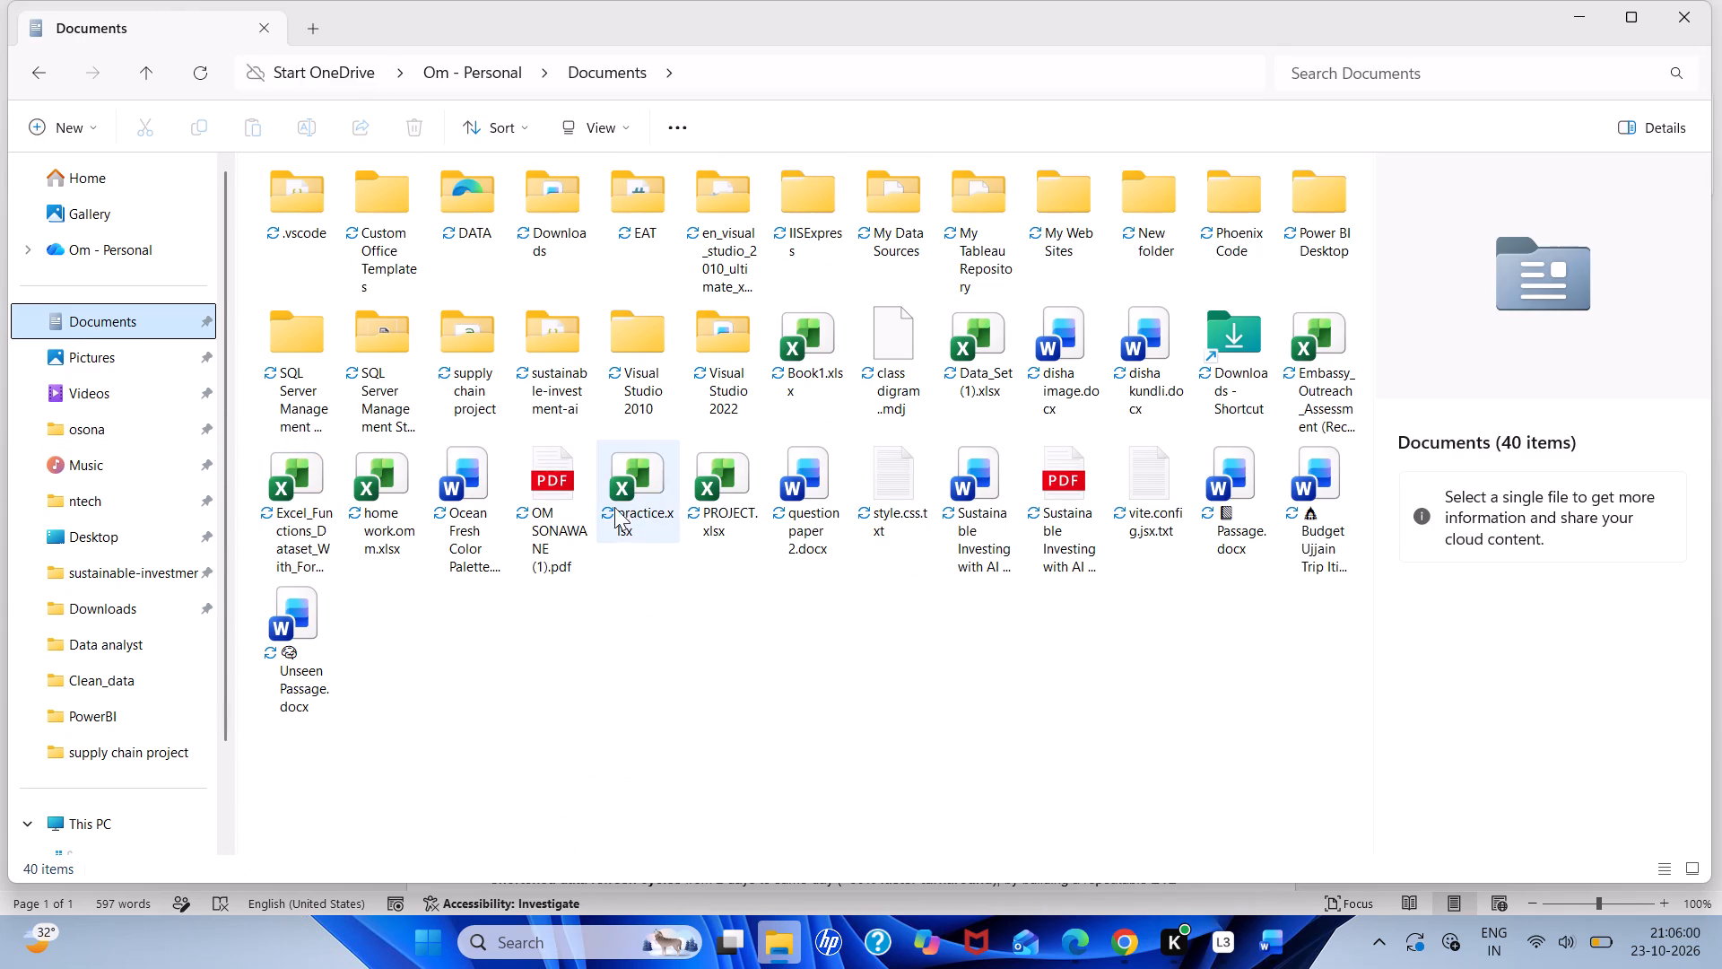
right_click(558, 491)
right_click(557, 492)
right_click(557, 492)
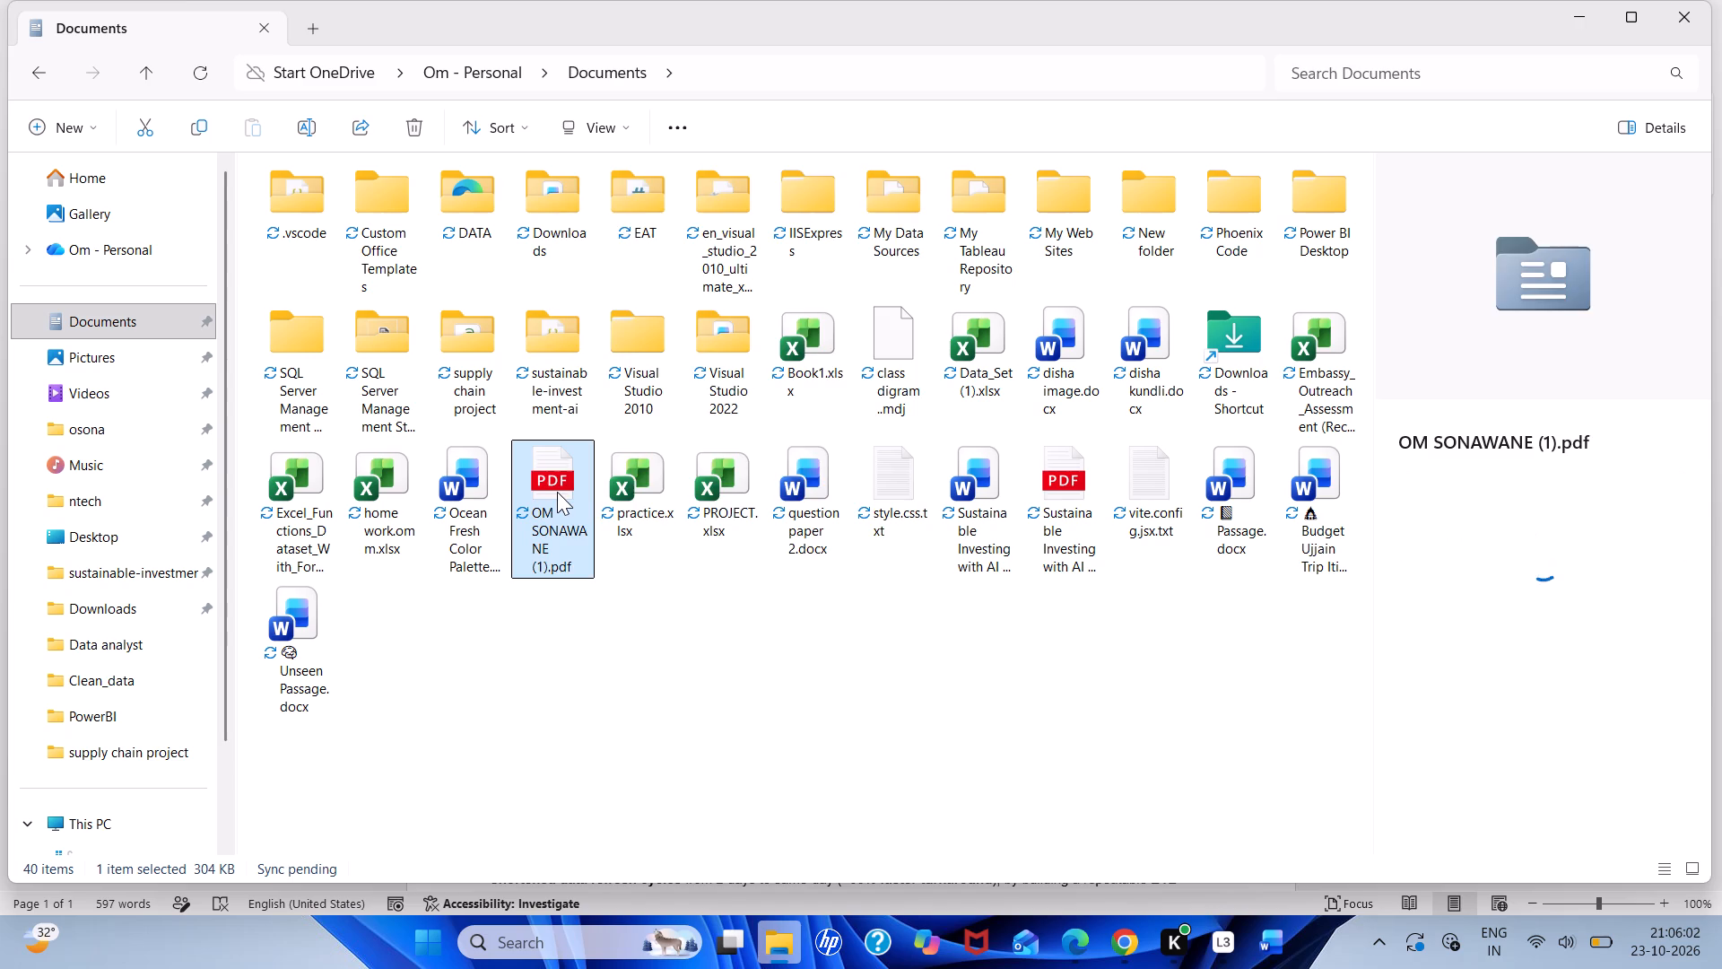
click(894, 170)
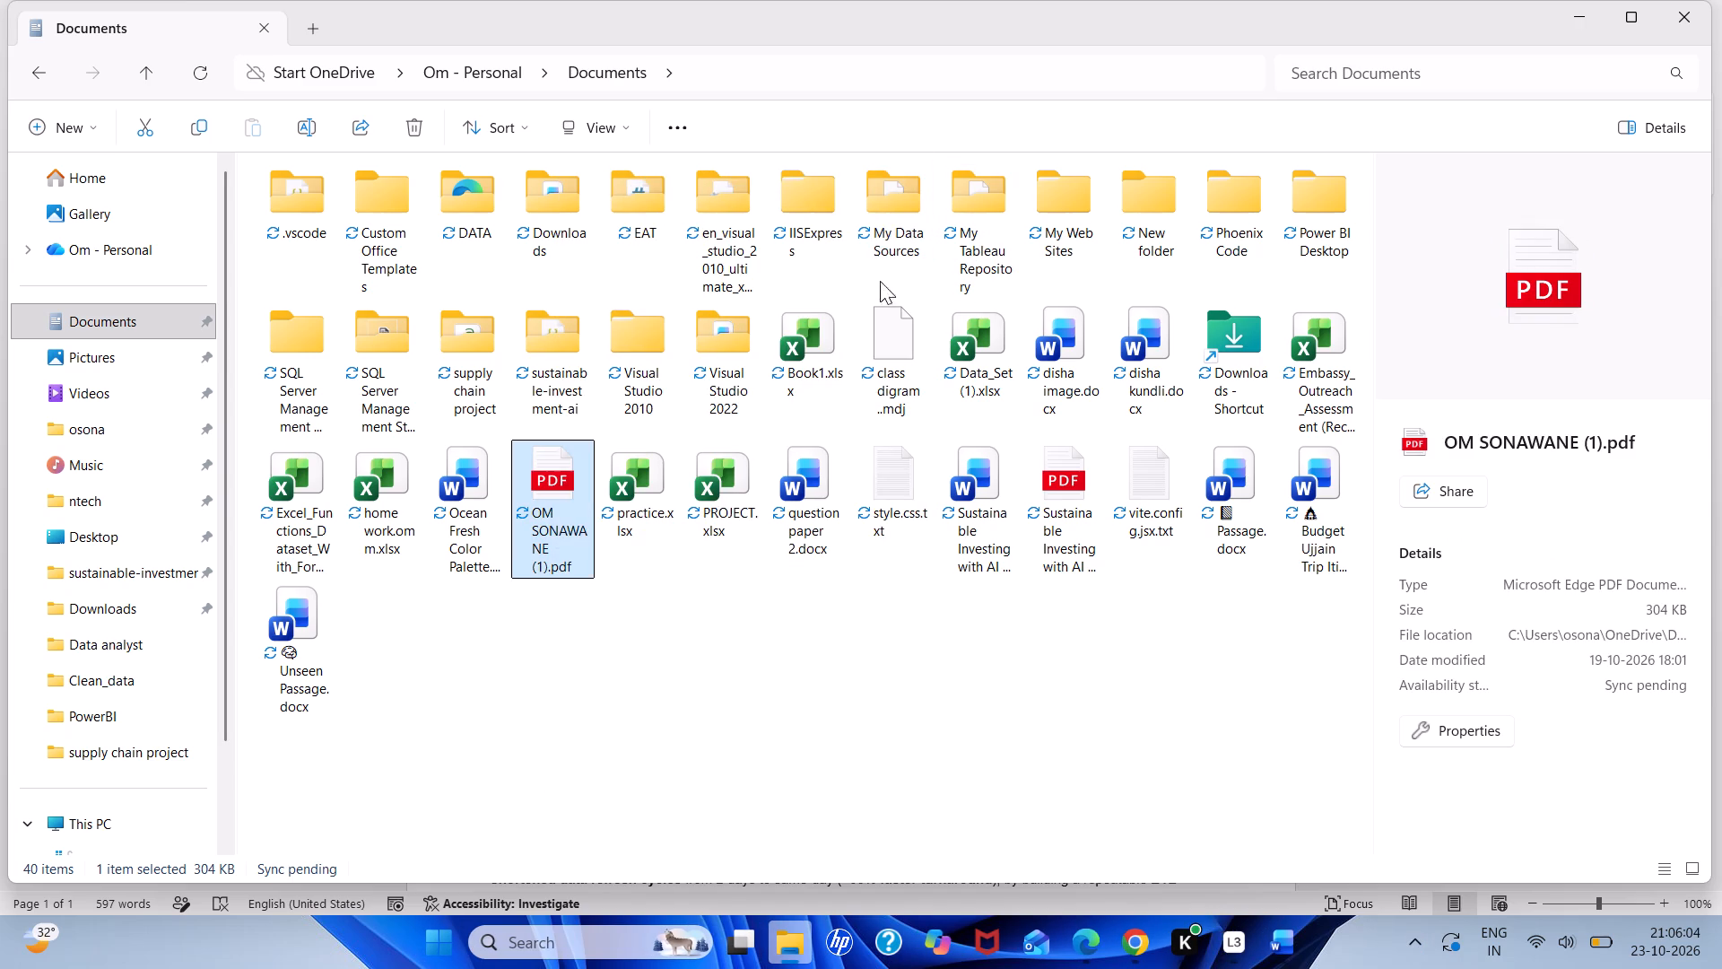
click(1596, 27)
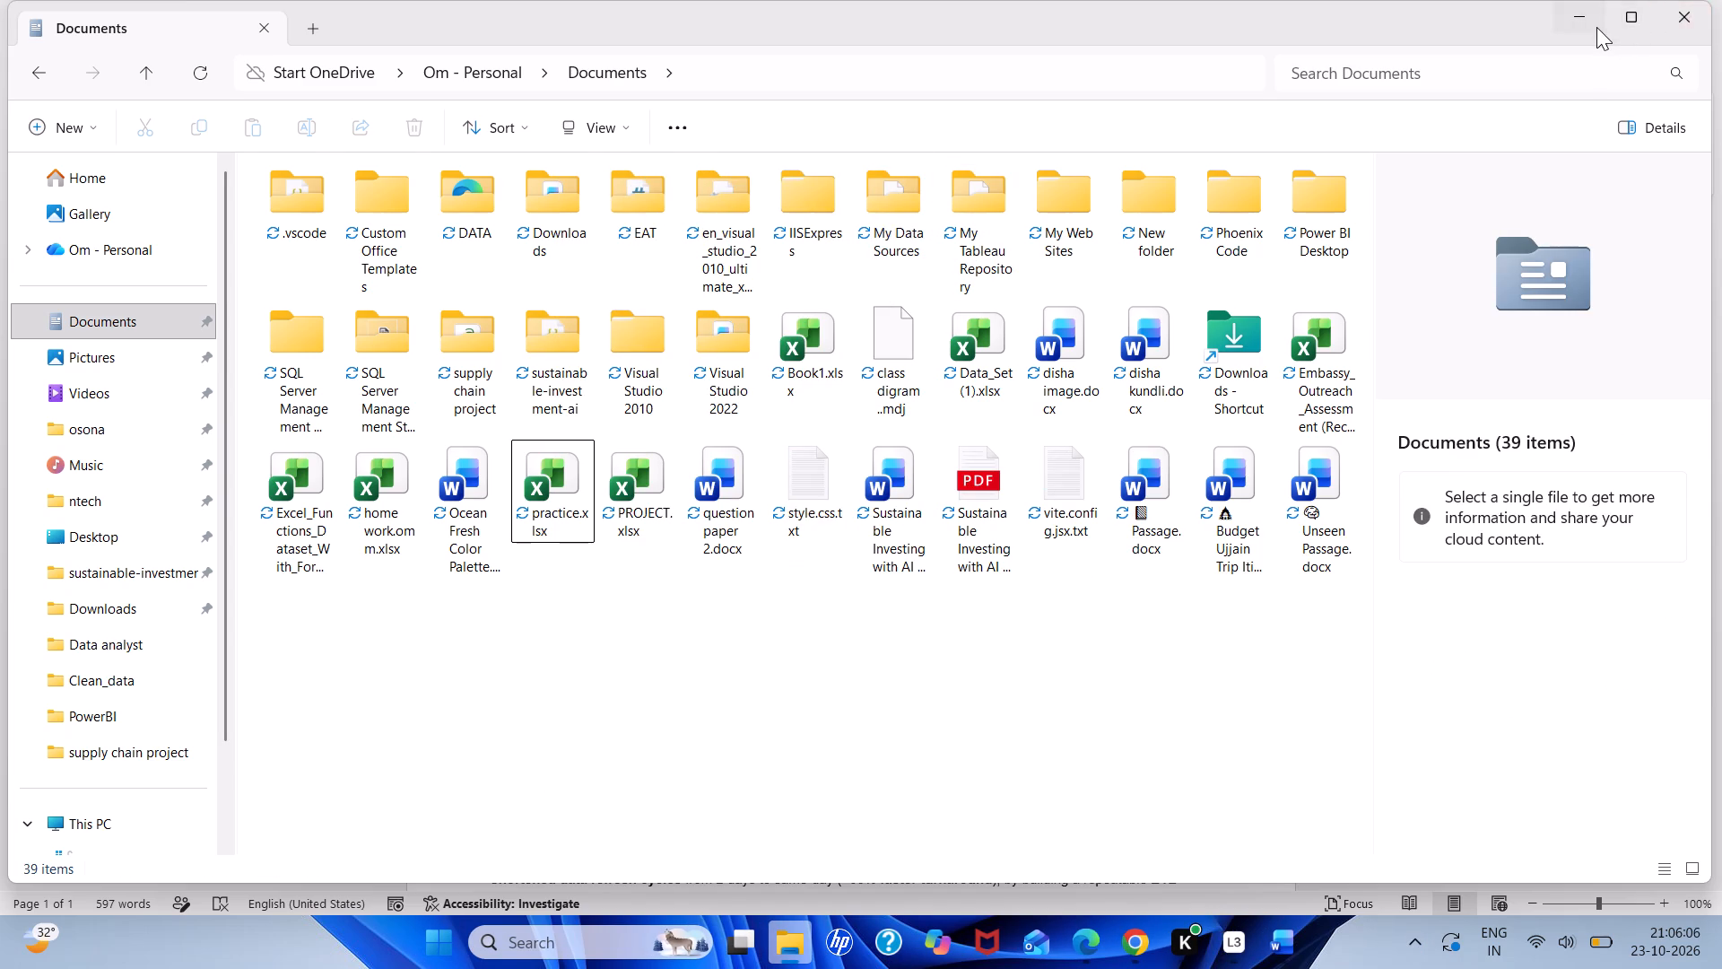
Check the resume's layout once more from top to bottom before exporting it.
scroll(966, 431, down, 4)
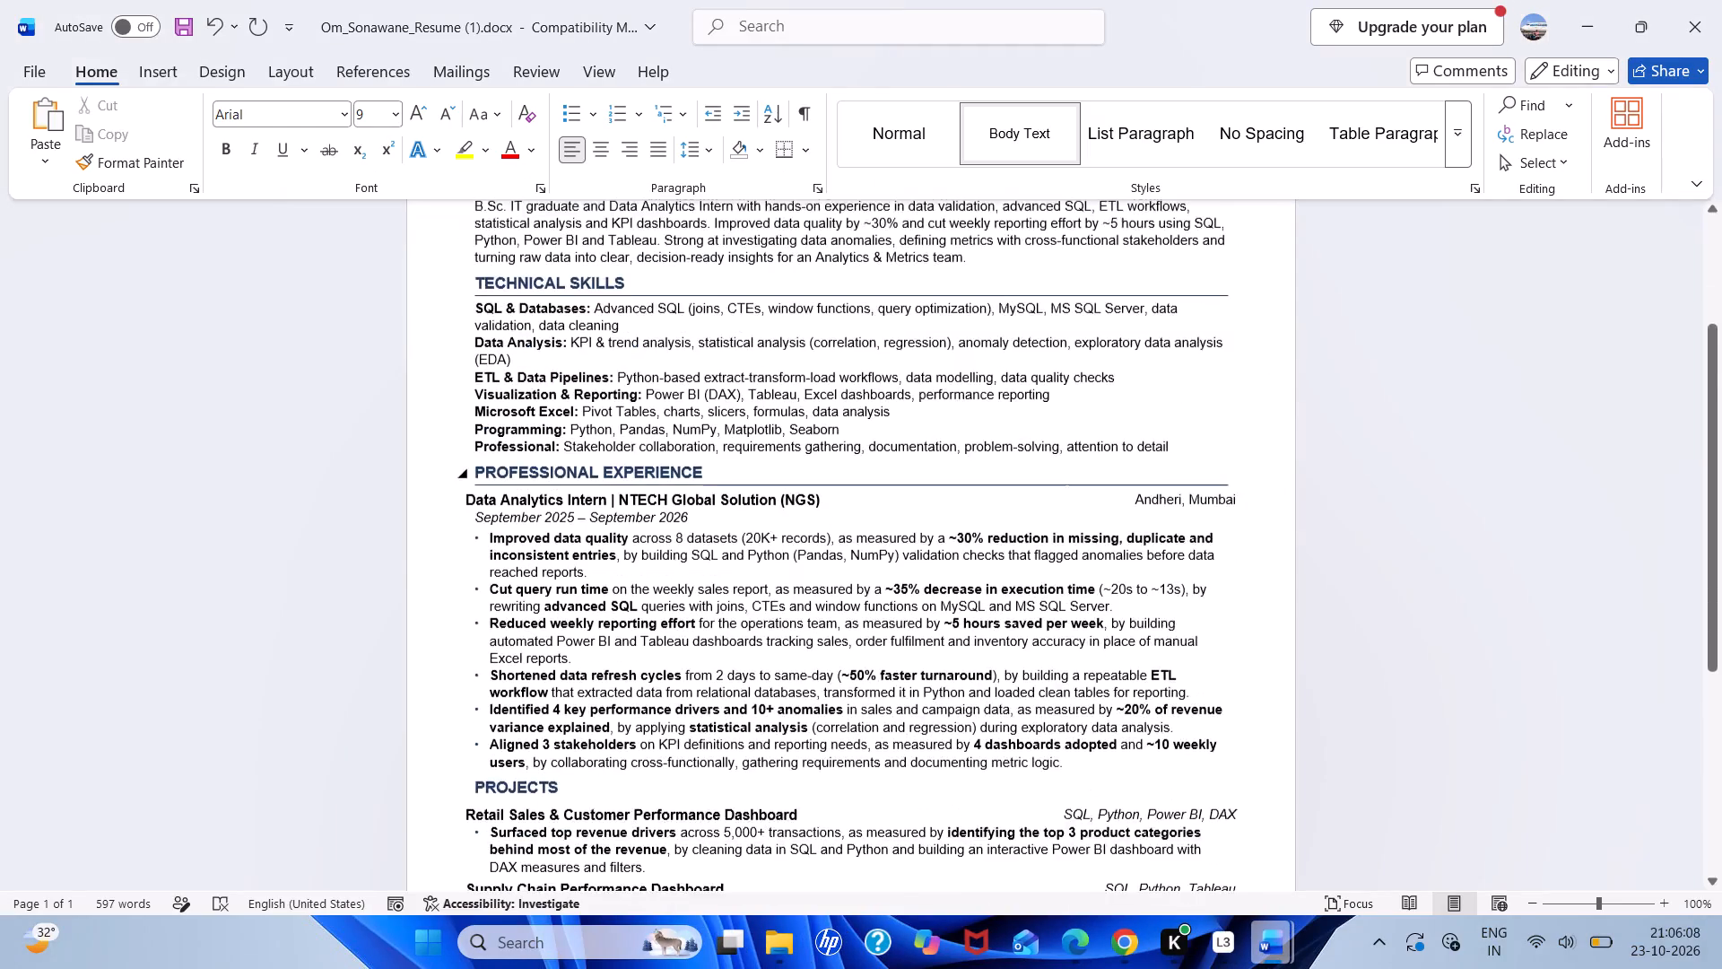
scroll(1015, 494, down, 5)
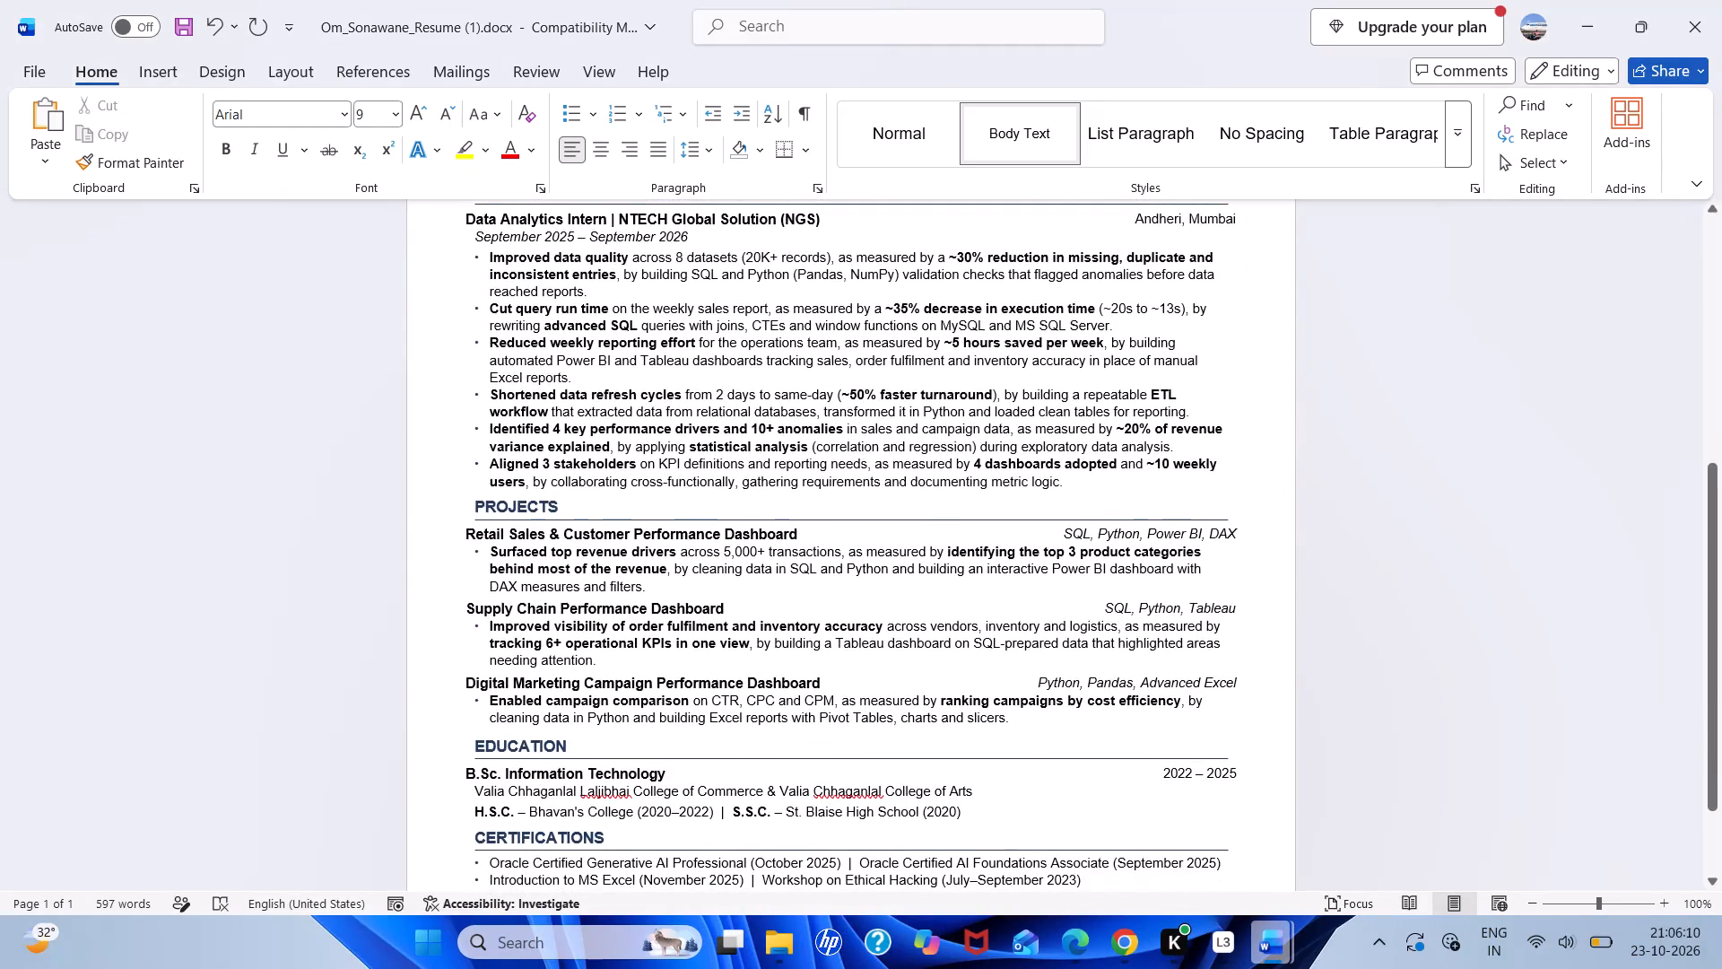
scroll(1025, 519, down, 2)
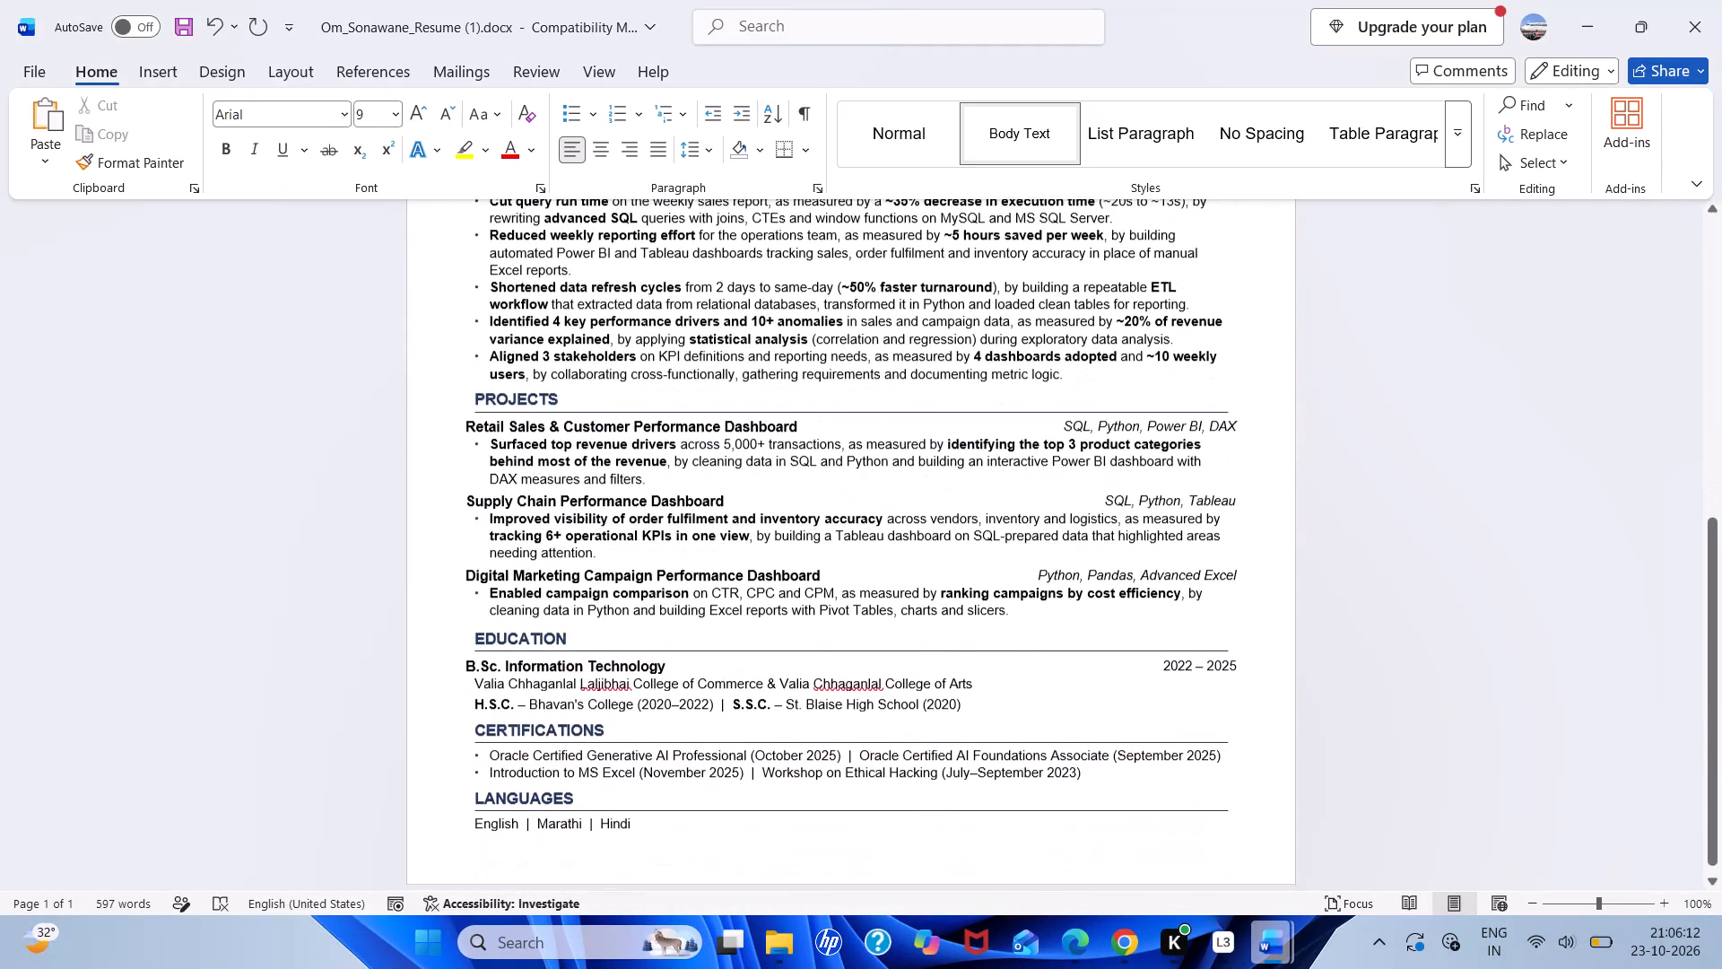
scroll(1022, 527, down, 1)
scroll(1022, 527, up, 11)
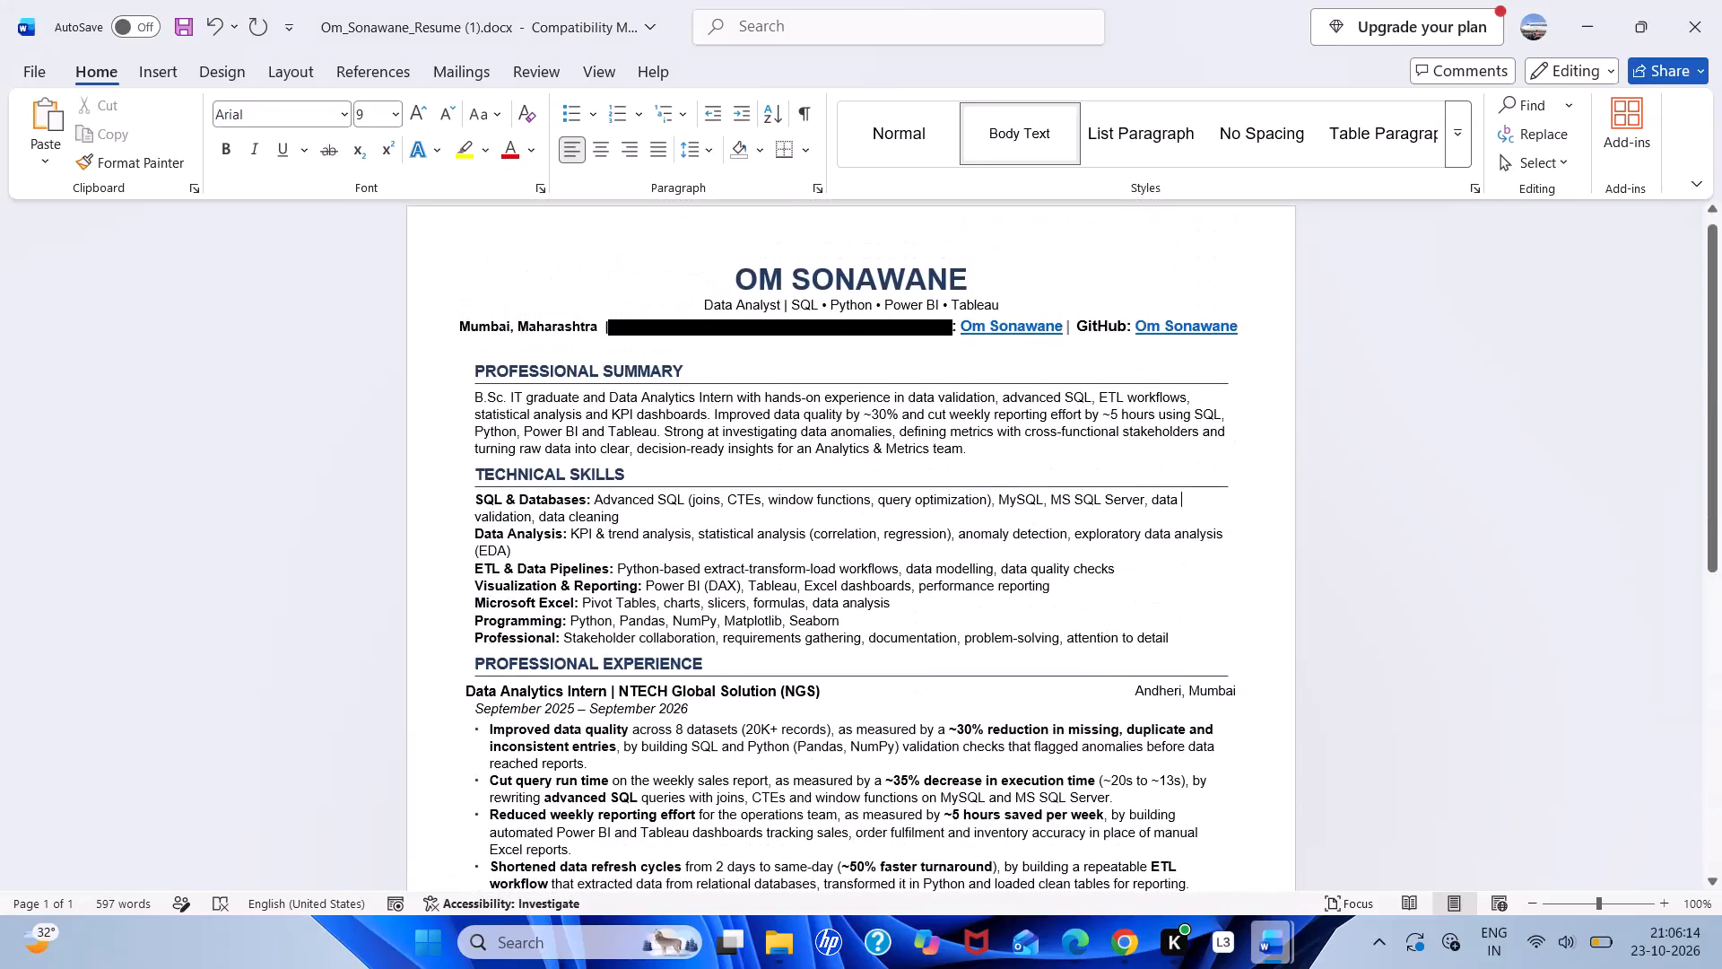
Start saving a copy of the resume in the Documents folder, removing "_Resume (1)" from its file name.
click(18, 74)
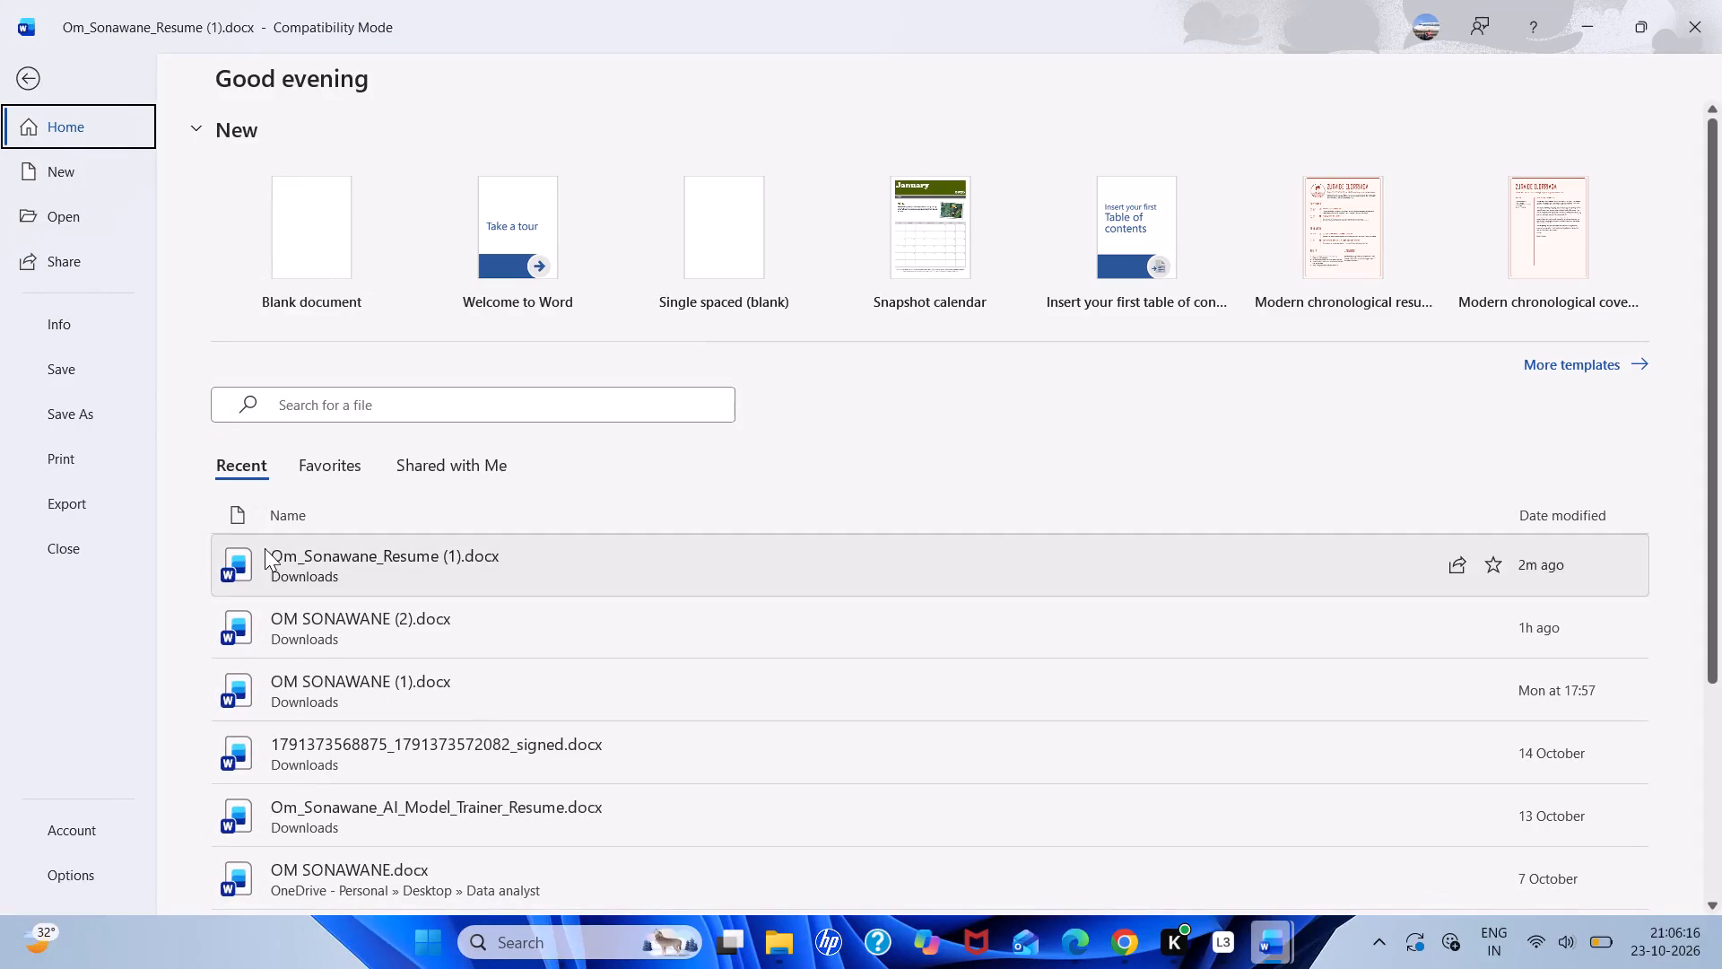
click(77, 407)
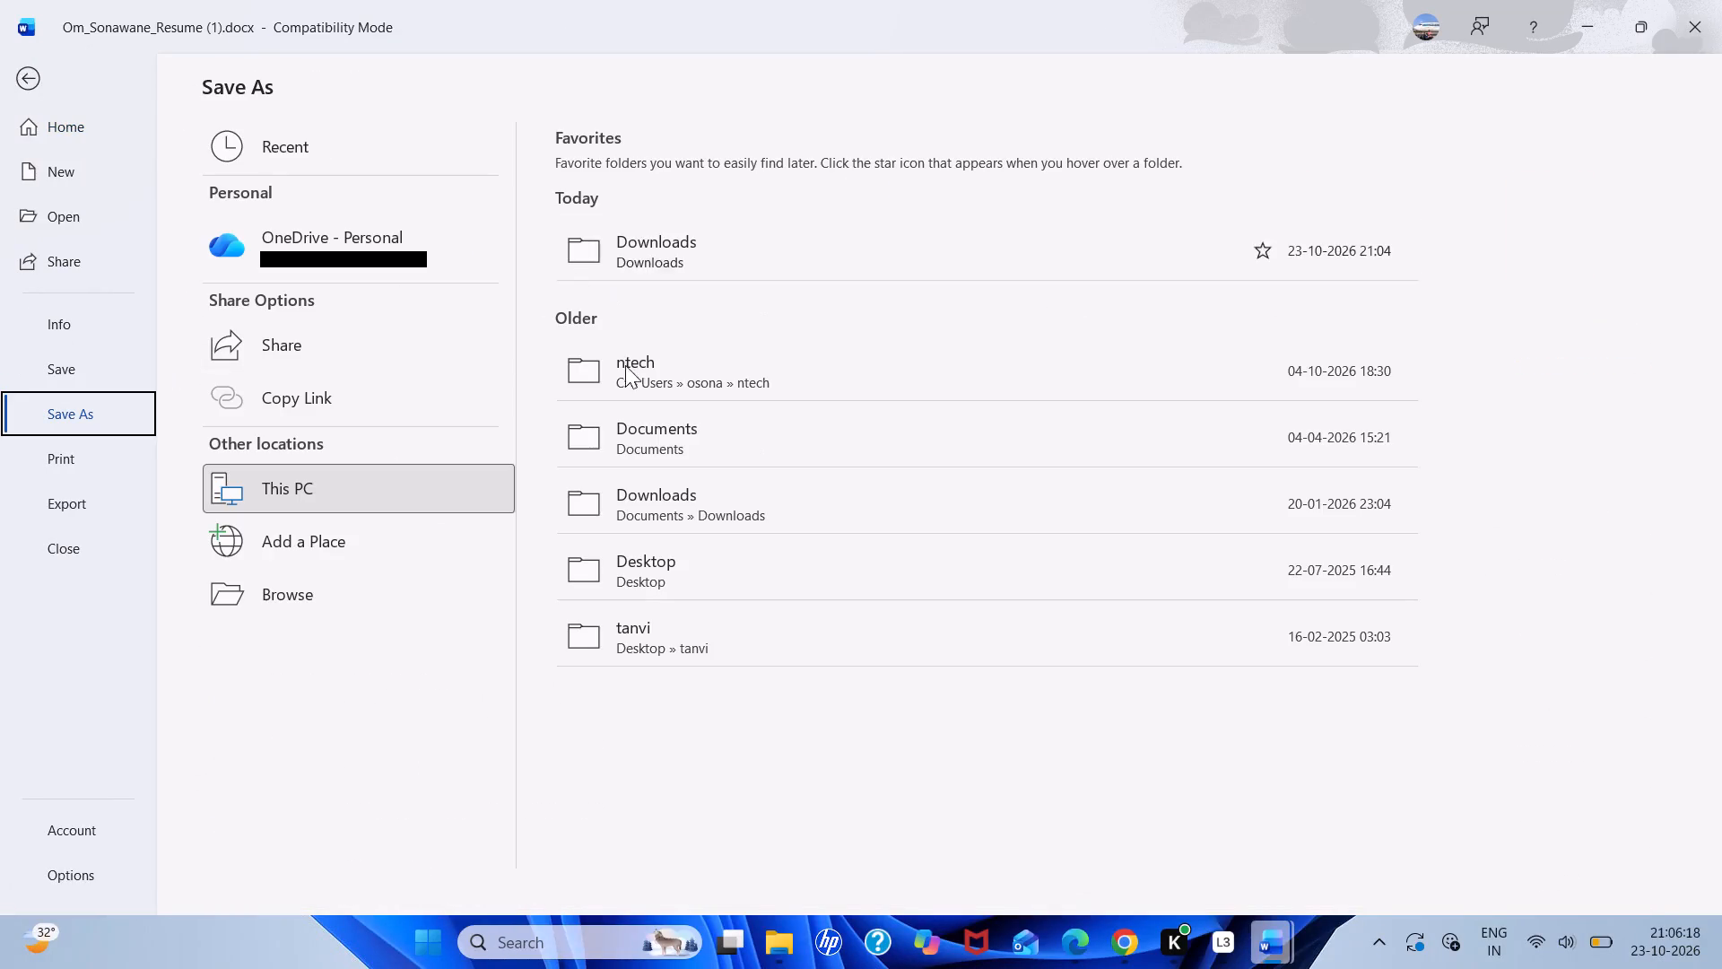
click(686, 459)
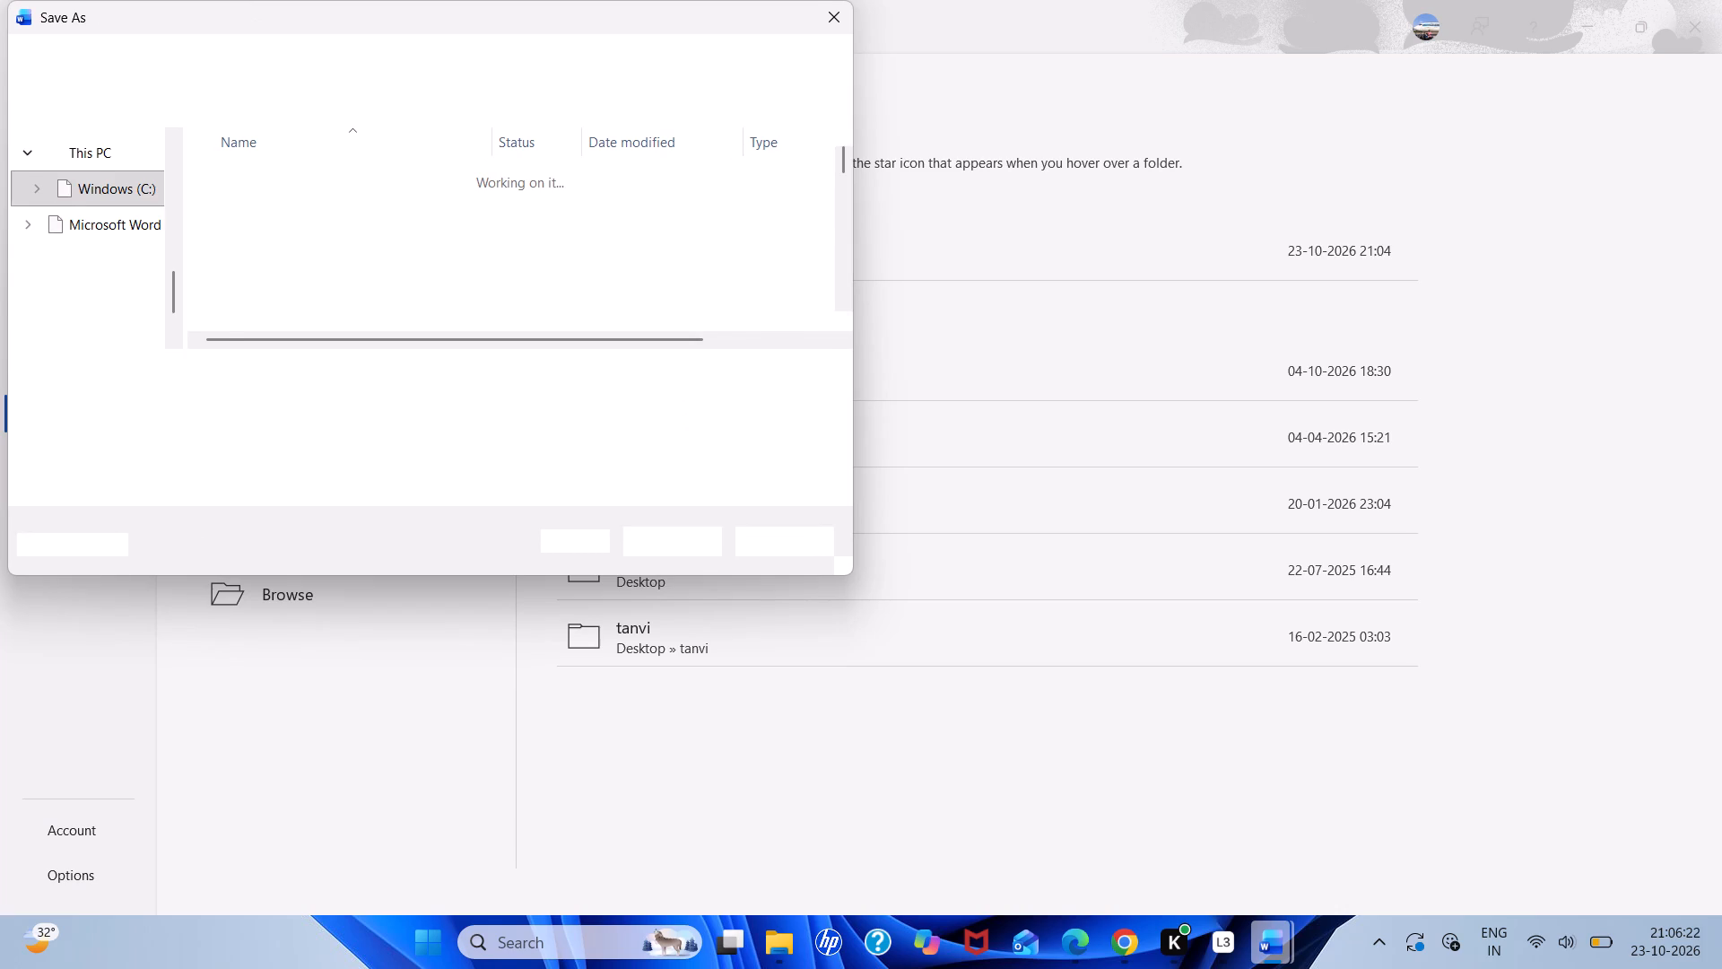
scroll(439, 218, down, 11)
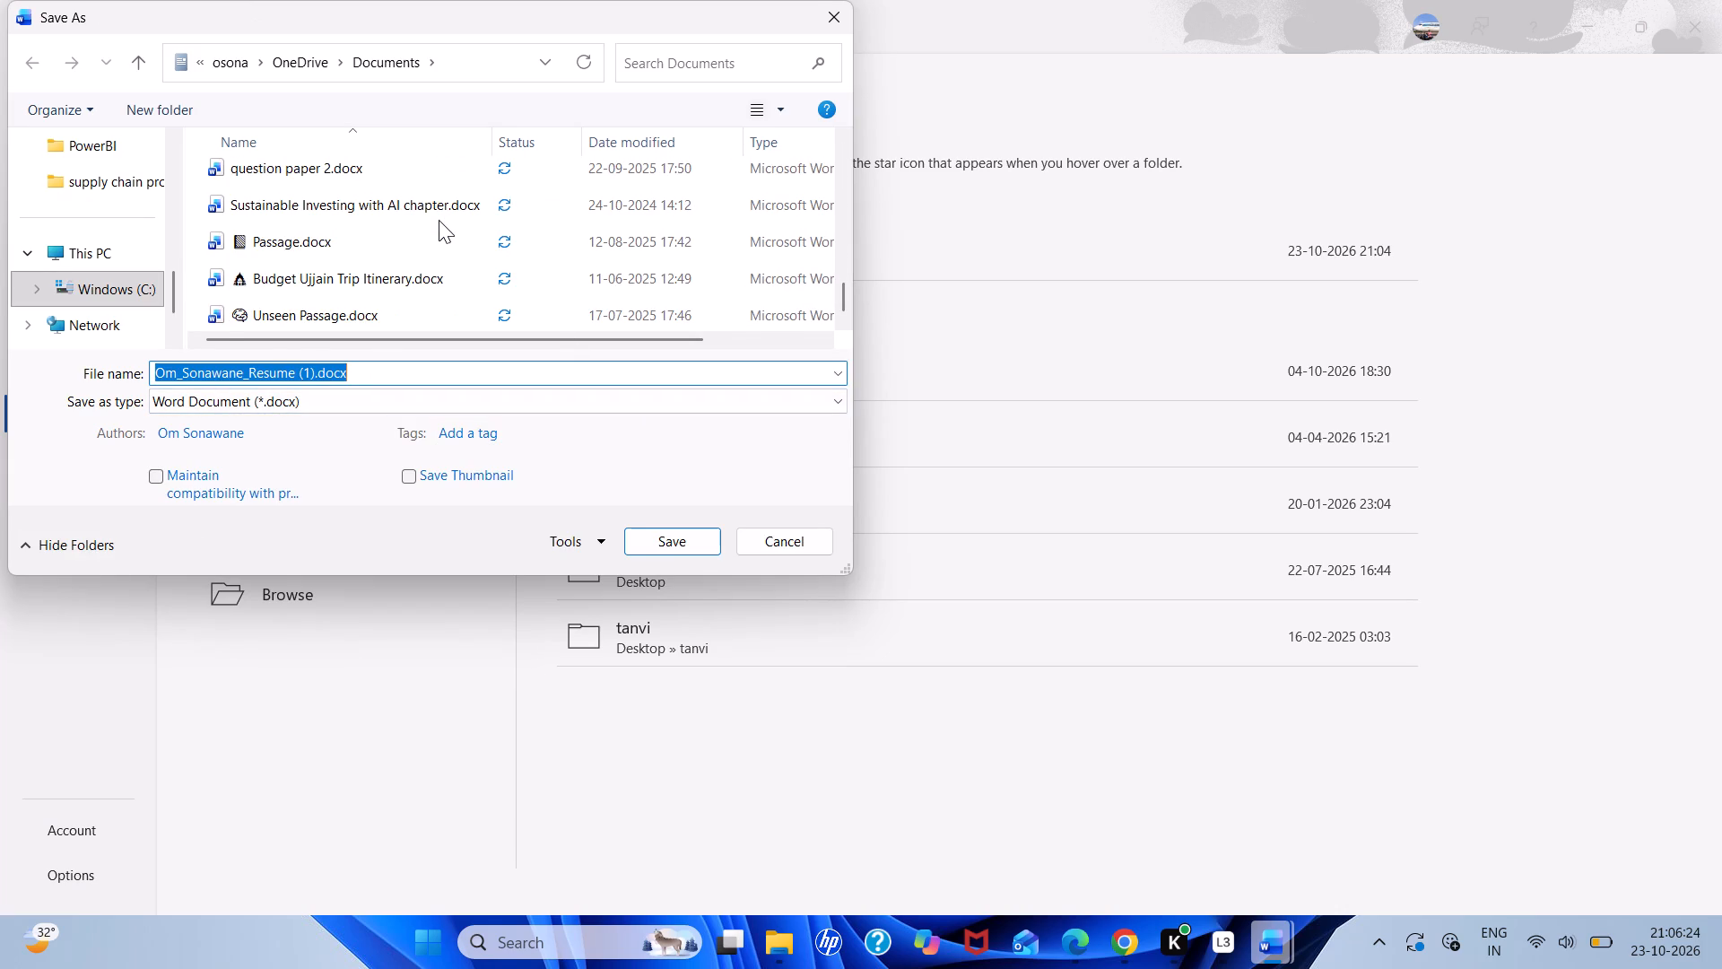
scroll(439, 220, down, 6)
click(312, 365)
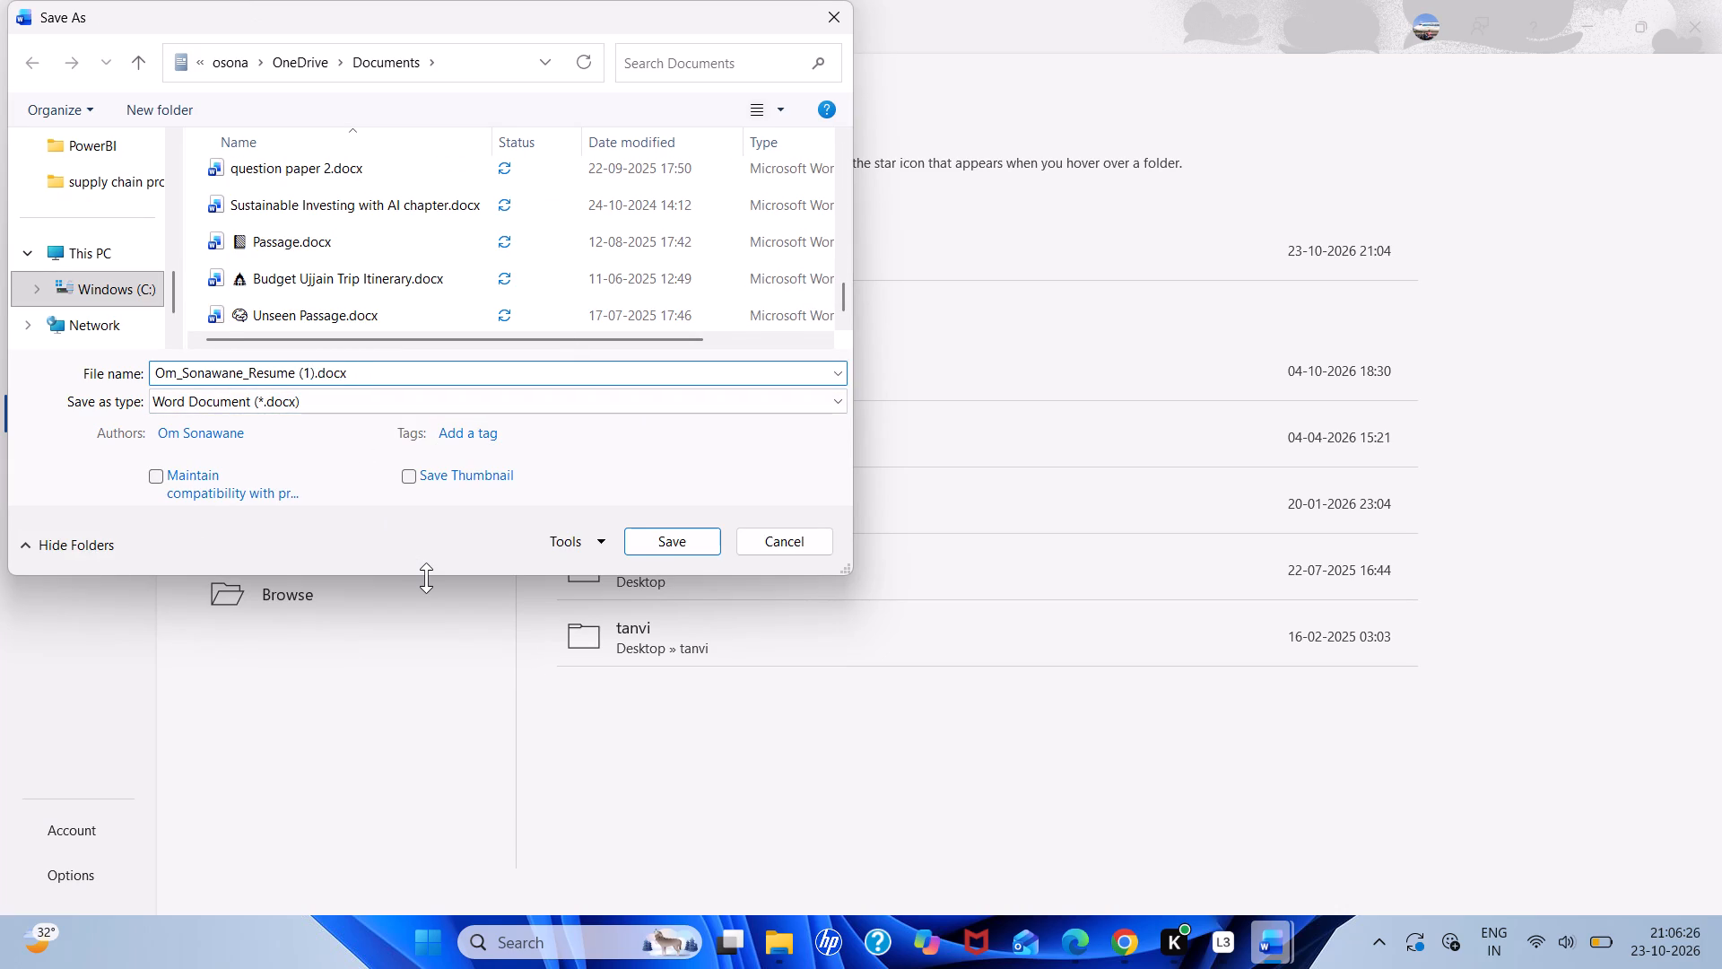
key(Right)
key(BackSpace)
key(BackSpace)
key(BackSpace)
key(BackSpace)
key(BackSpace)
key(BackSpace)
key(BackSpace)
key(BackSpace)
key(BackSpace)
key(BackSpace)
key(BackSpace)
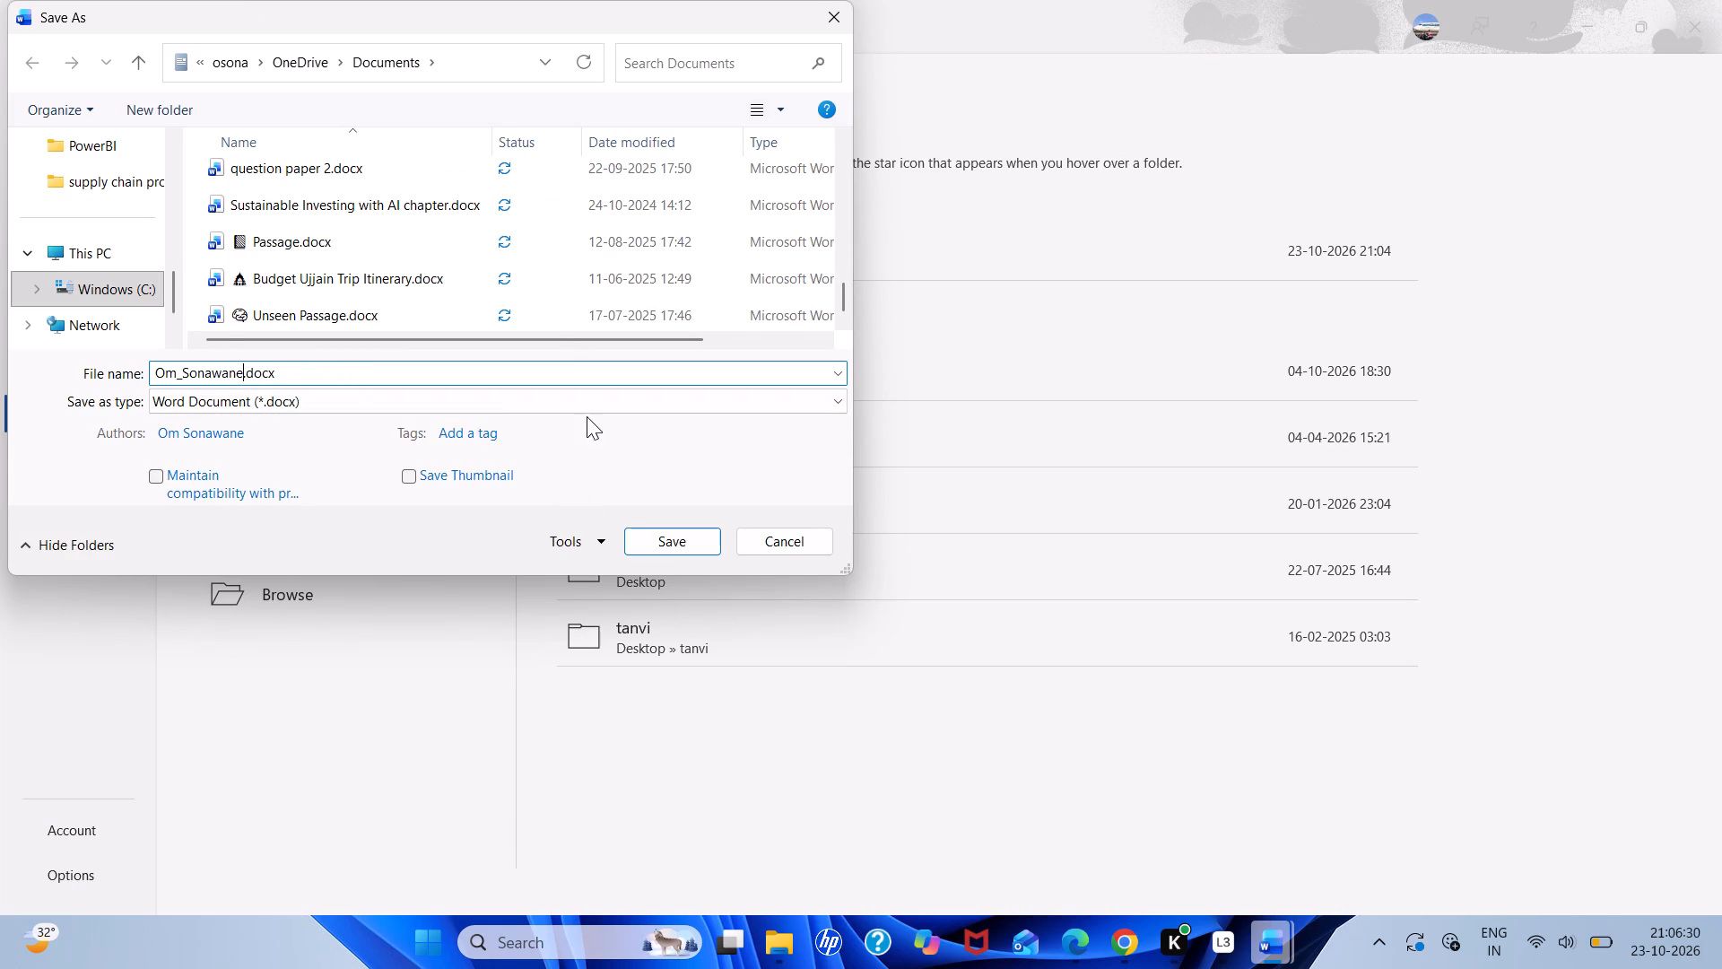
Set the copy's file type to PDF and save it.
click(592, 407)
click(410, 527)
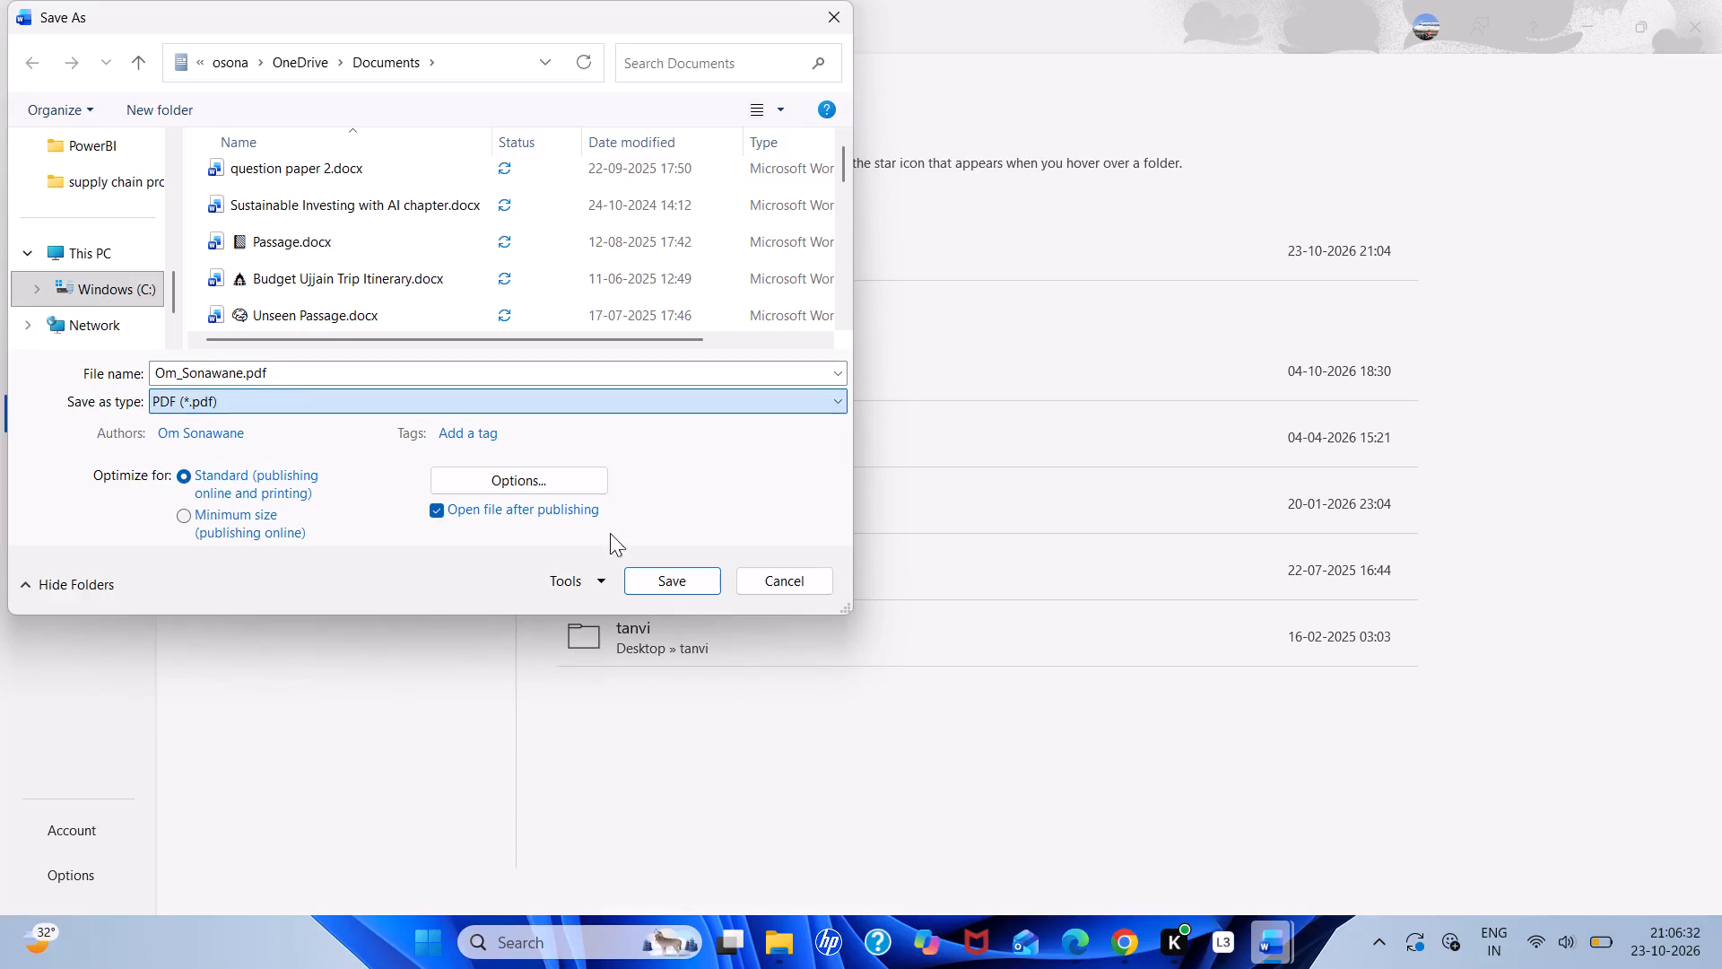
click(680, 581)
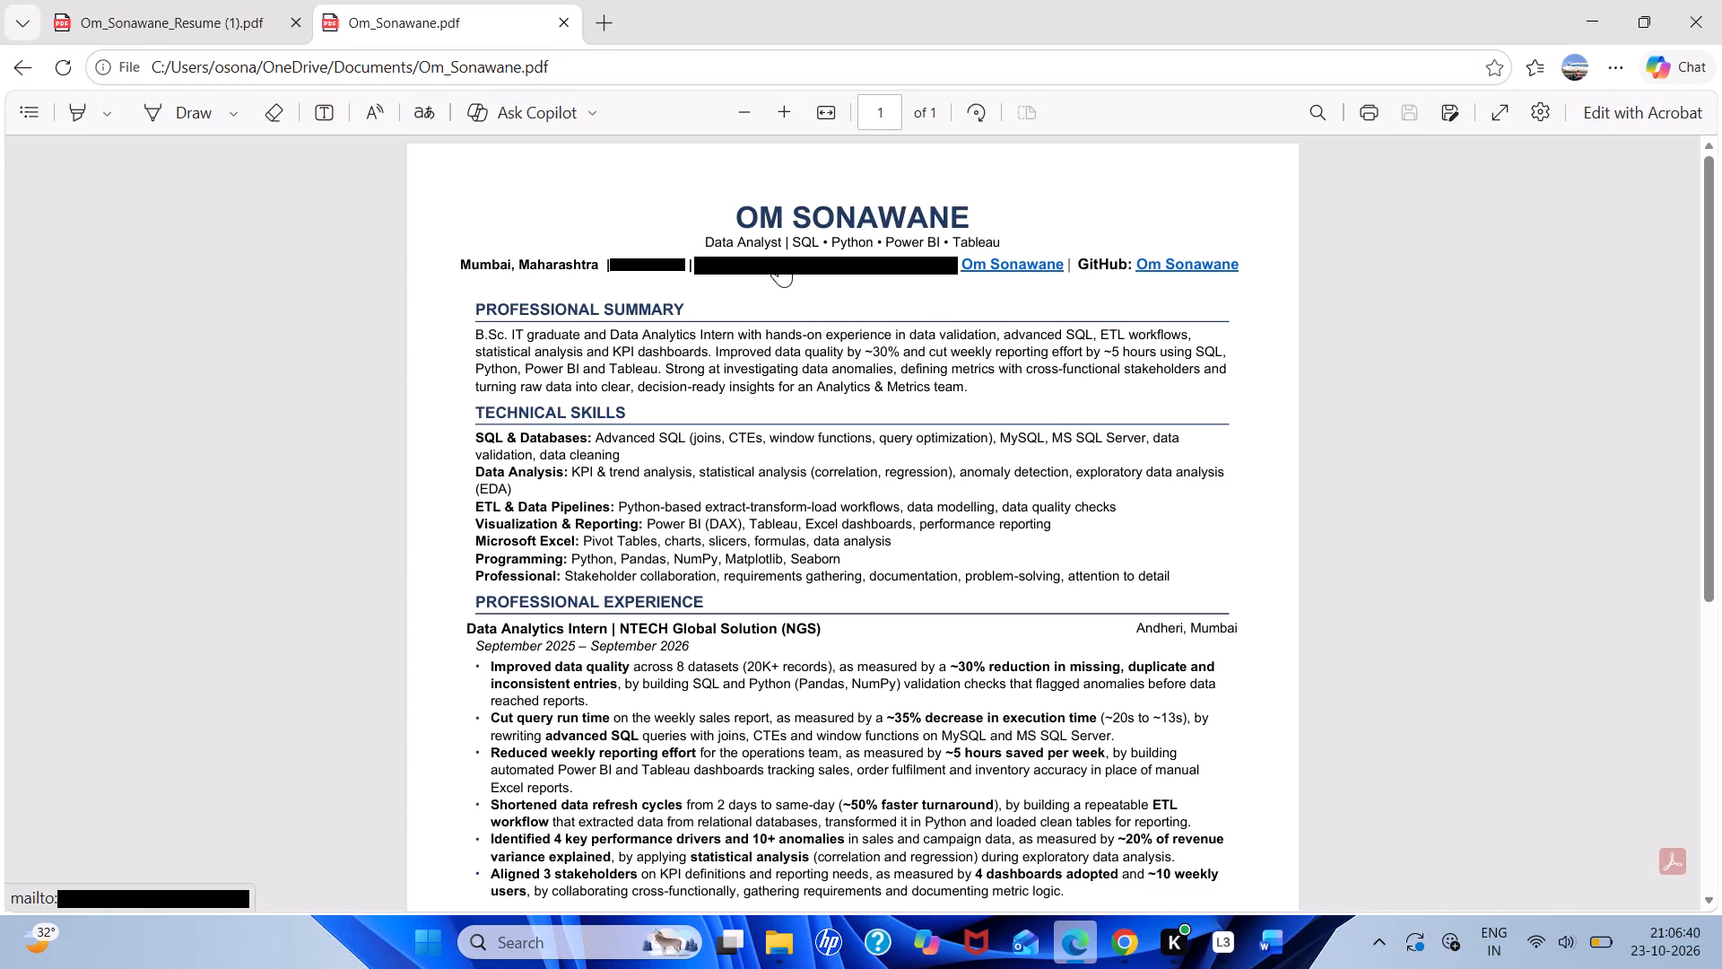
Test the email link in the header line of the exported PDF resume.
click(822, 258)
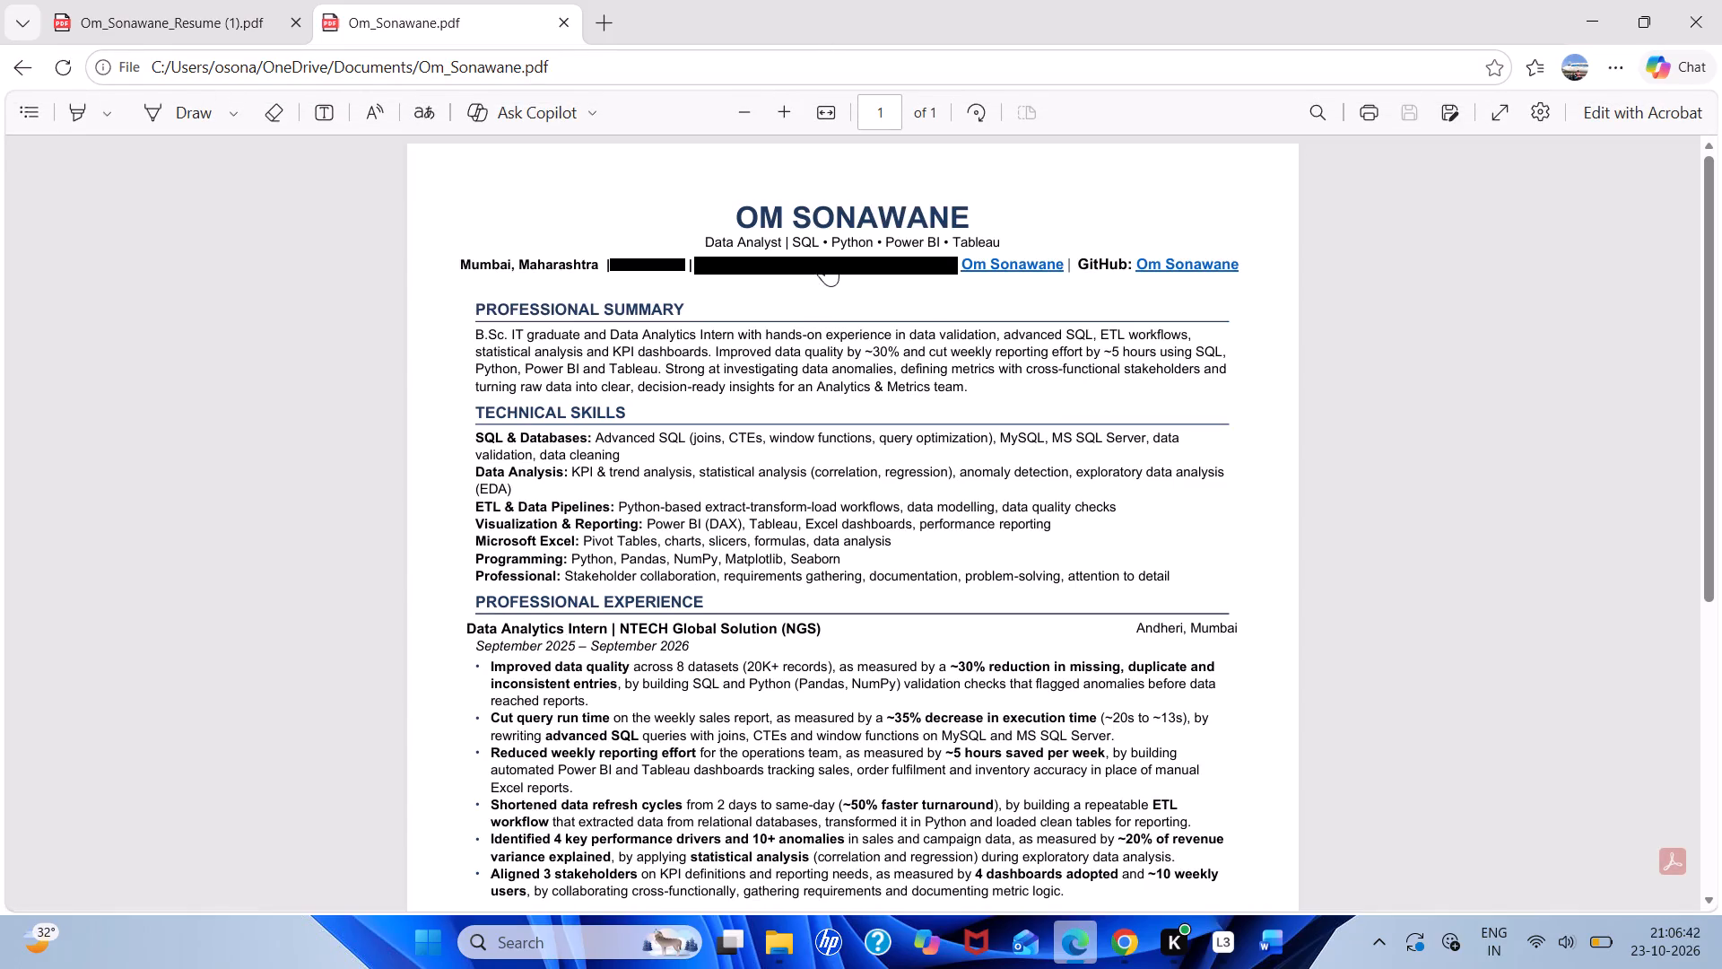
click(831, 266)
click(831, 266)
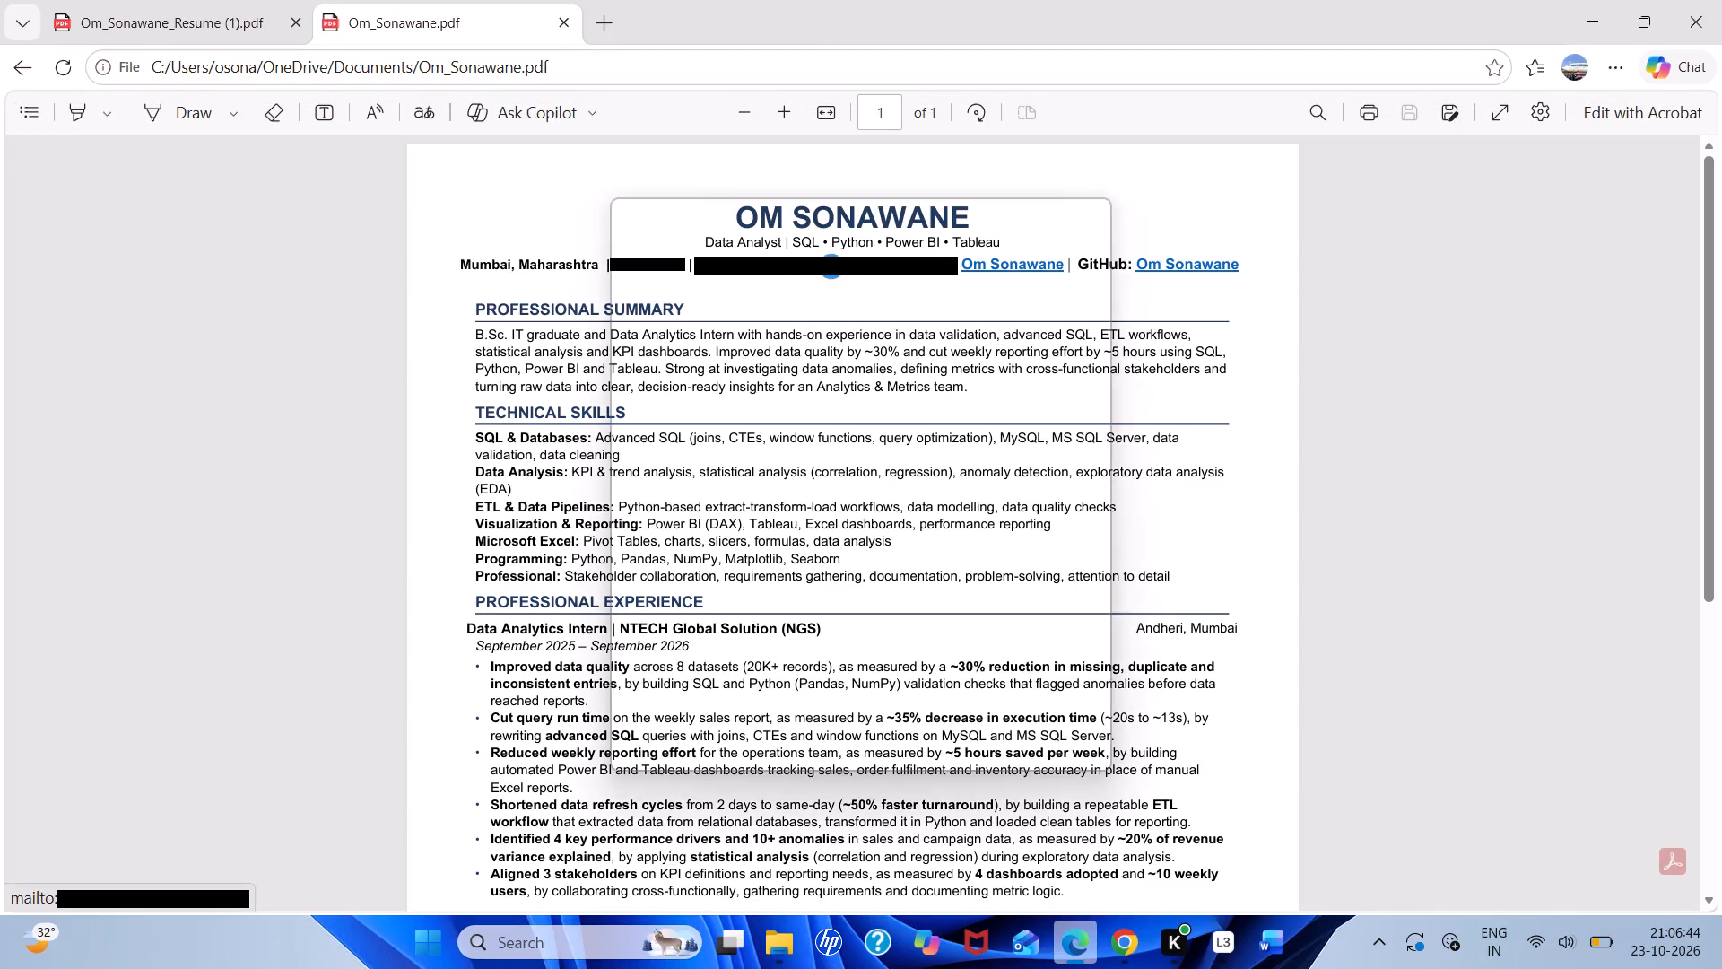
Open the LinkedIn link in the PDF's header line, look through the linked profile page and return to the PDF.
click(1005, 258)
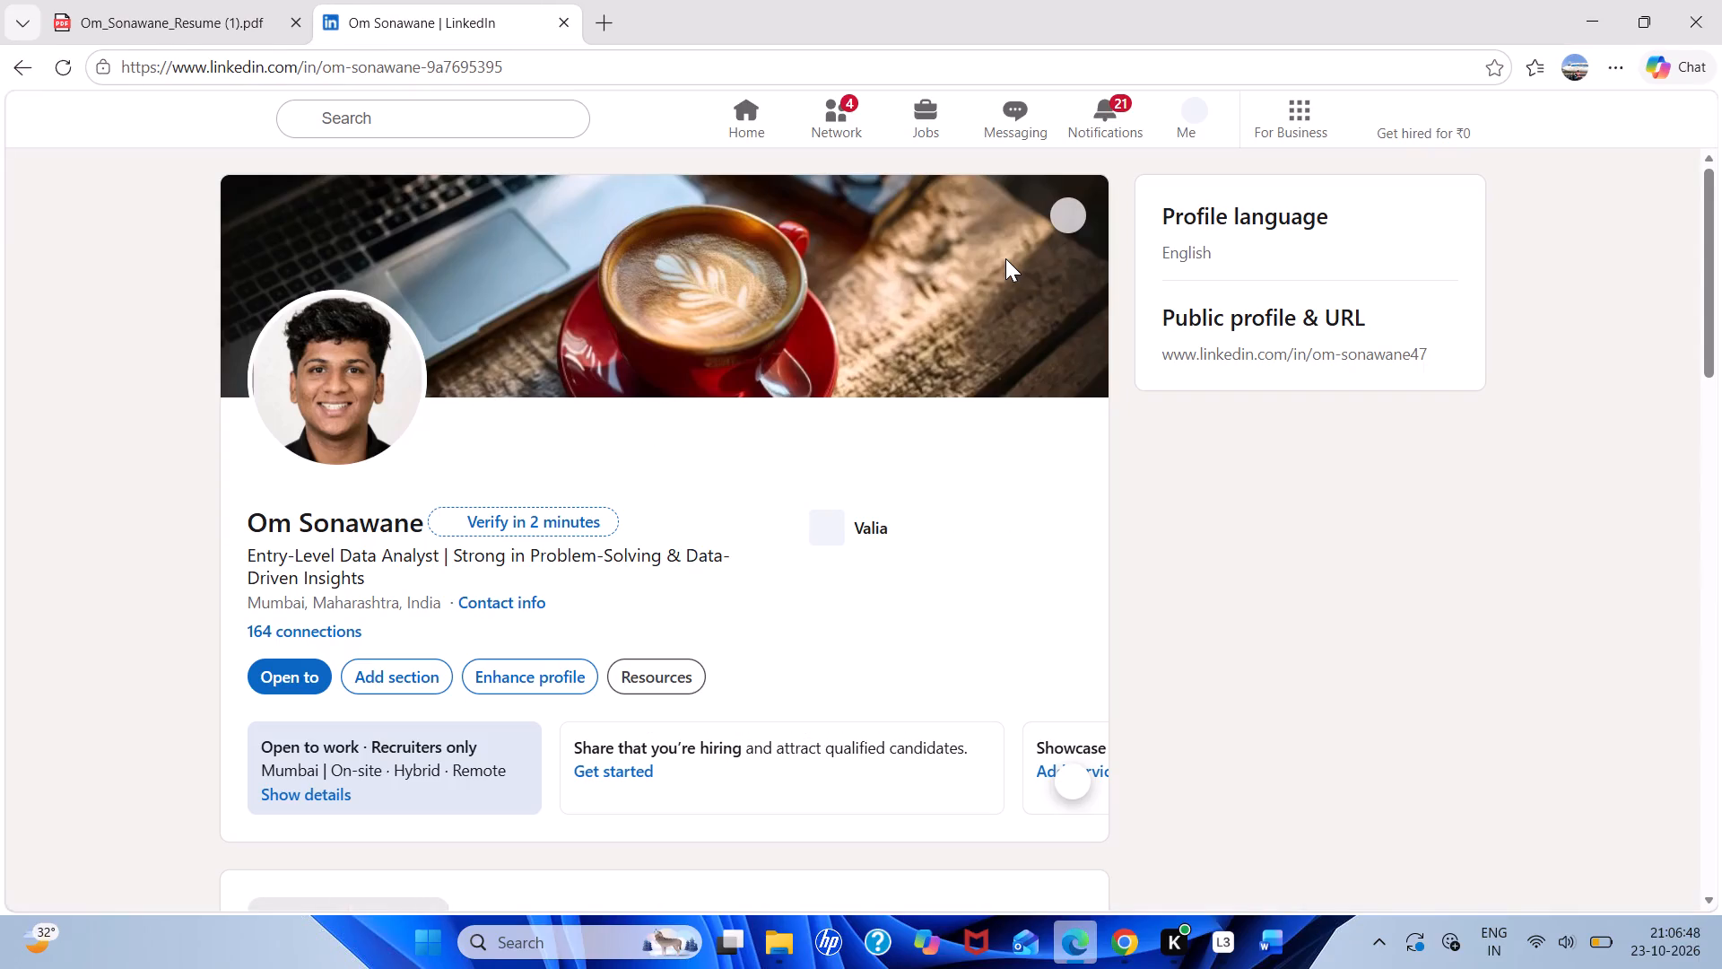
scroll(825, 507, down, 6)
scroll(826, 530, up, 7)
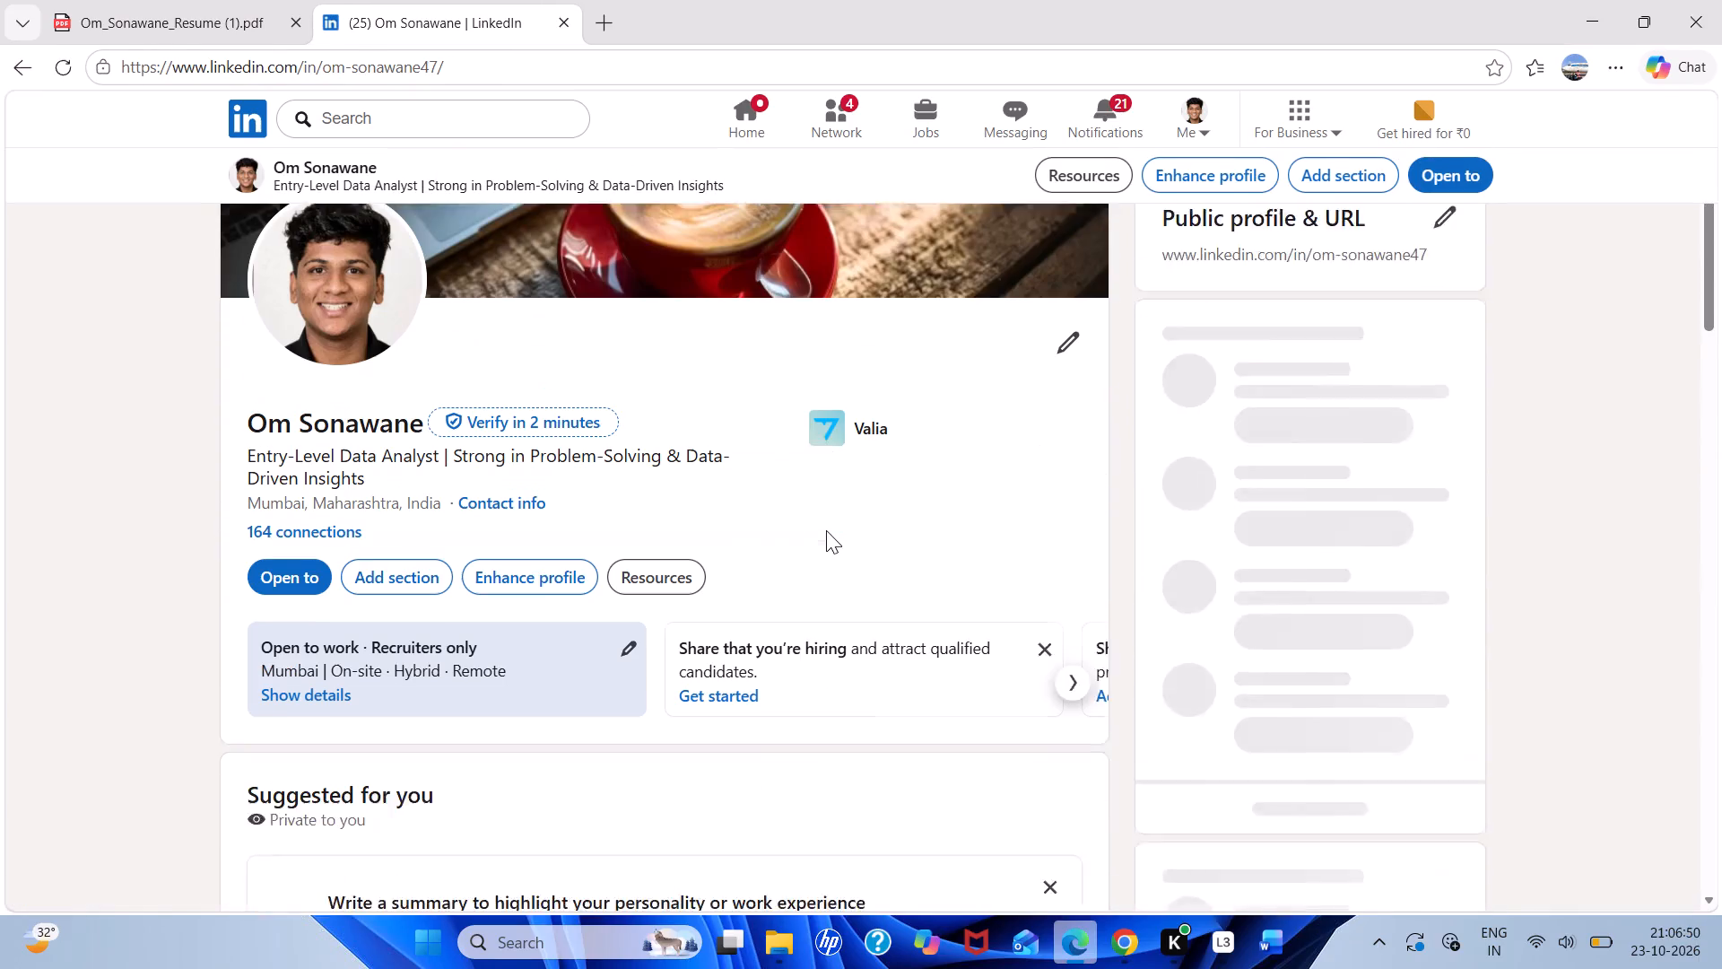
scroll(821, 533, down, 7)
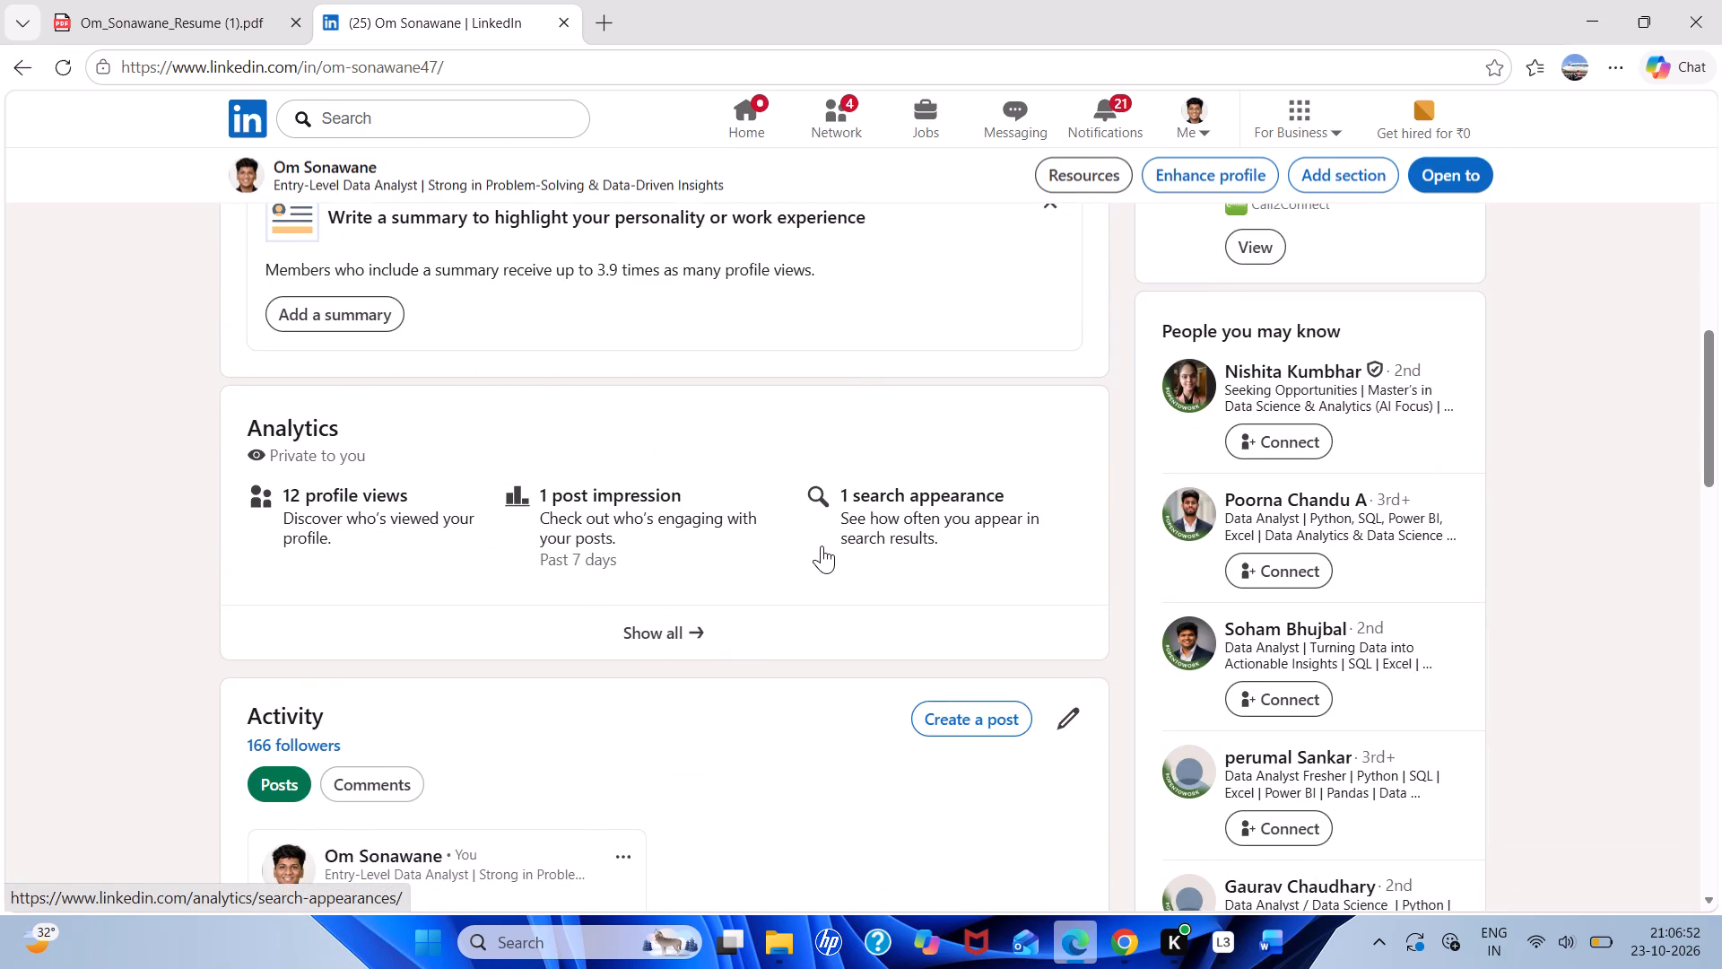
scroll(822, 546, down, 8)
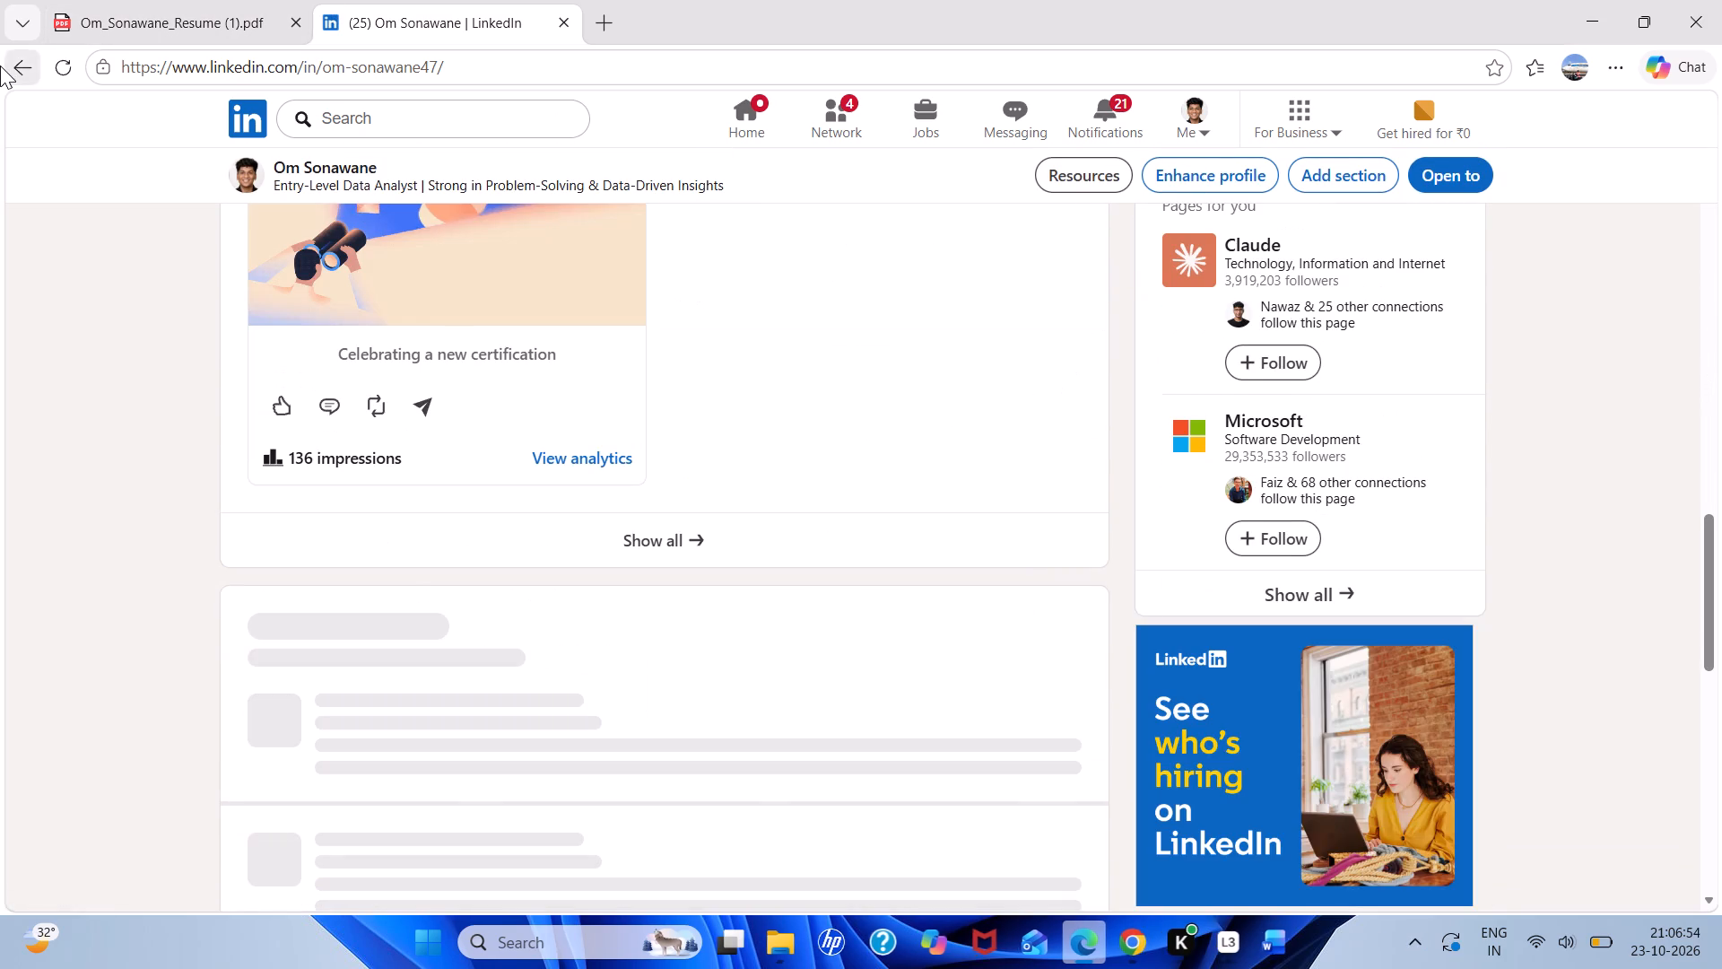
click(0, 65)
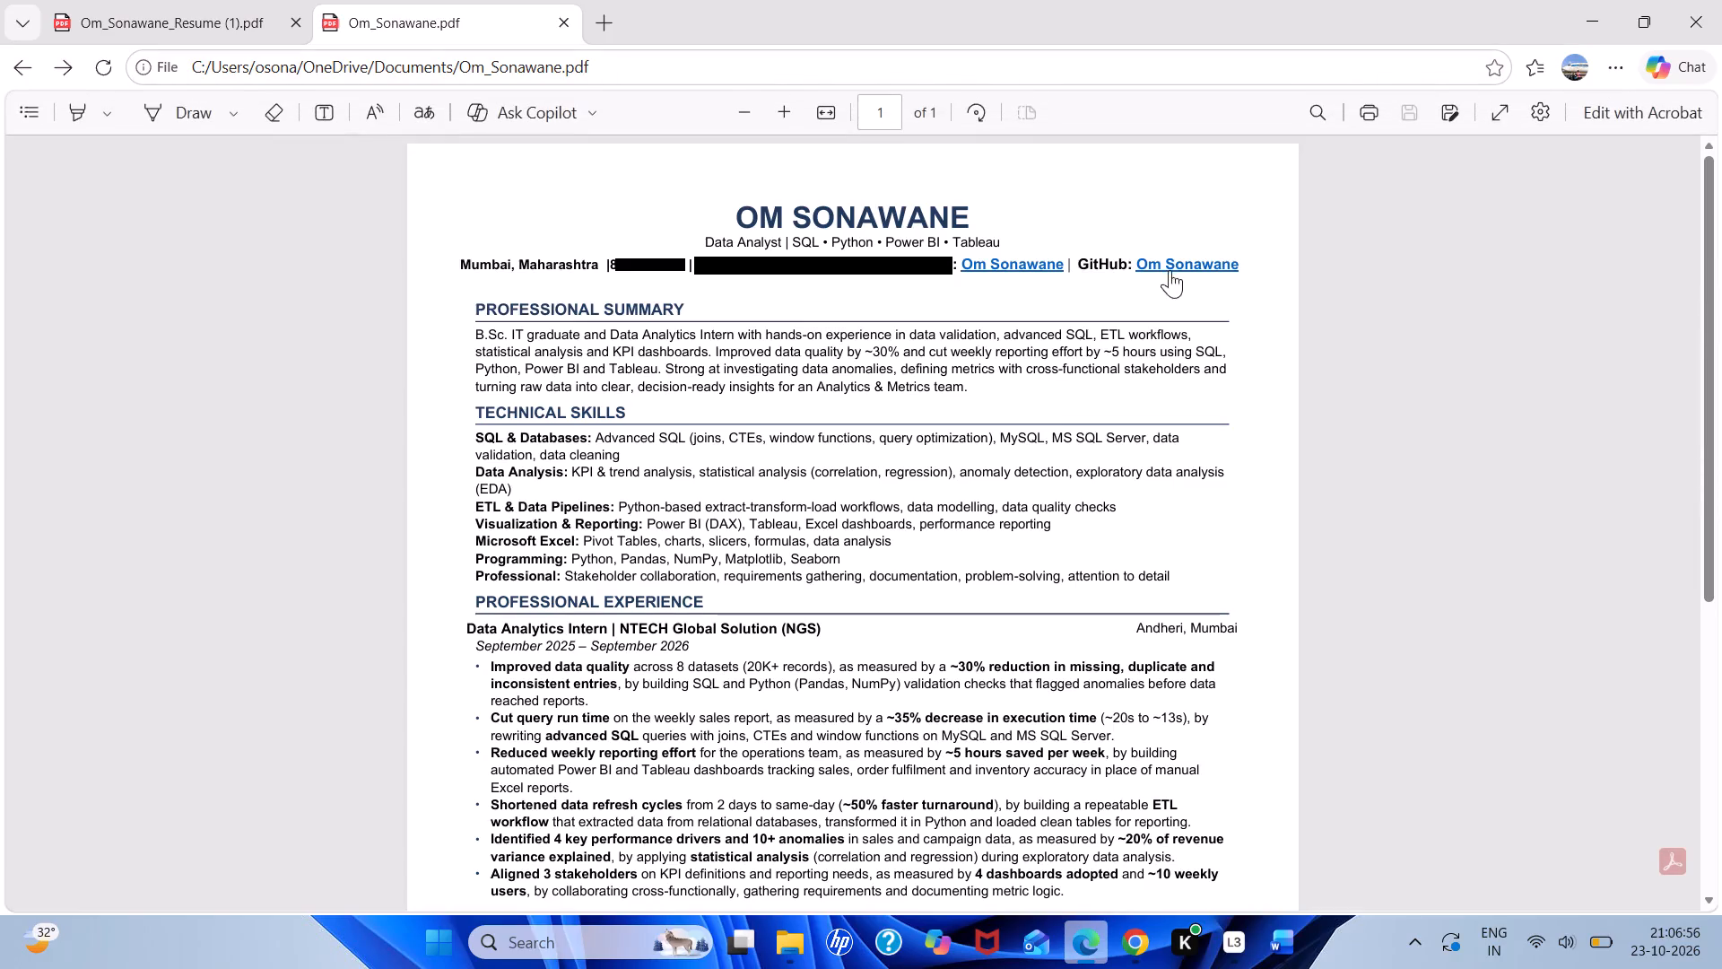
Open the GitHub link in the PDF's header line, check the linked profile page and return to the PDF.
click(1170, 258)
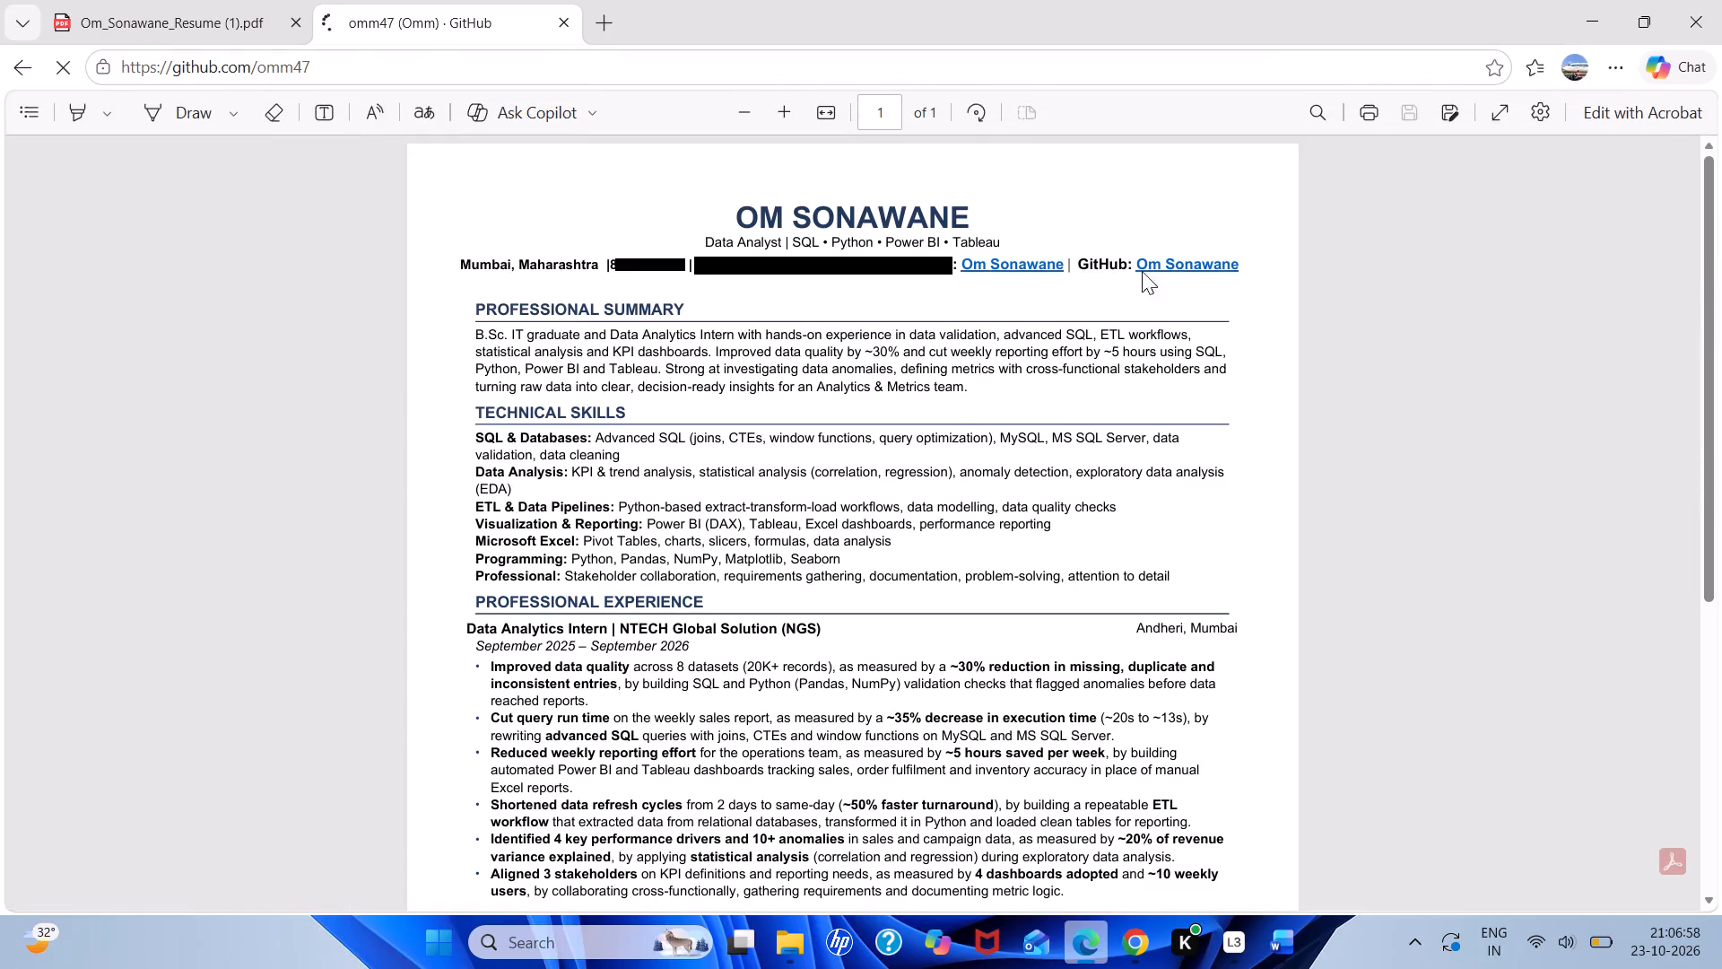
scroll(881, 443, down, 4)
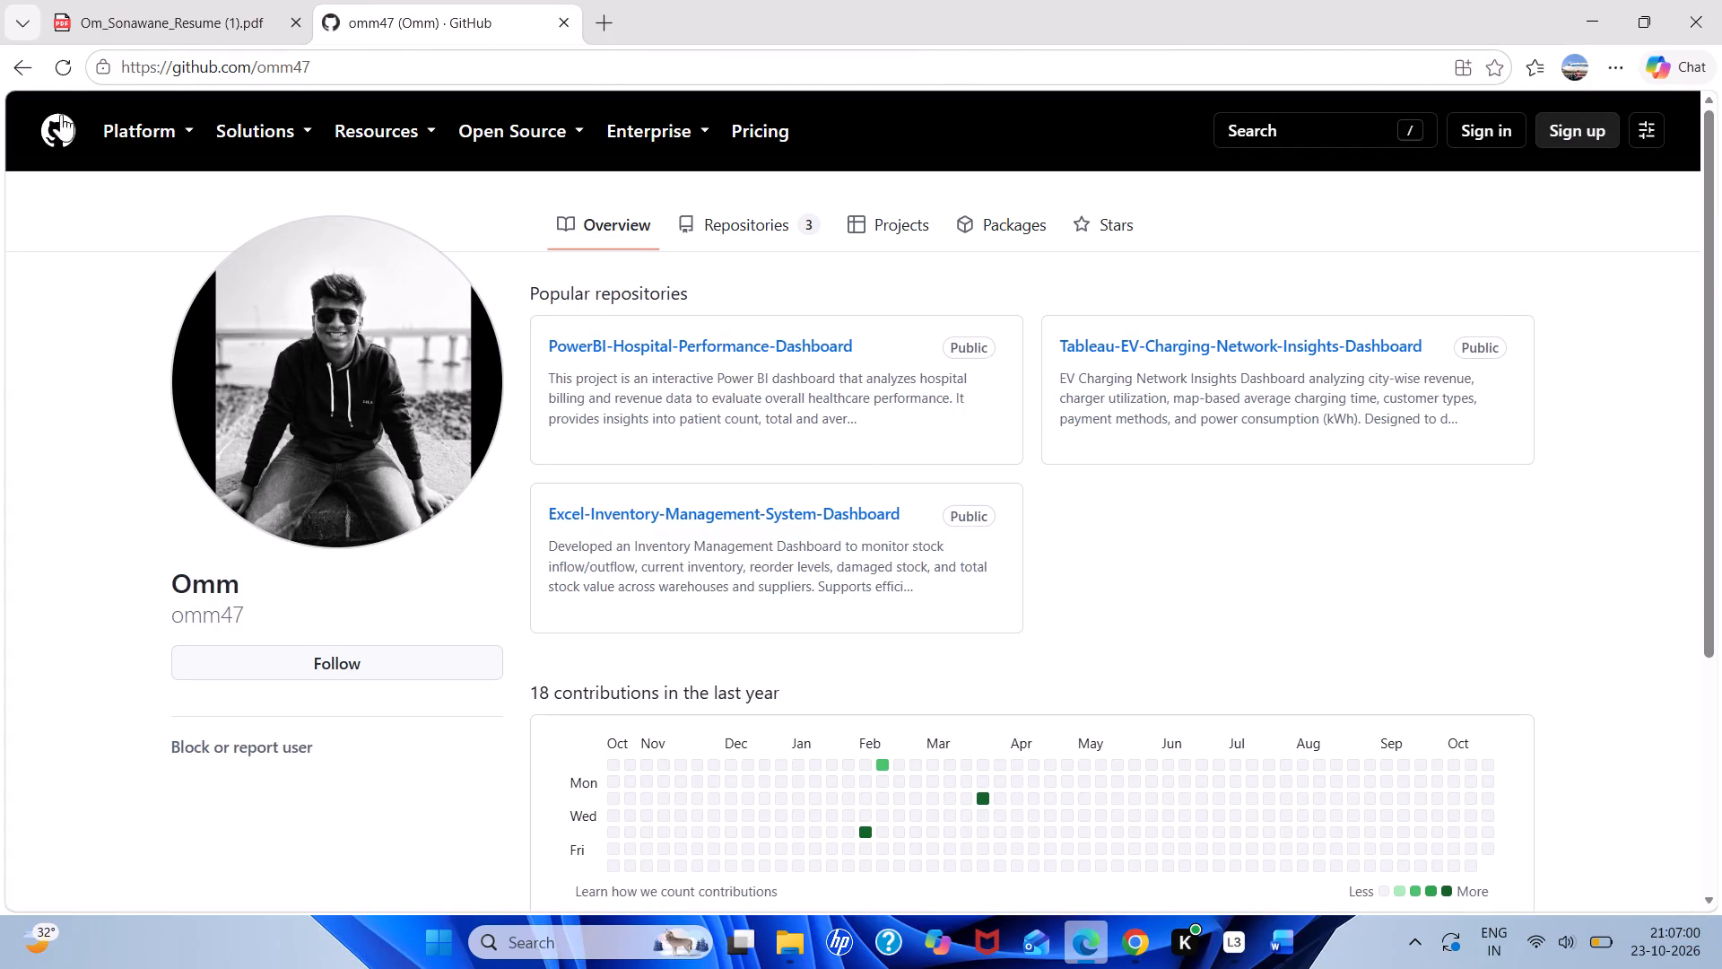
click(21, 62)
Review the exported PDF resume's content and layout from the header down to the Languages section.
scroll(701, 429, down, 3)
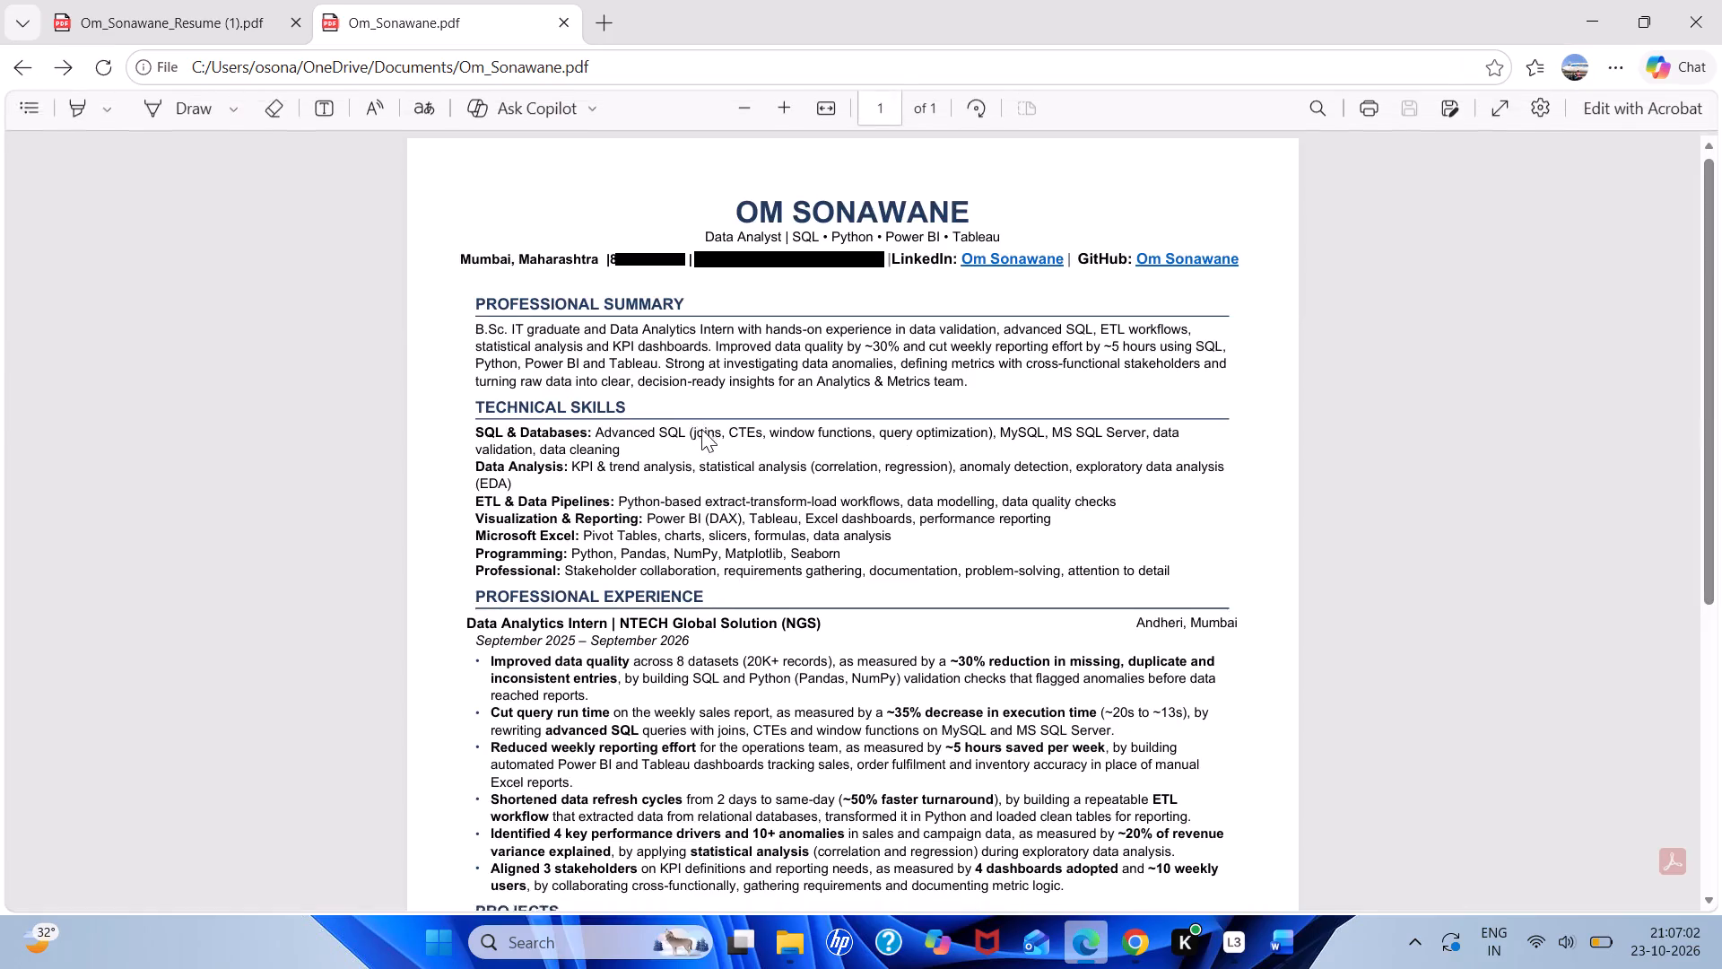
scroll(702, 425, down, 9)
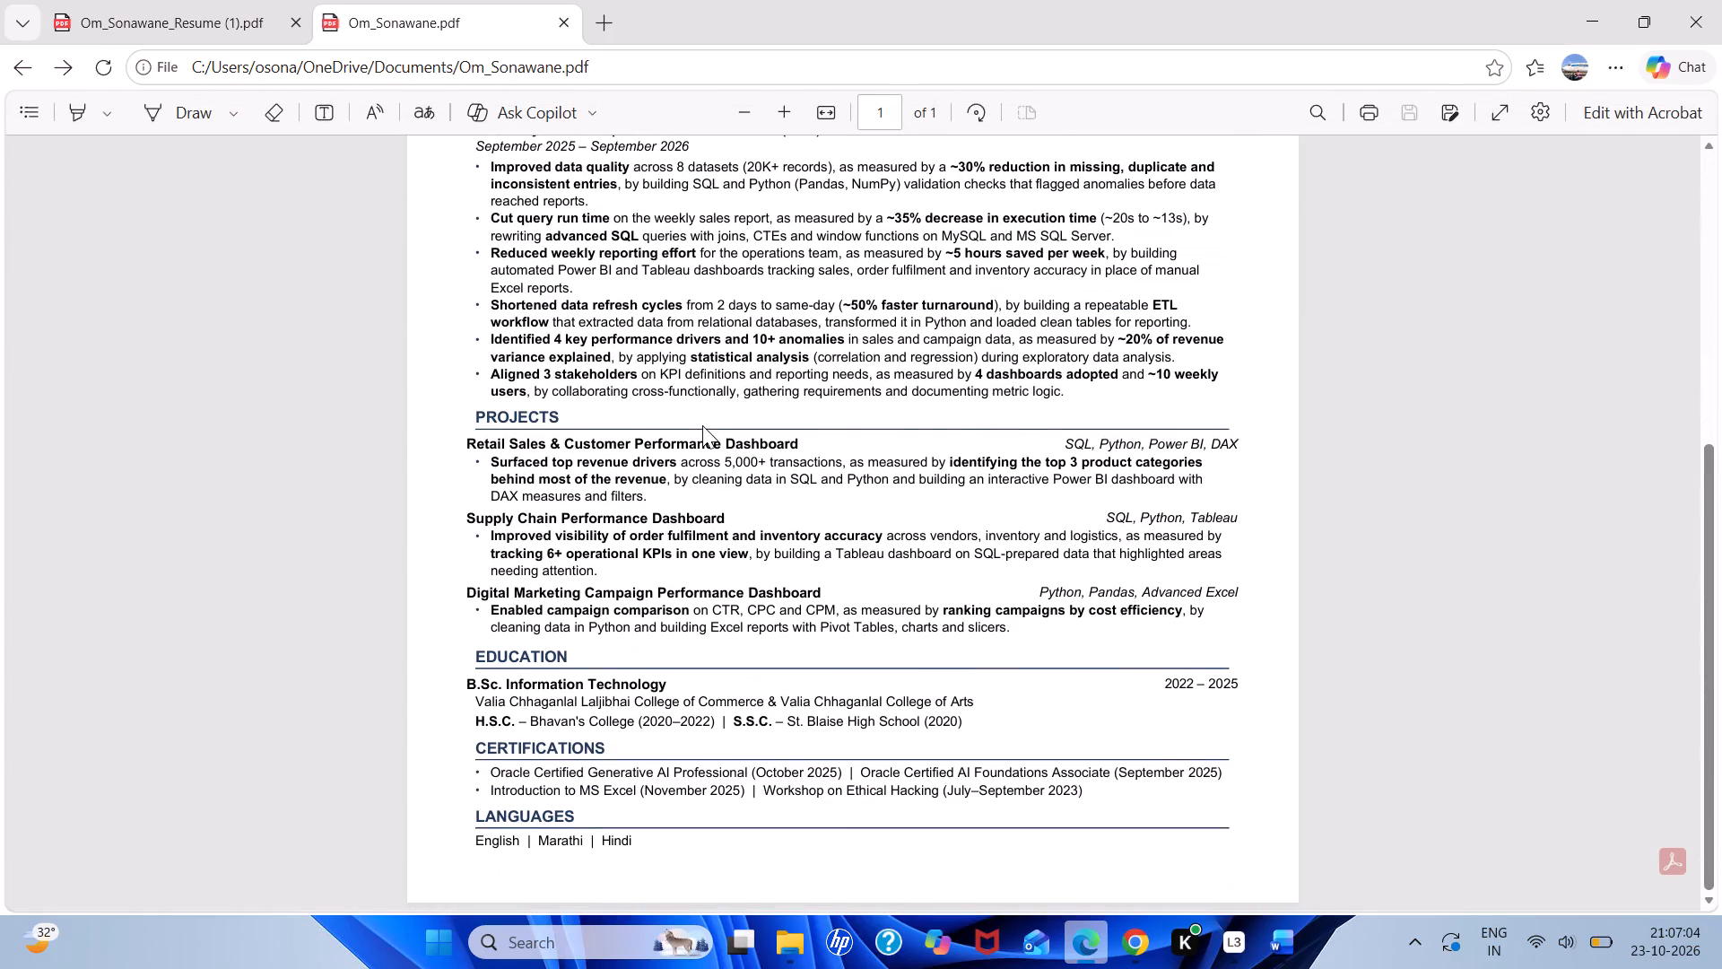
scroll(702, 425, up, 5)
scroll(719, 506, down, 3)
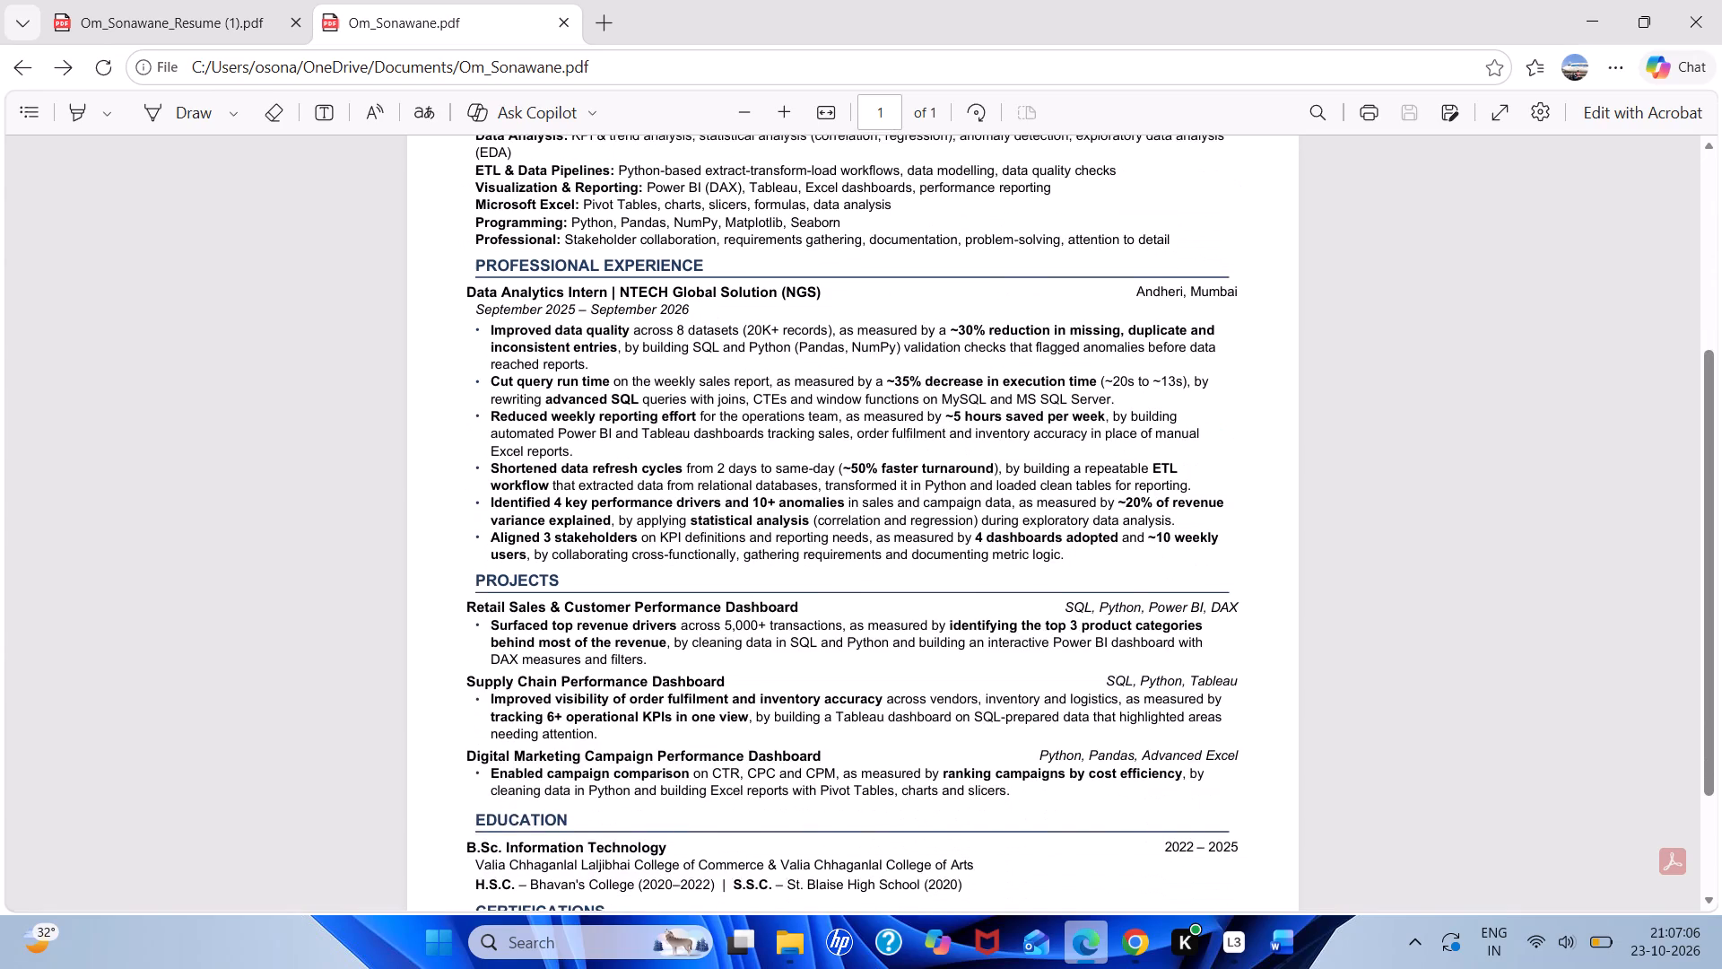
scroll(719, 507, down, 2)
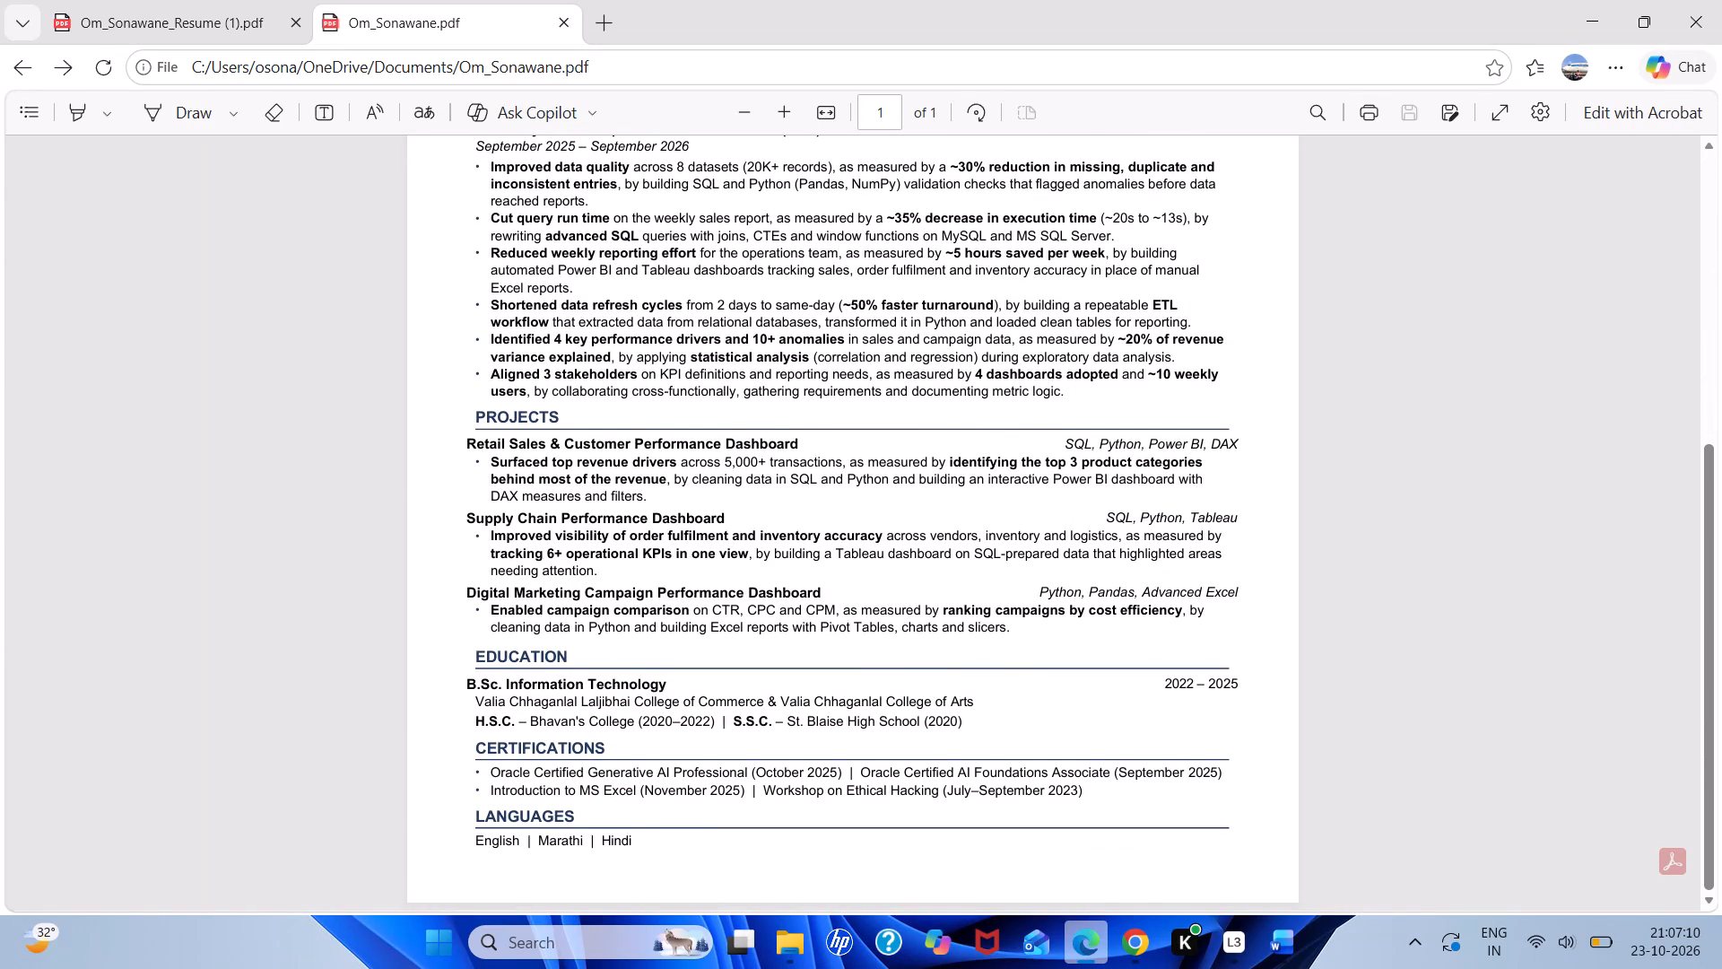
scroll(826, 492, up, 1)
scroll(826, 492, down, 2)
Close the browser window with the exported PDF resume.
click(1721, 0)
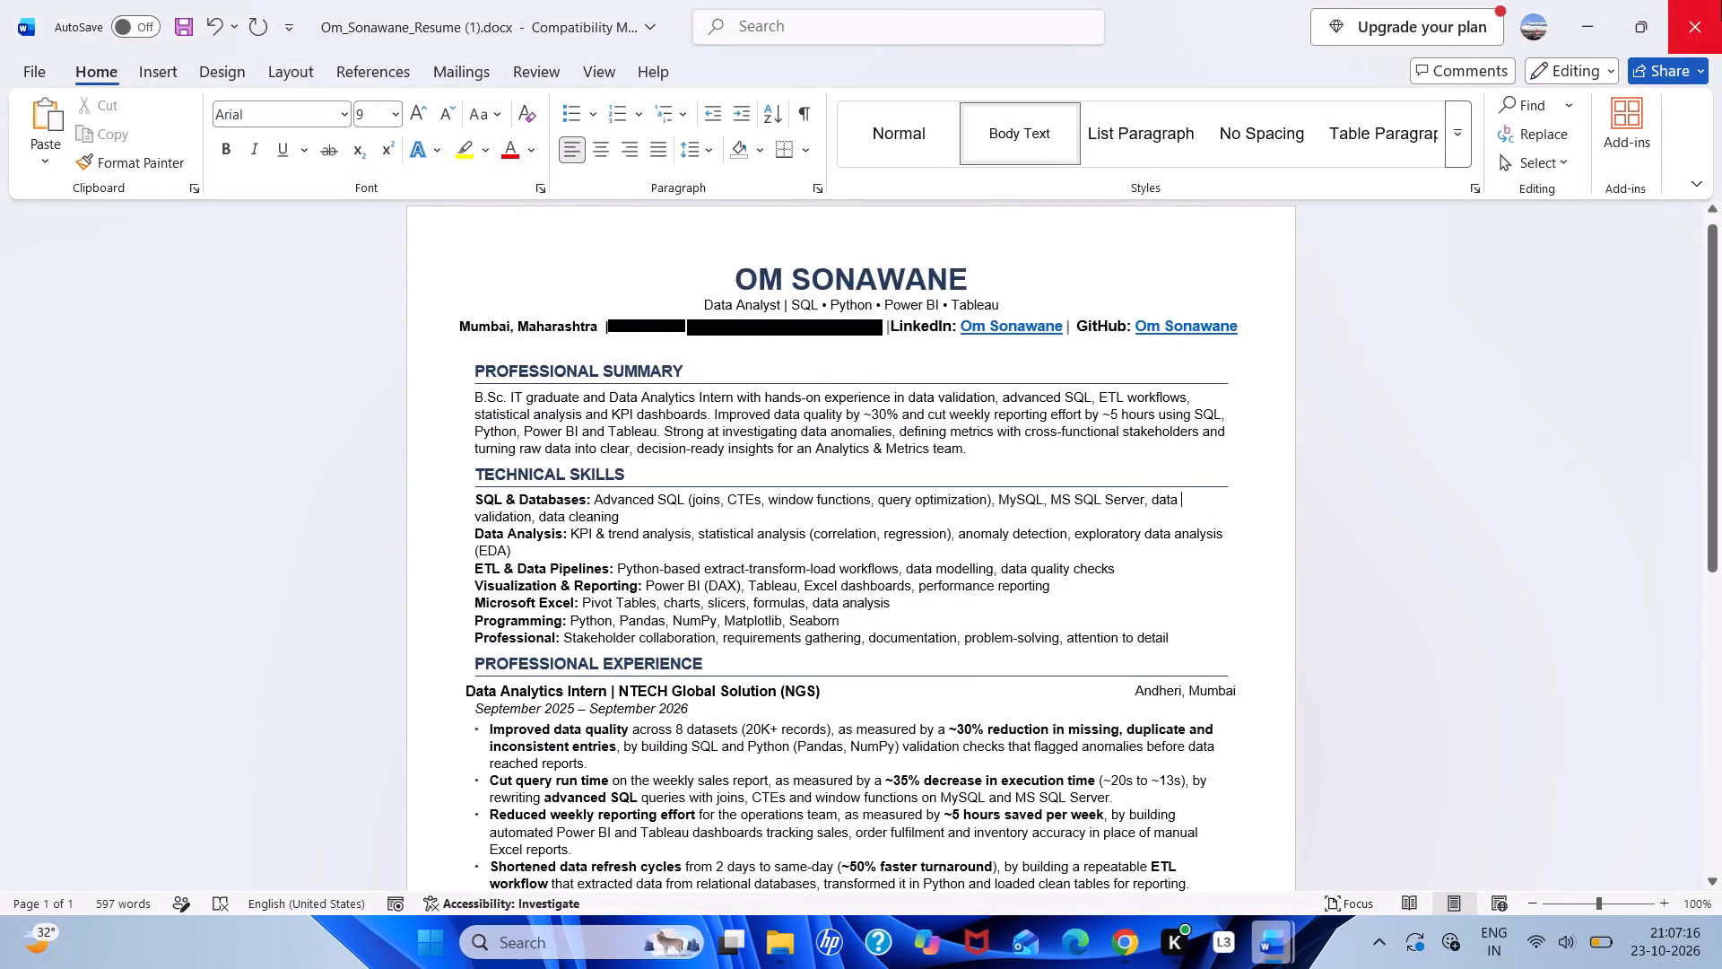
Close the edited resume document in Word without saving the changes.
click(1721, 0)
click(945, 638)
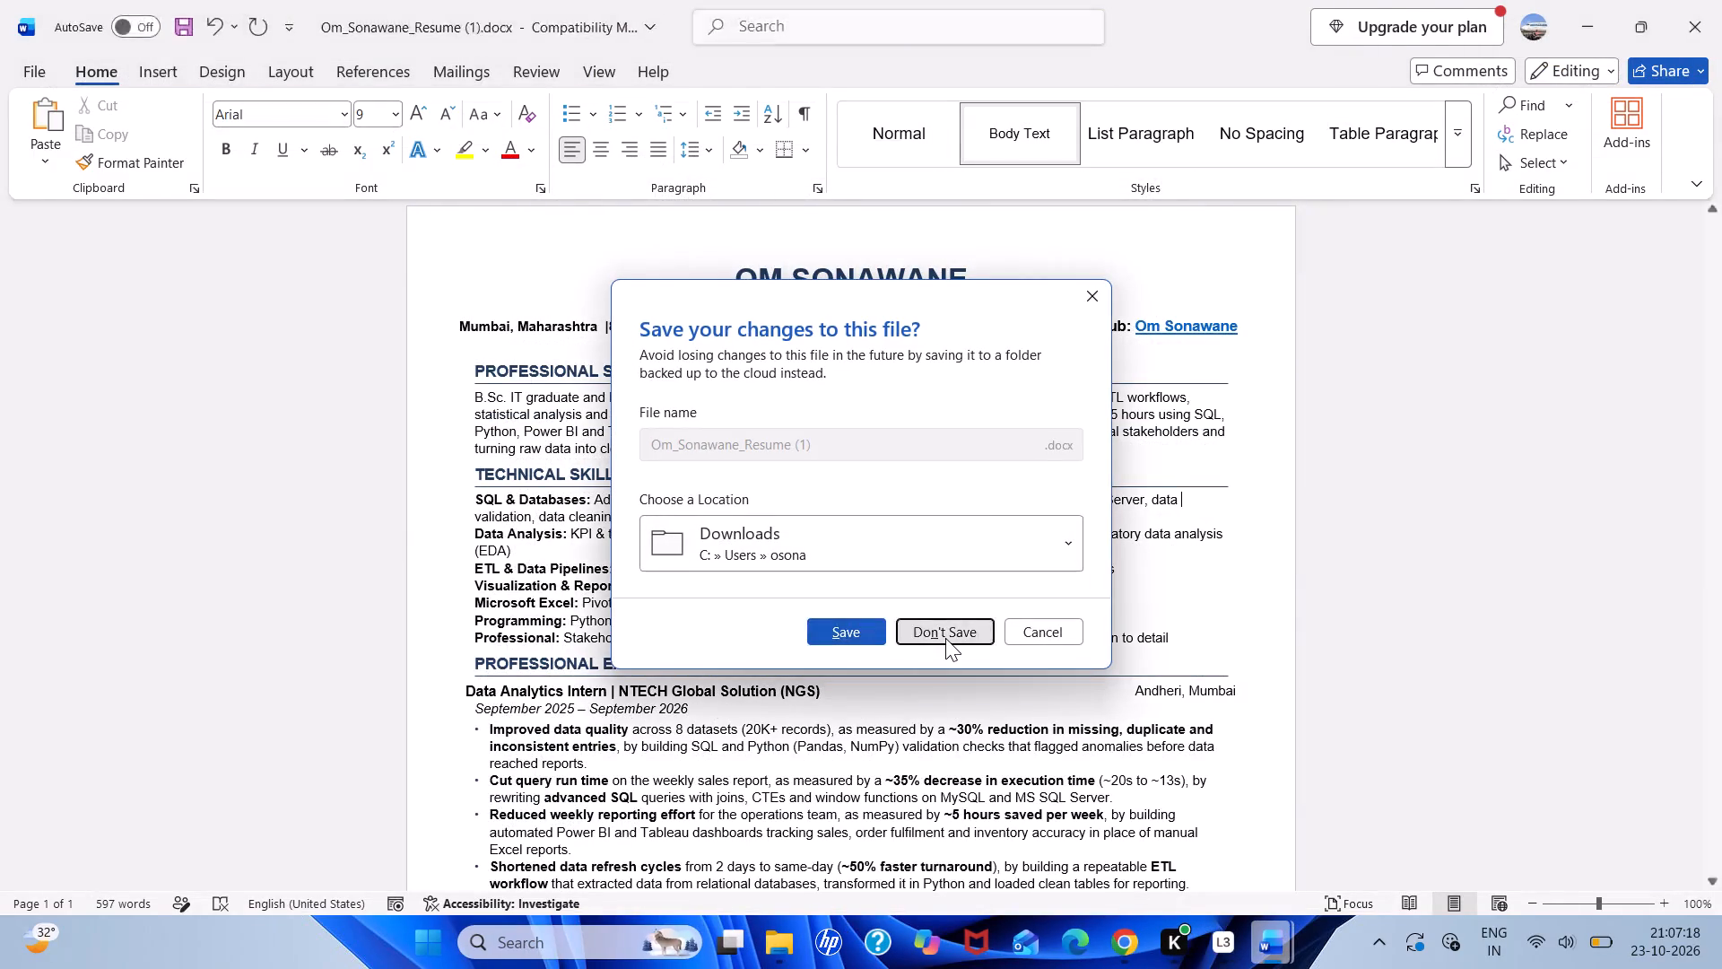
Close the other open Word document, the one holding the copied header contact line.
click(1709, 31)
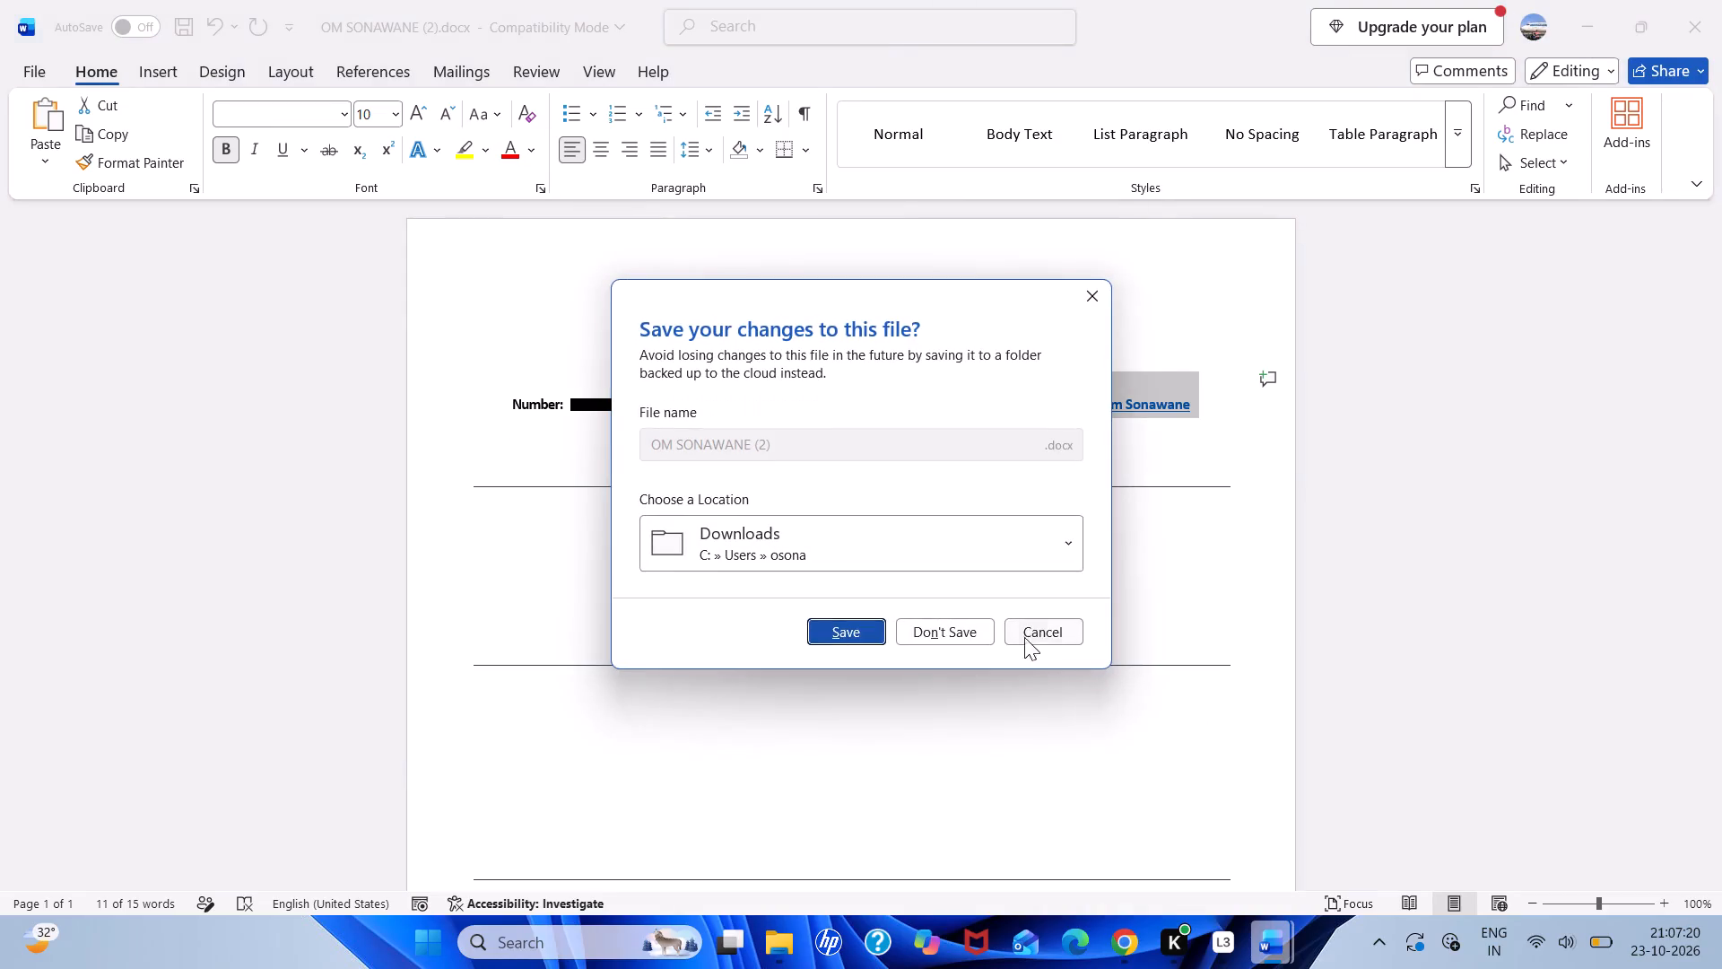
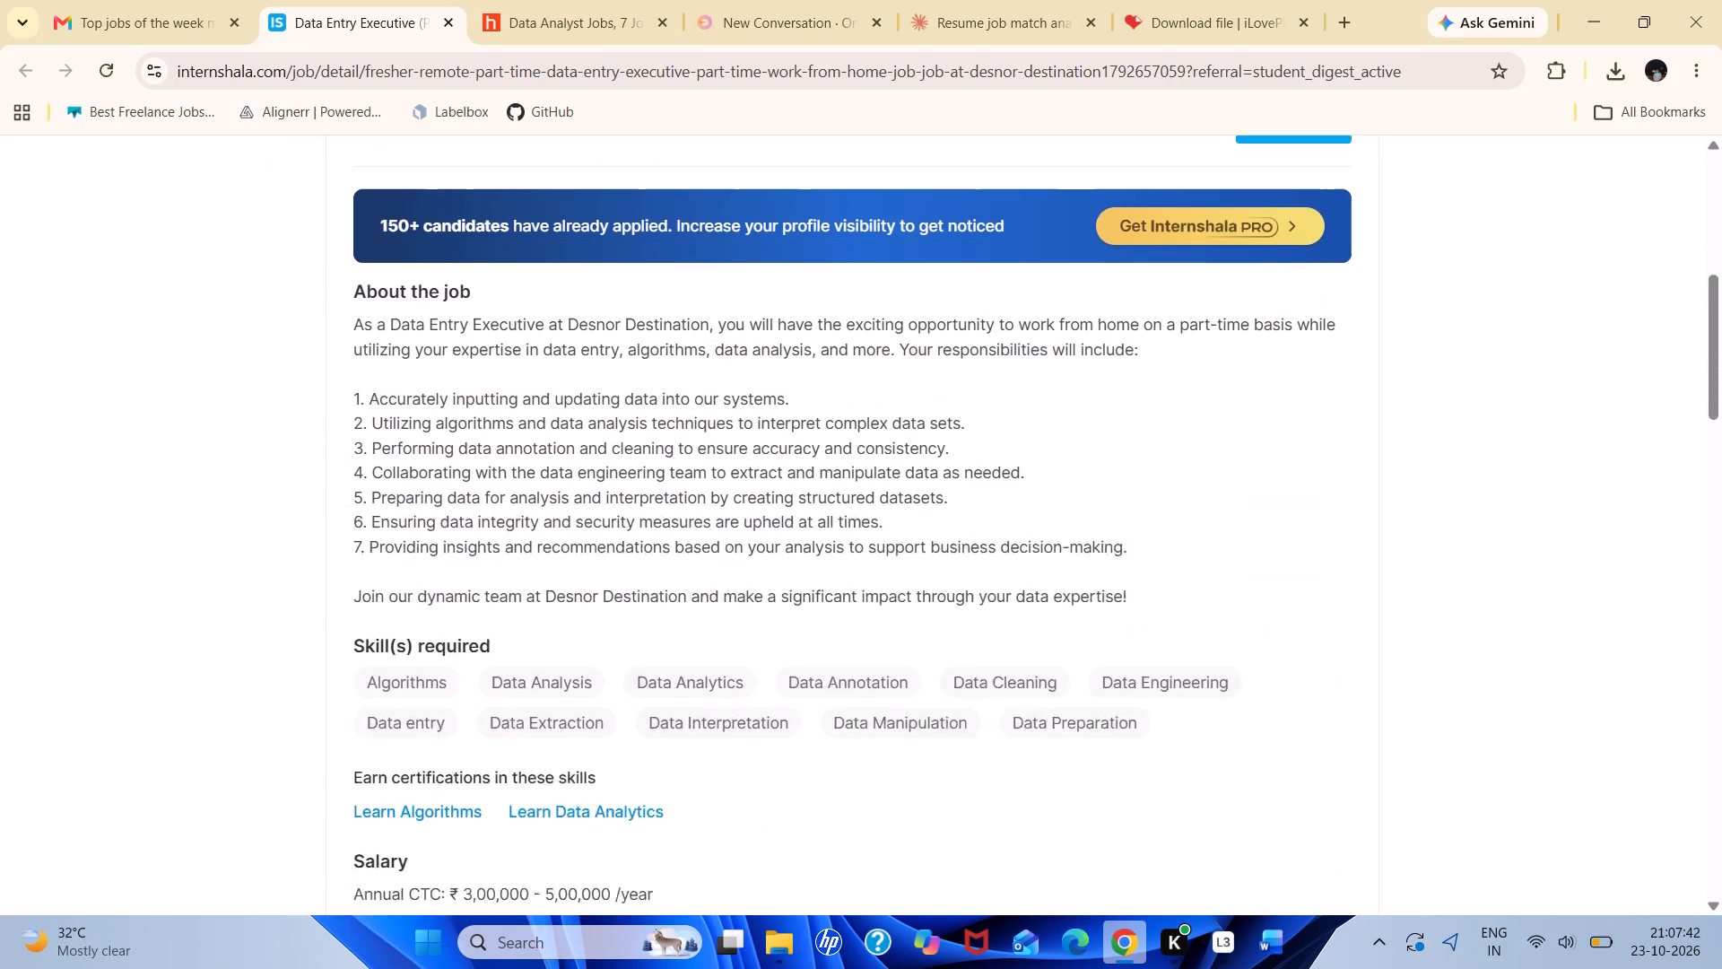
Open the application form for the Data Entry Executive job at Desnor Destination on Internshala.
scroll(1000, 567, up, 3)
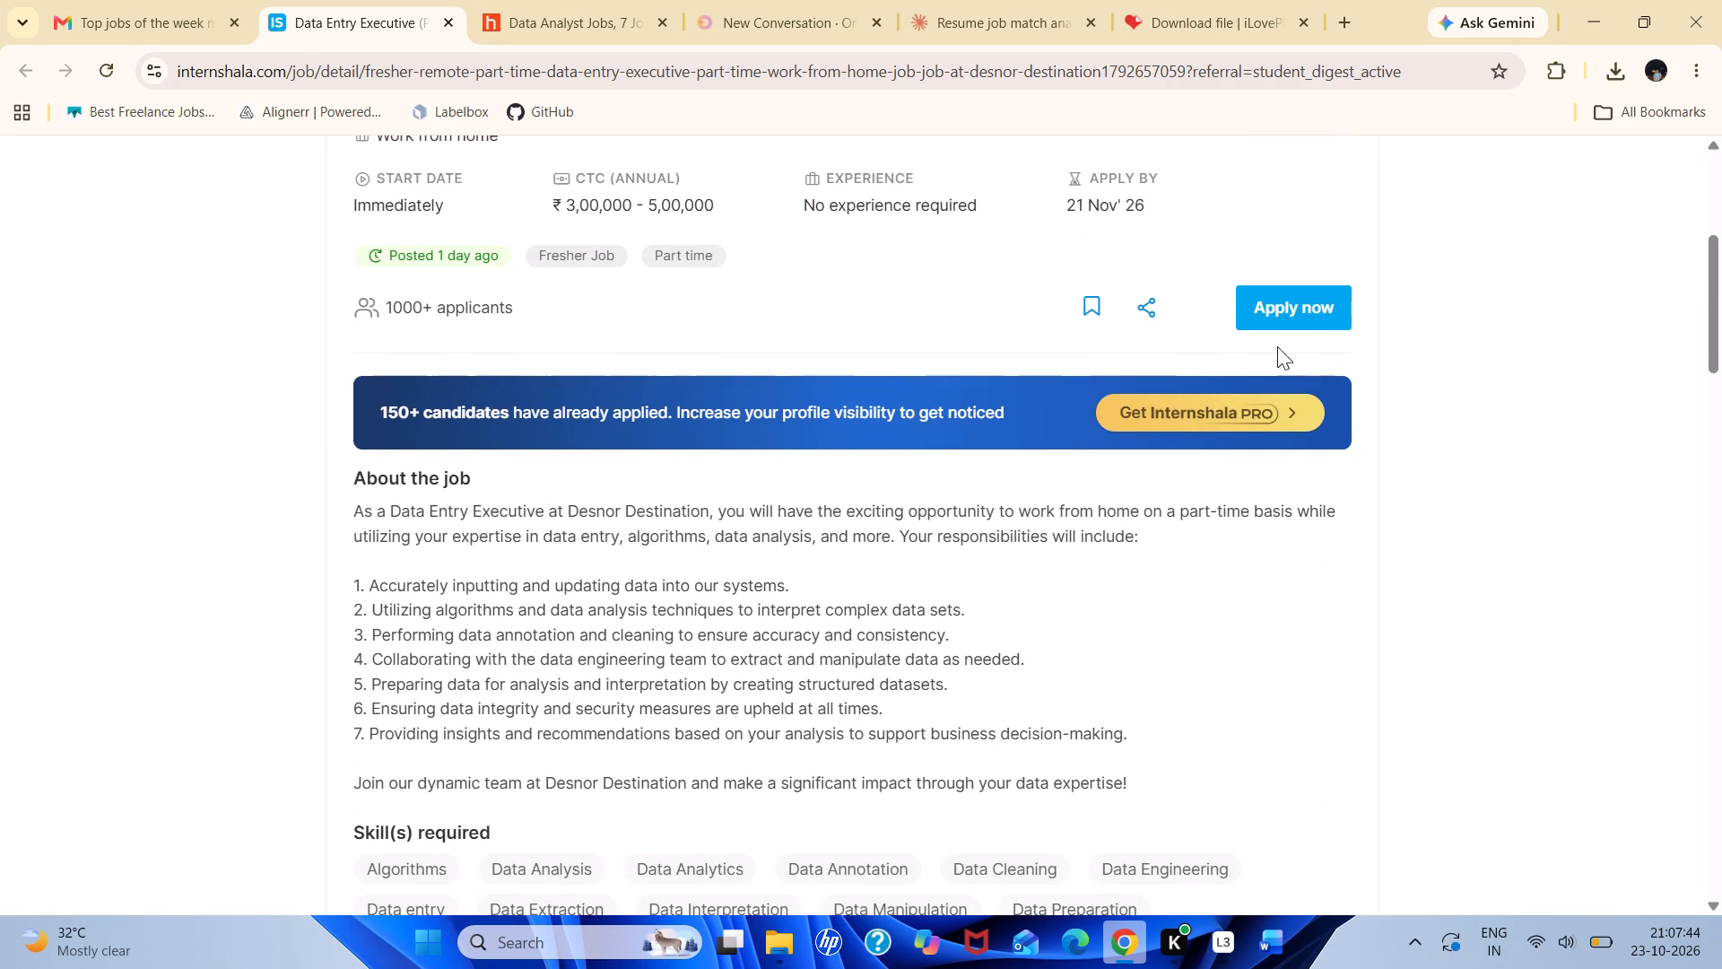
click(1288, 316)
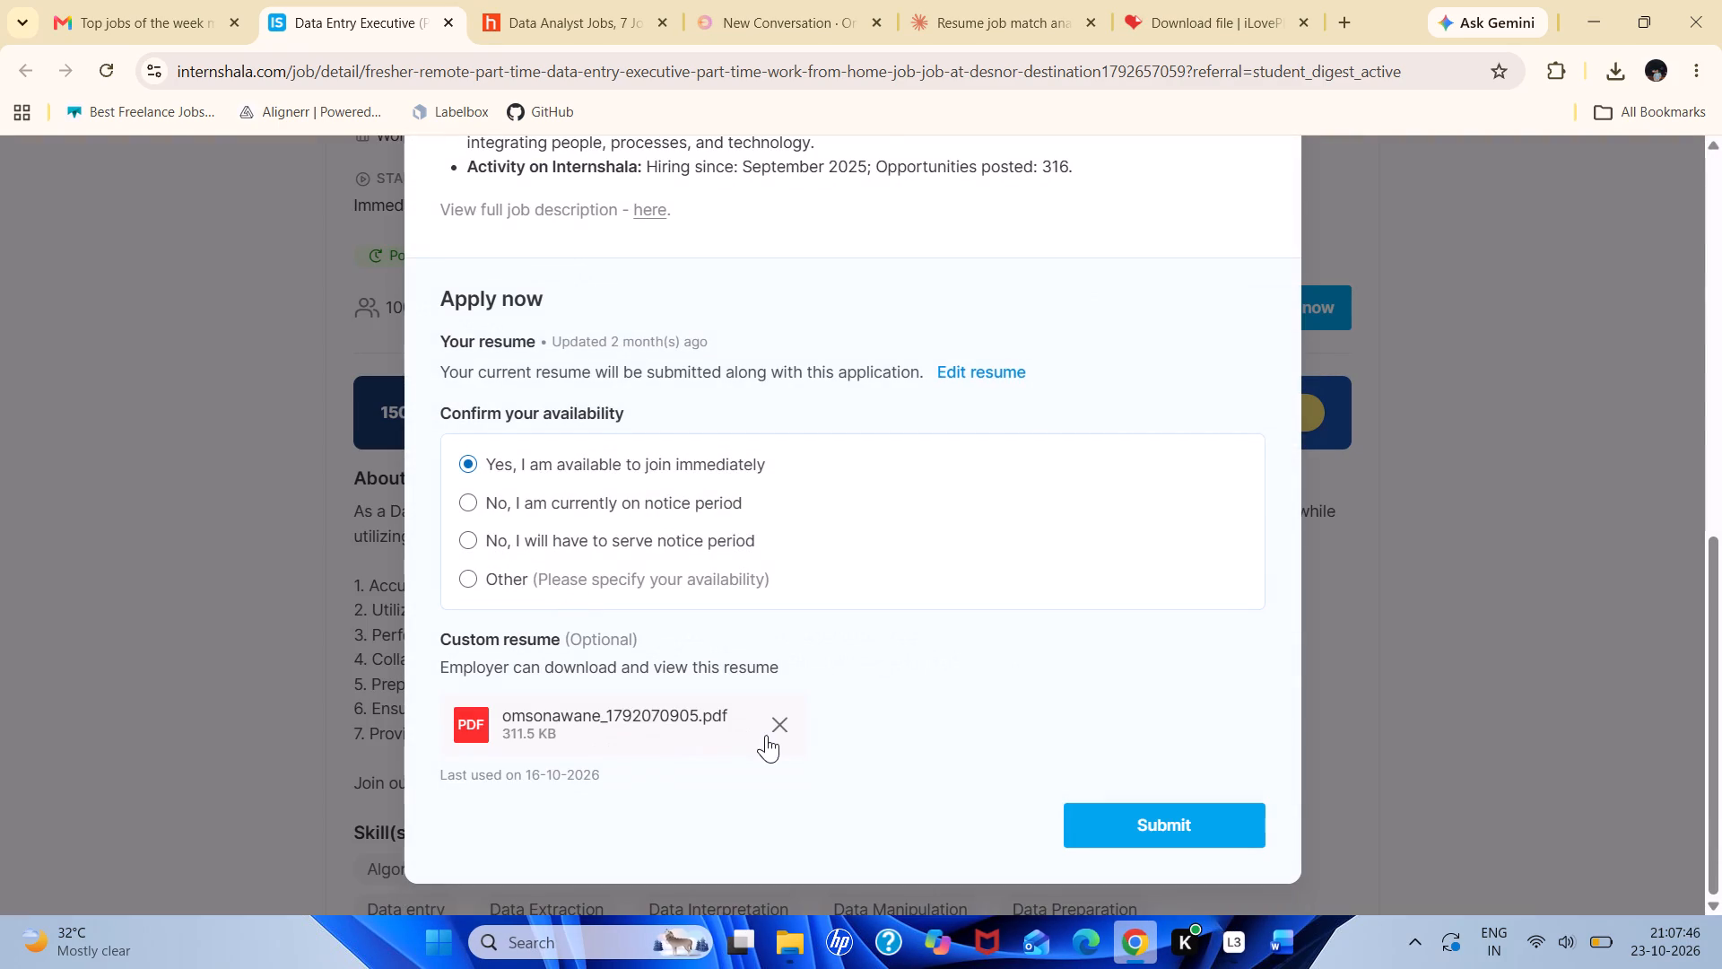
Remove the previously attached custom resume PDF from the application and open the file chooser for a replacement upload.
click(769, 729)
click(706, 732)
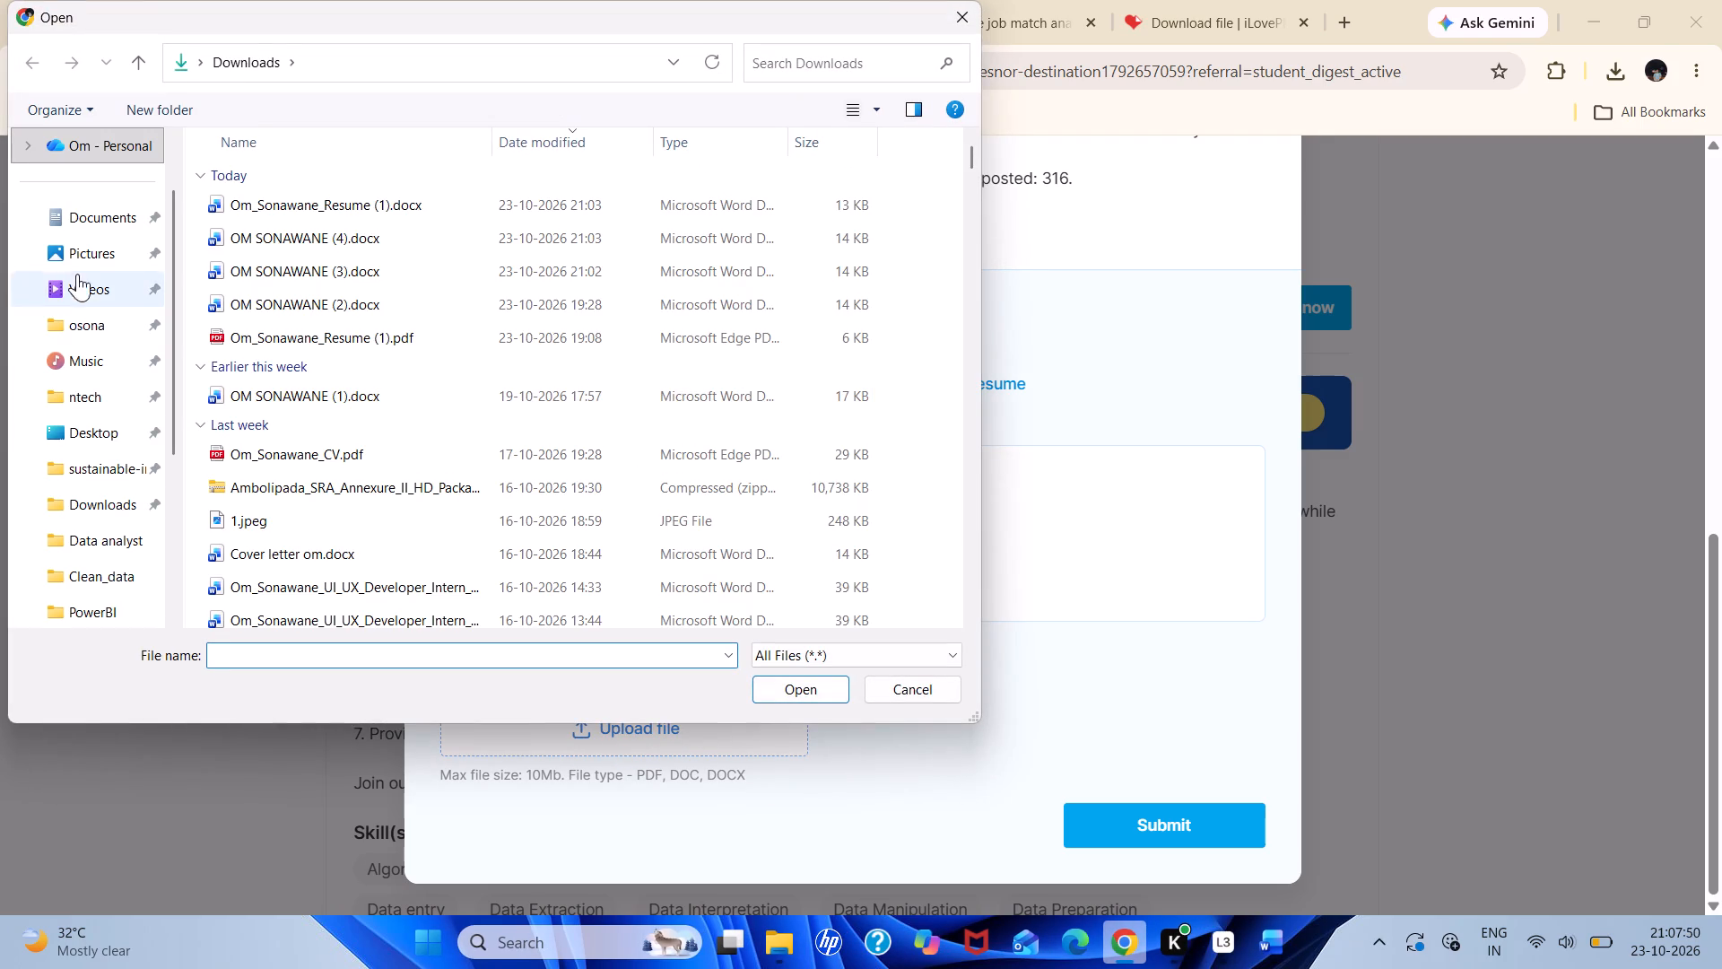
Attach the exported PDF resume from the Documents folder as the custom resume for the Data Entry Executive application.
click(104, 205)
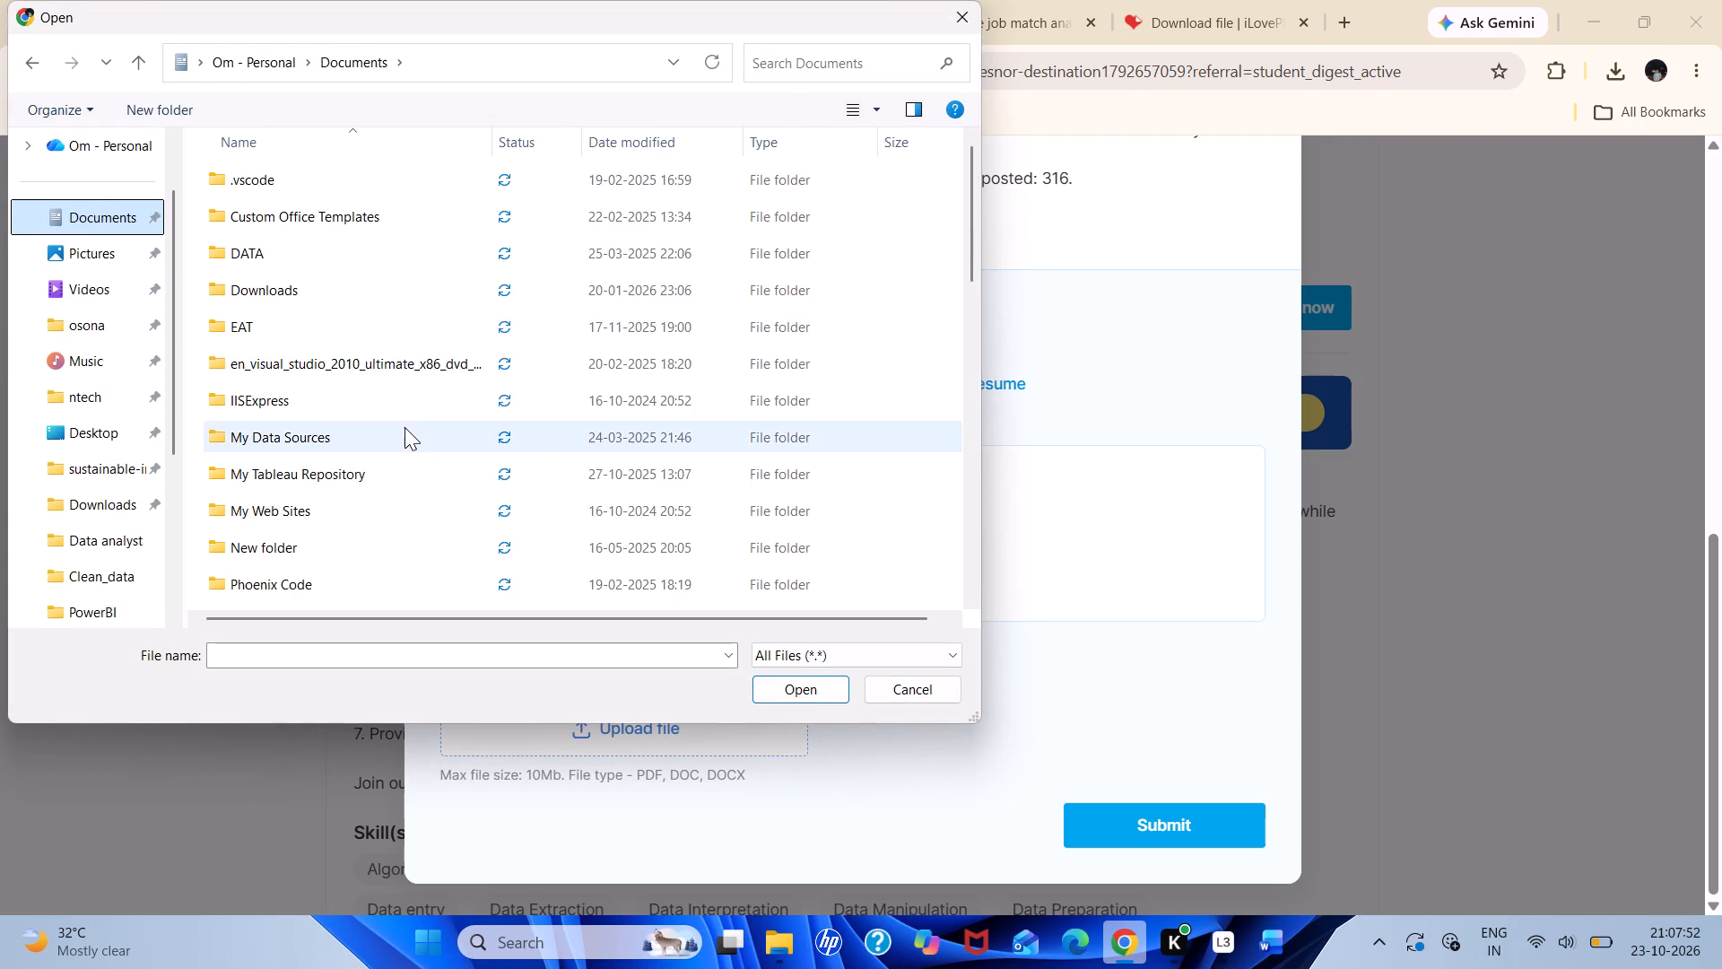
scroll(404, 427, down, 7)
click(356, 493)
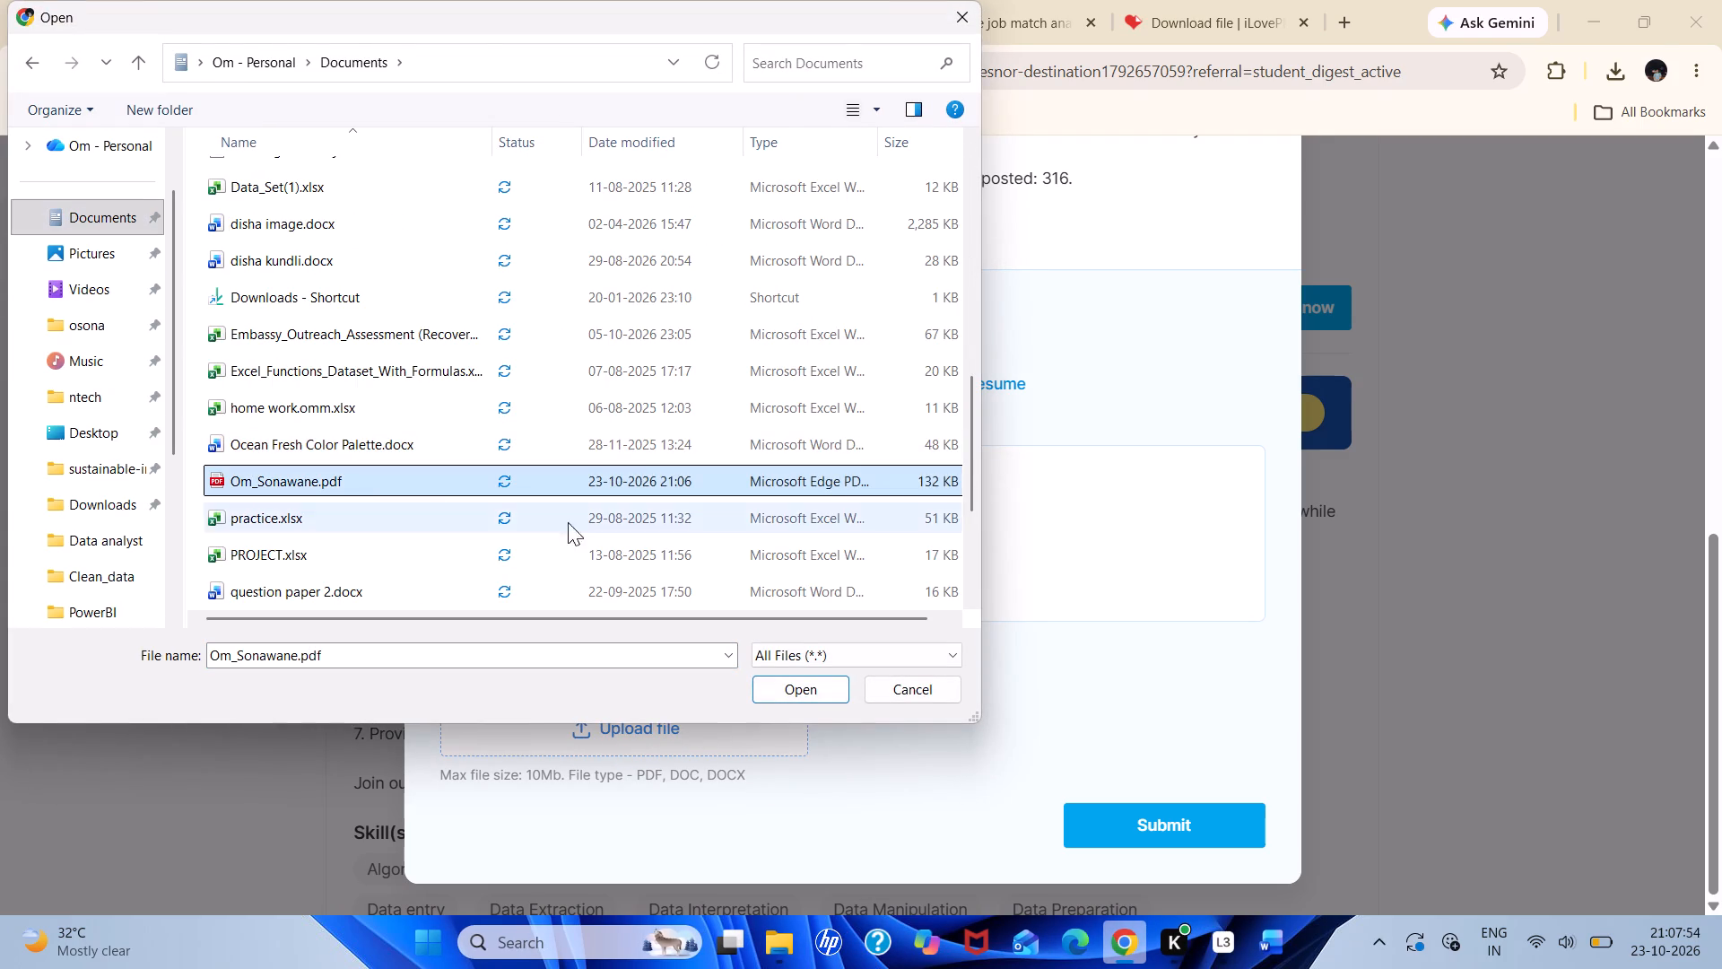
click(787, 685)
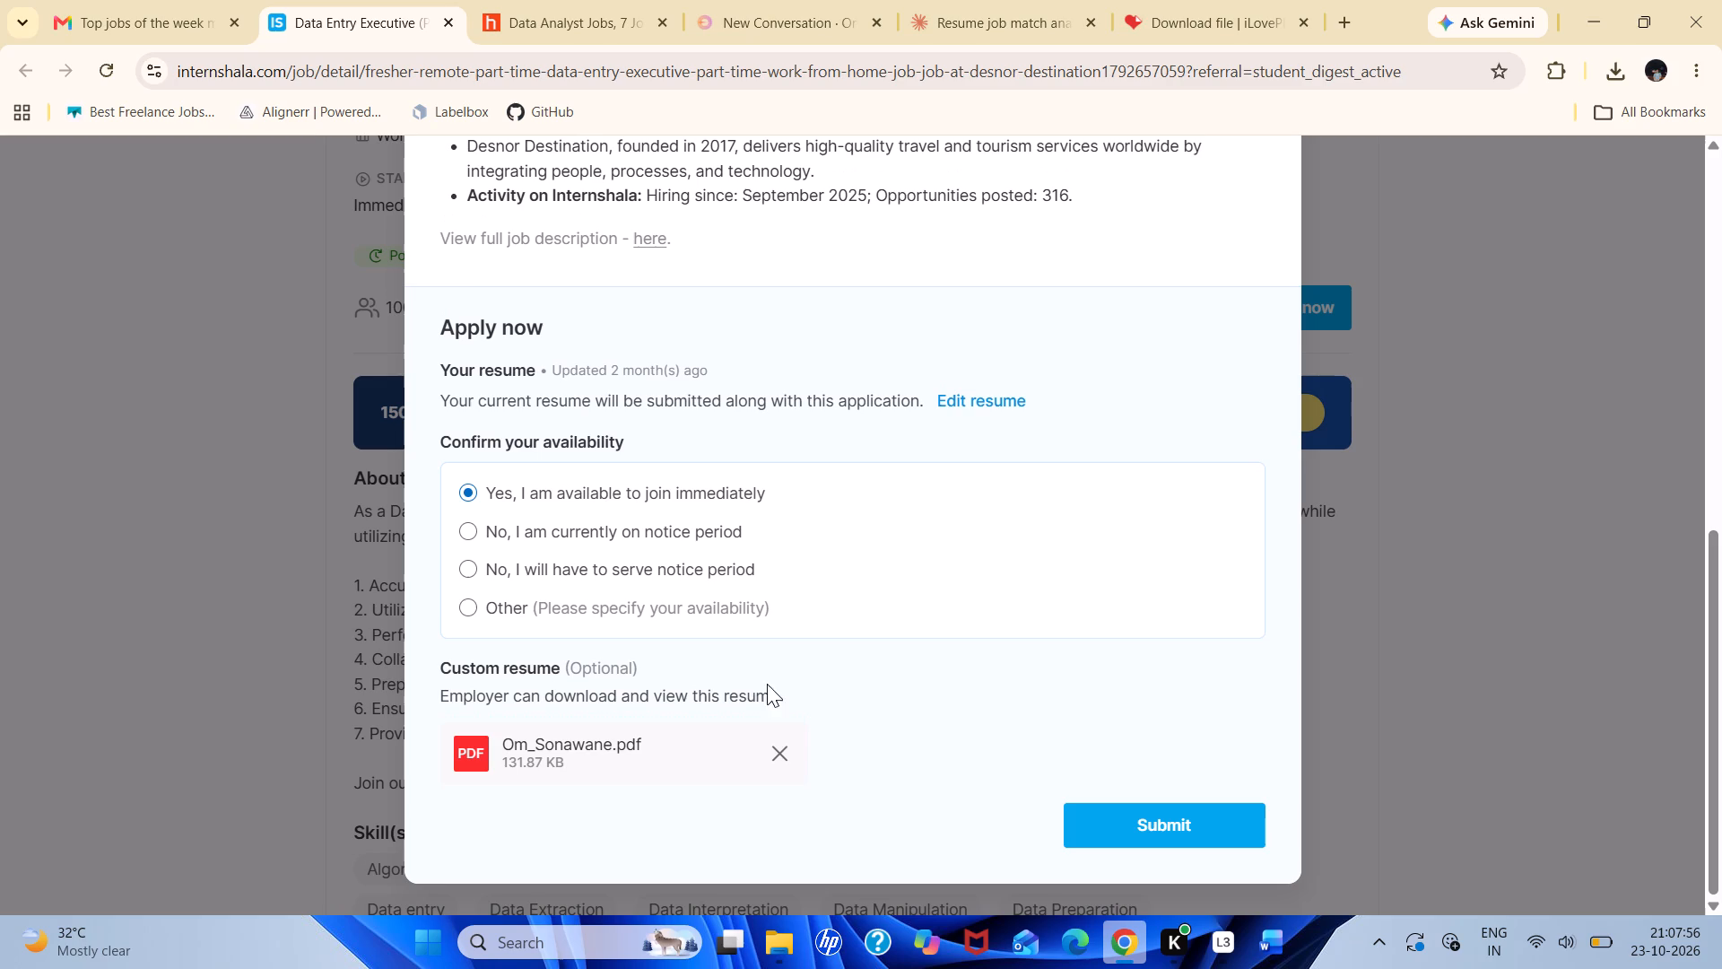
Submit the Data Entry Executive job application with immediate availability and the attached custom resume.
click(1115, 826)
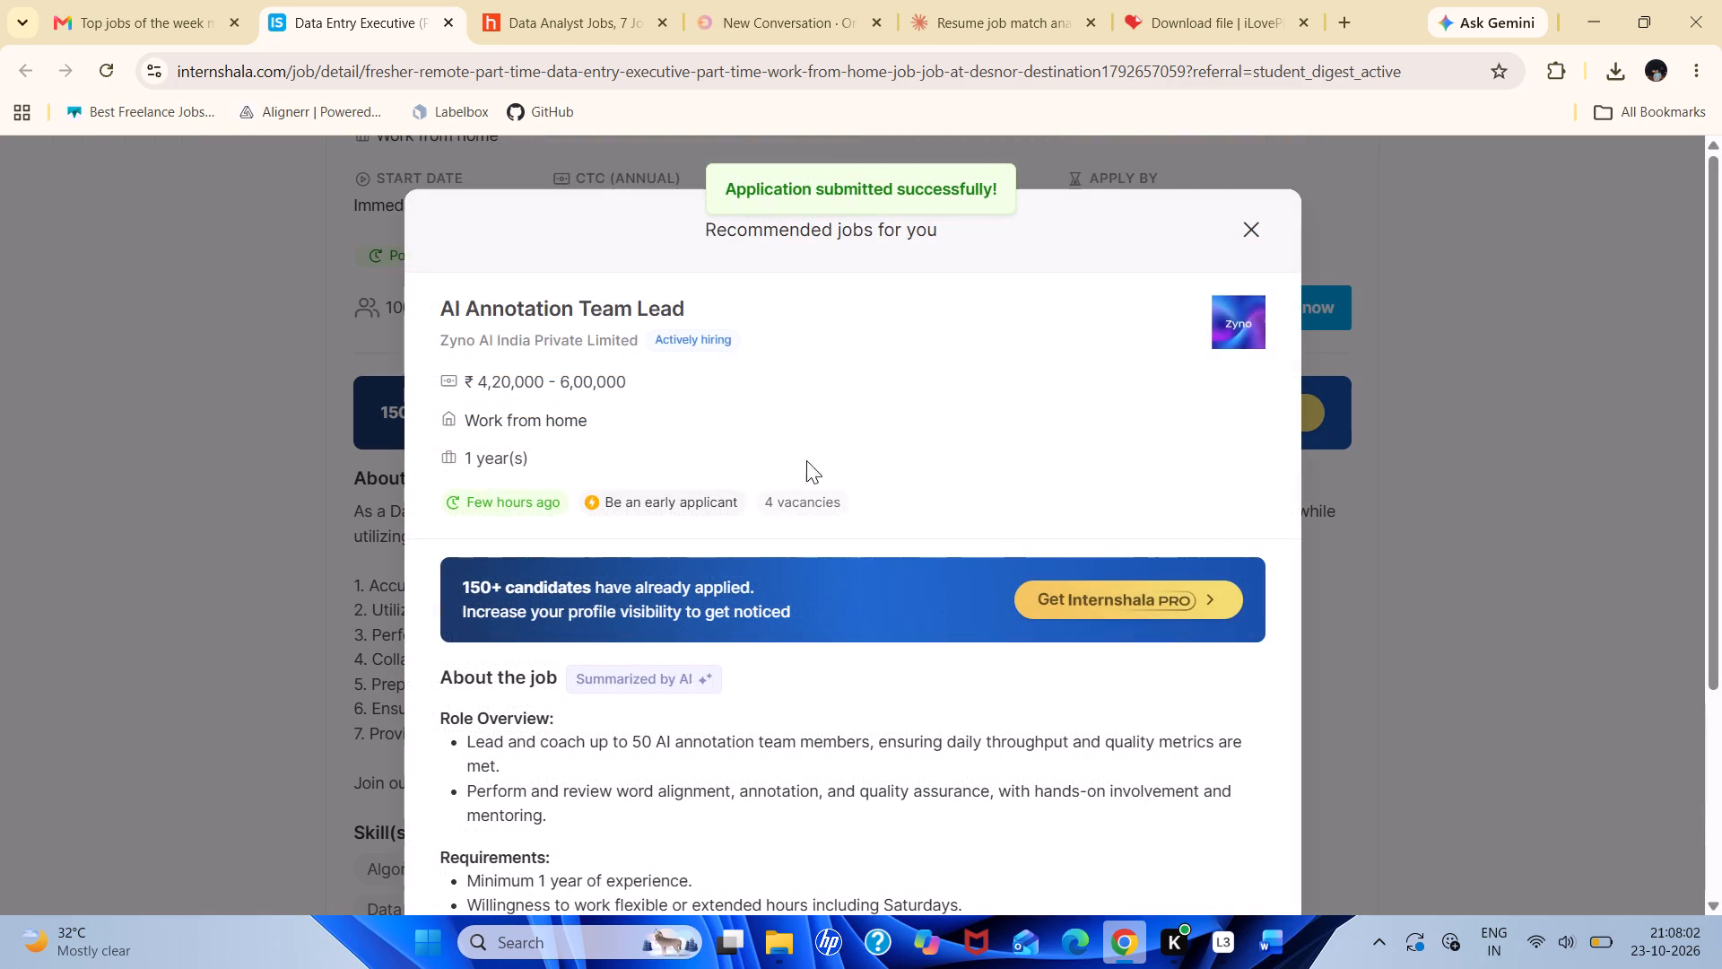
Read through the recommended AI Annotation Team Lead job summary and dismiss the recommendation without applying.
scroll(882, 537, down, 4)
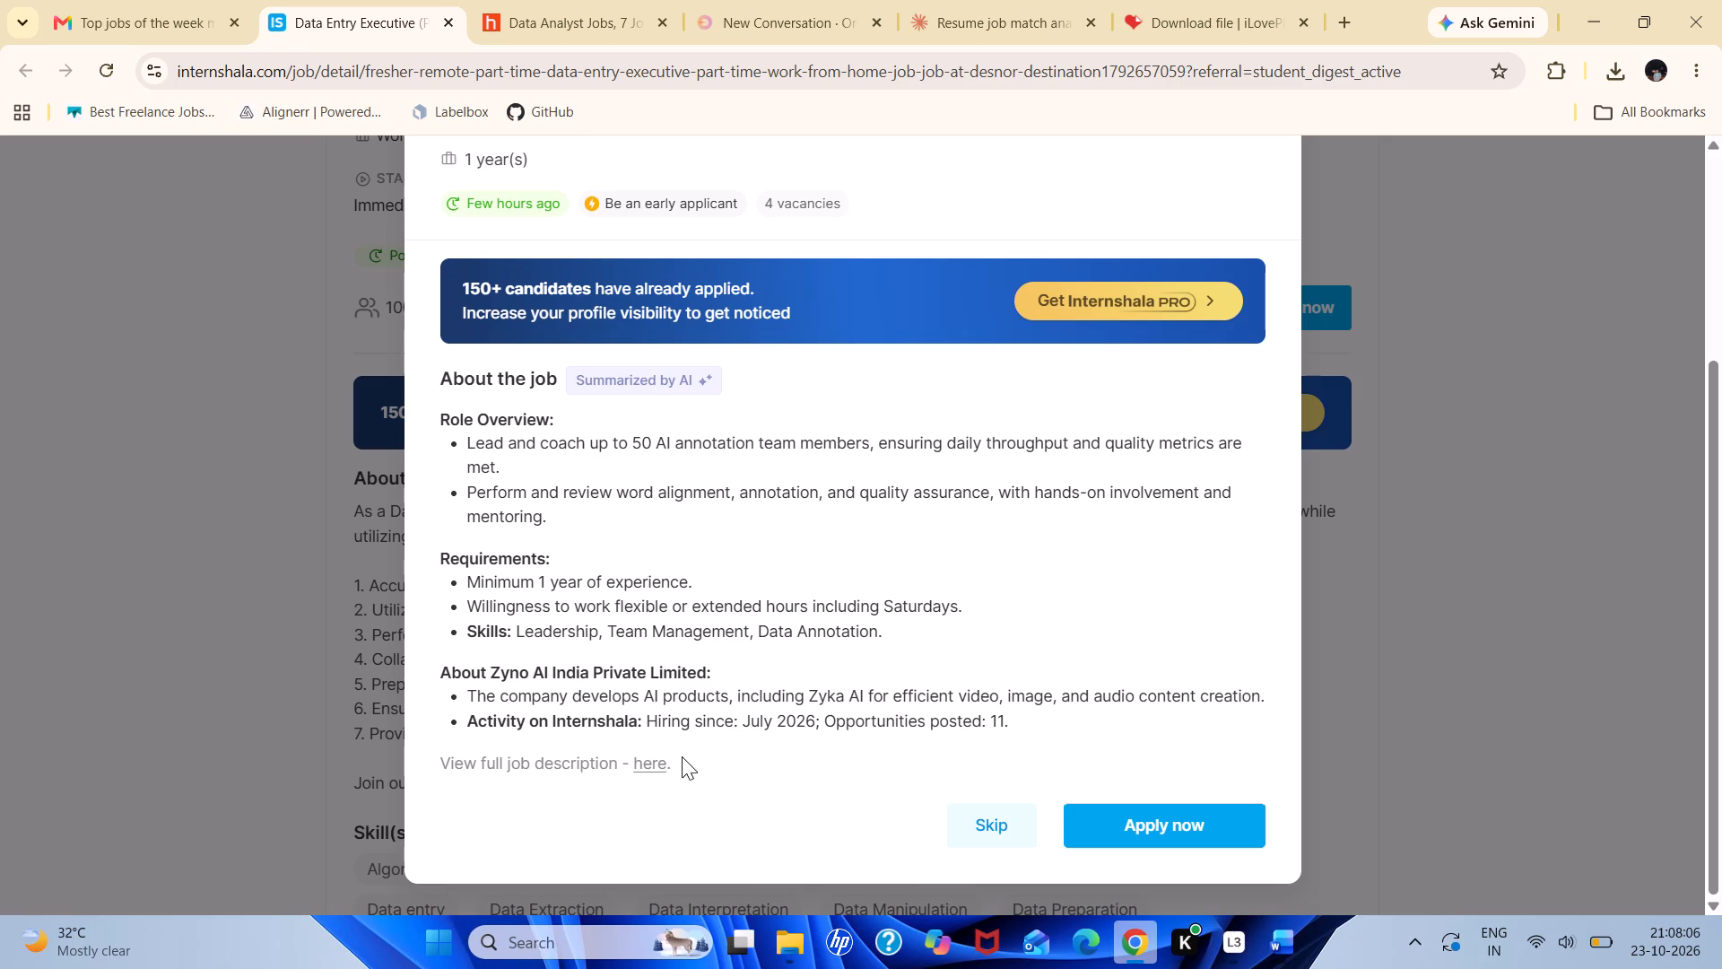
scroll(682, 756, up, 9)
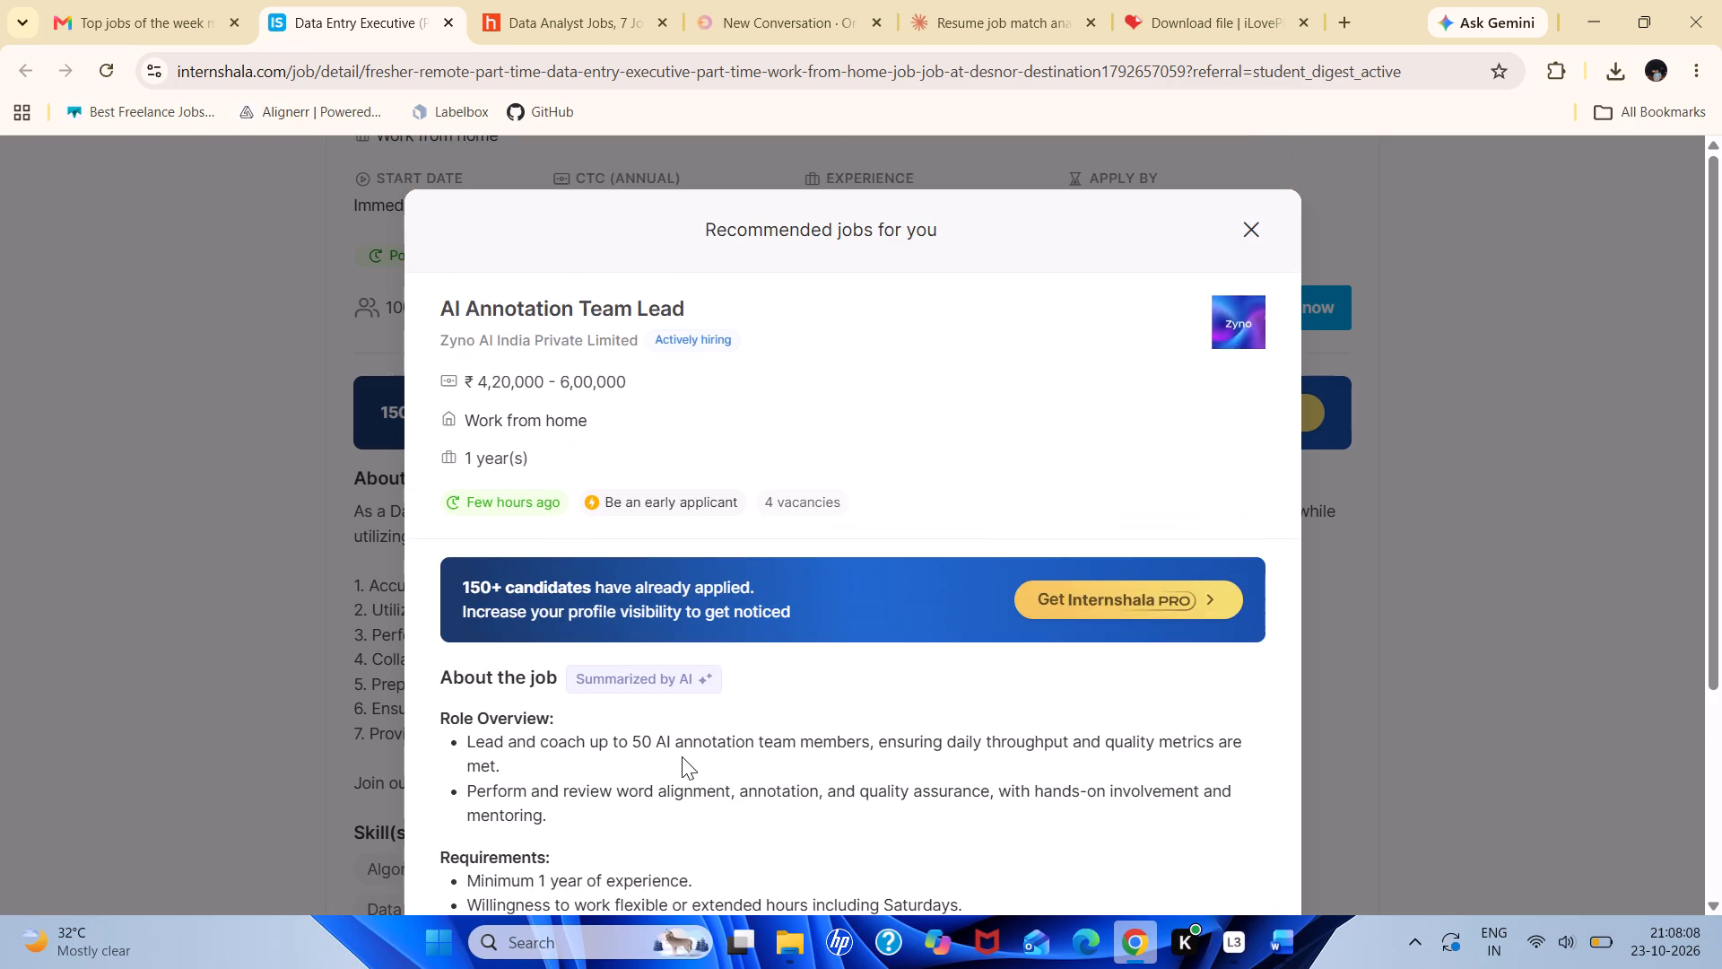
scroll(821, 634, down, 5)
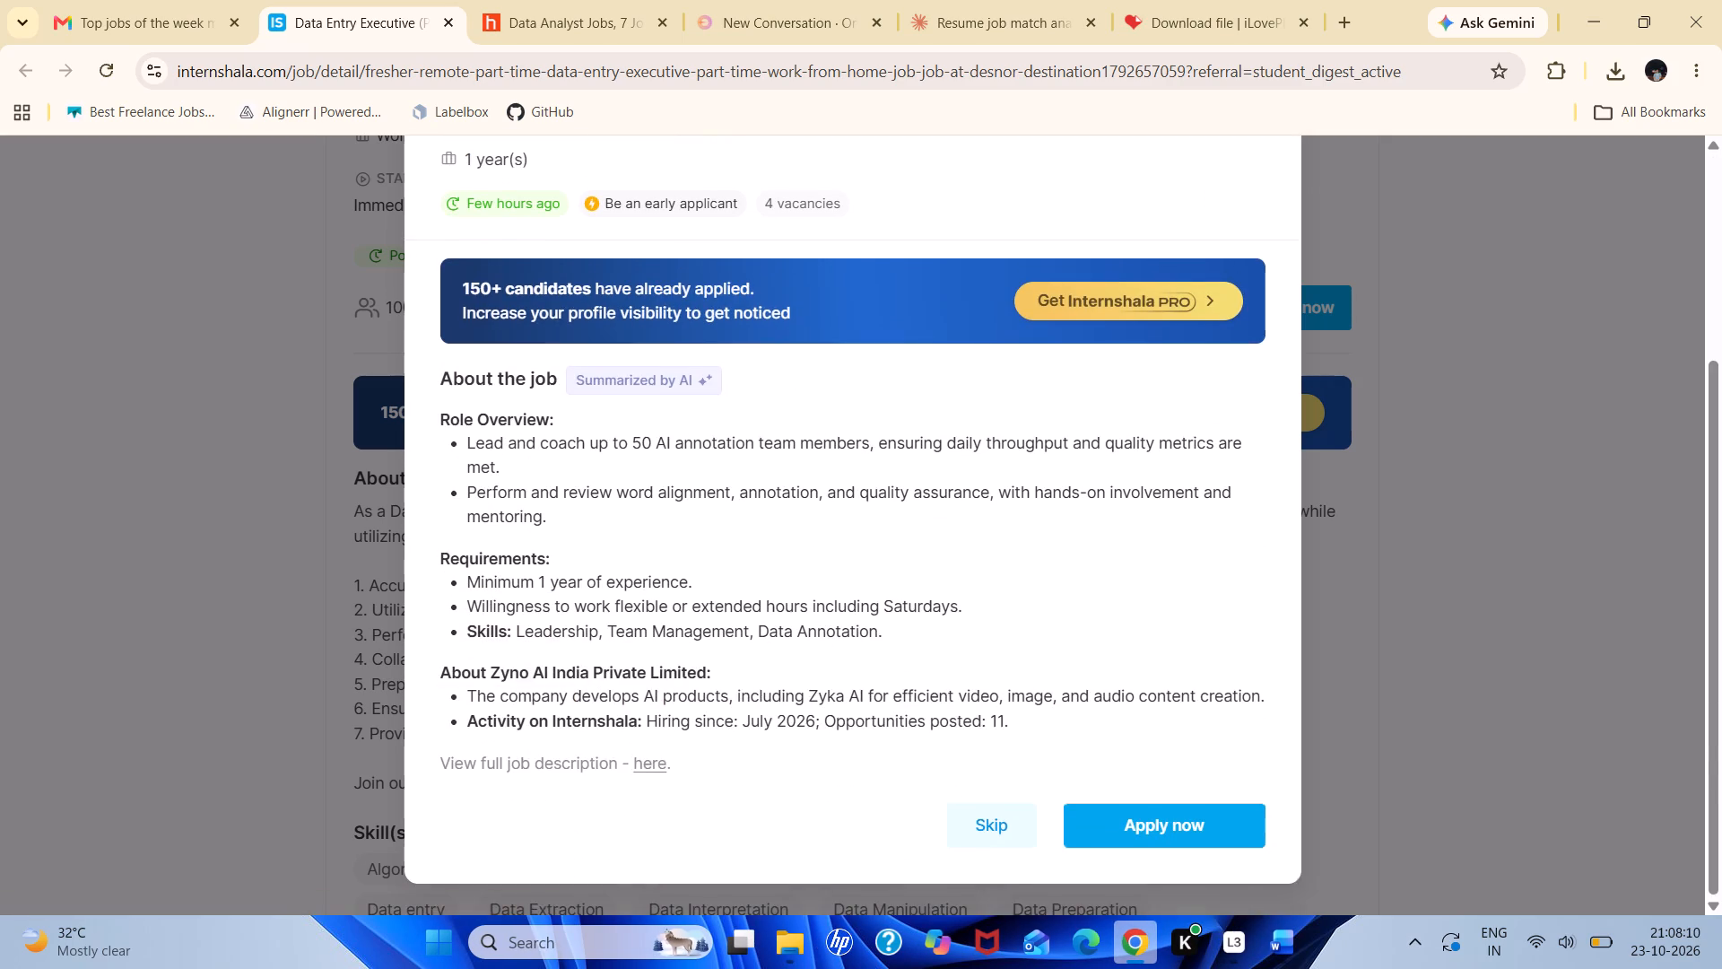
scroll(820, 641, up, 5)
click(1255, 238)
Filter the Internshala jobs list to show only jobs matching the saved preferences.
scroll(921, 487, up, 2)
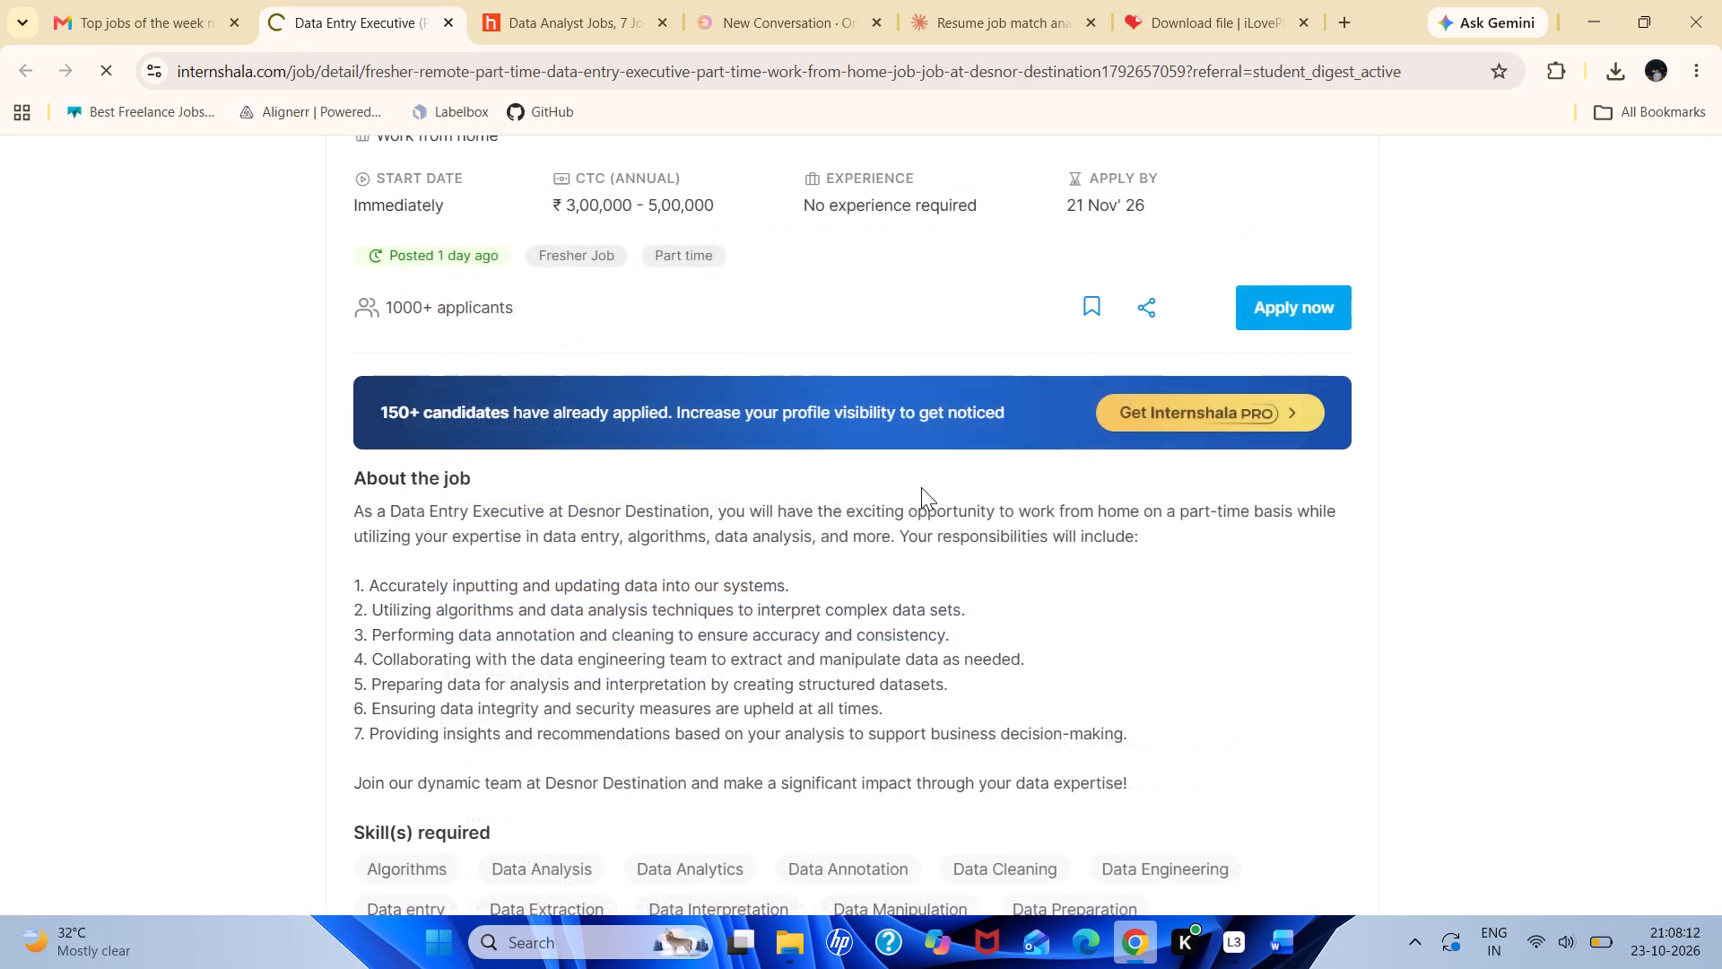
scroll(921, 487, up, 3)
scroll(834, 511, down, 1)
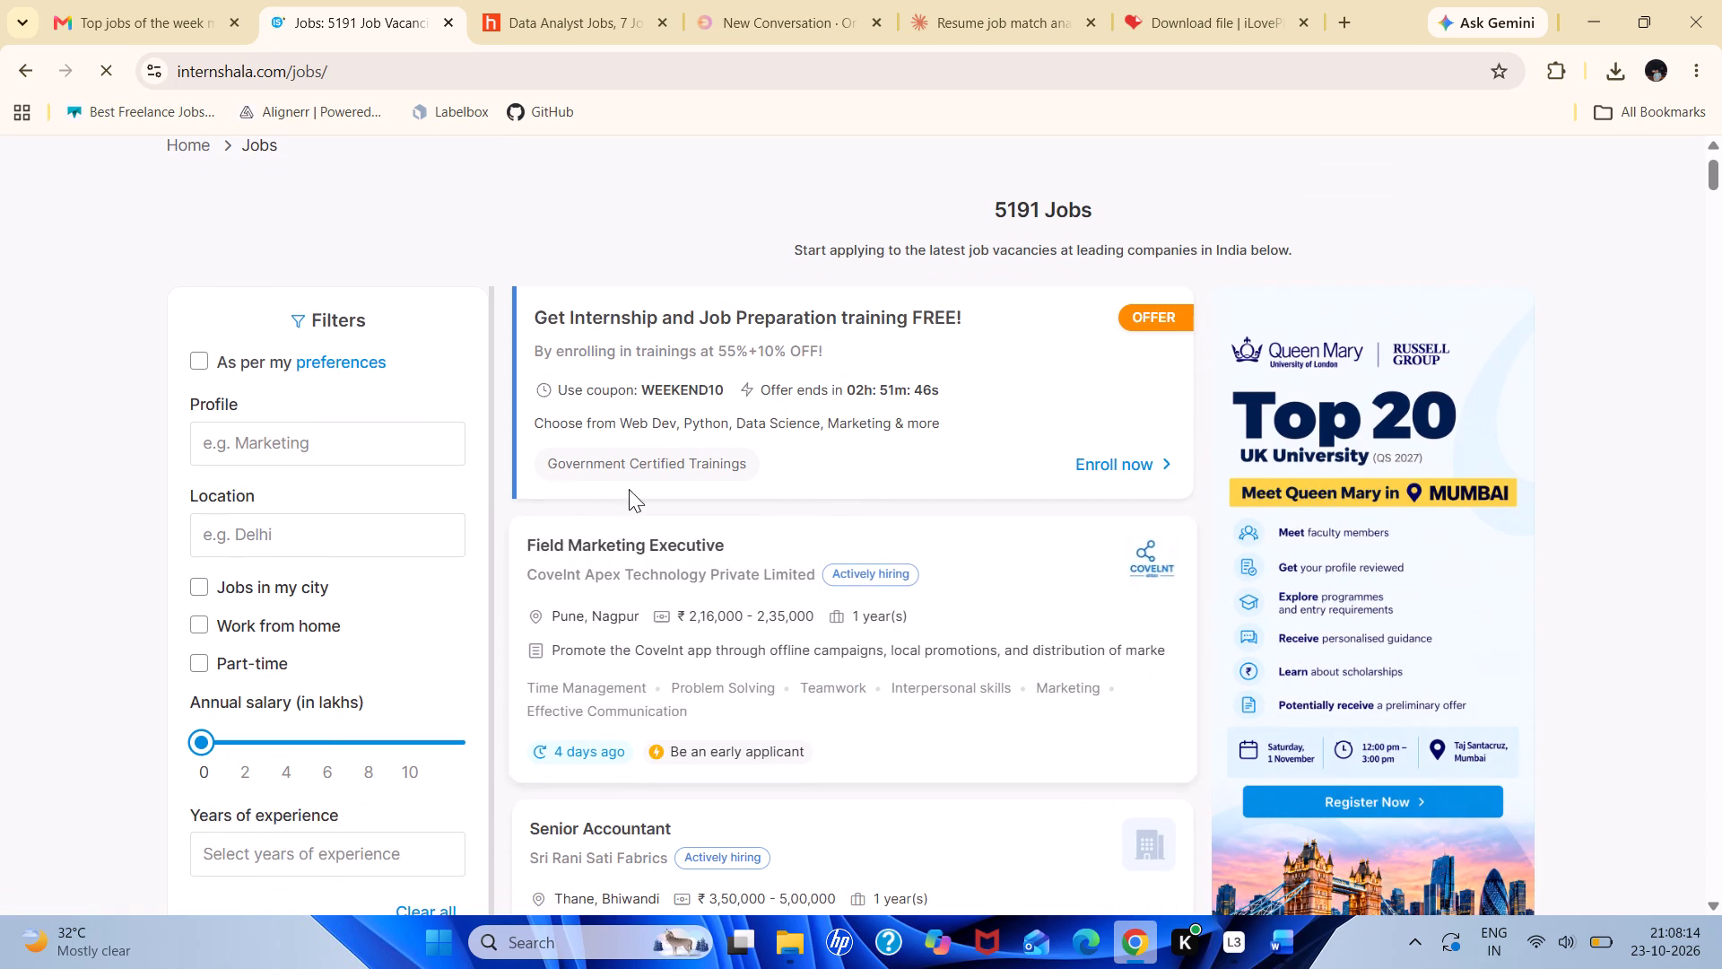
click(208, 354)
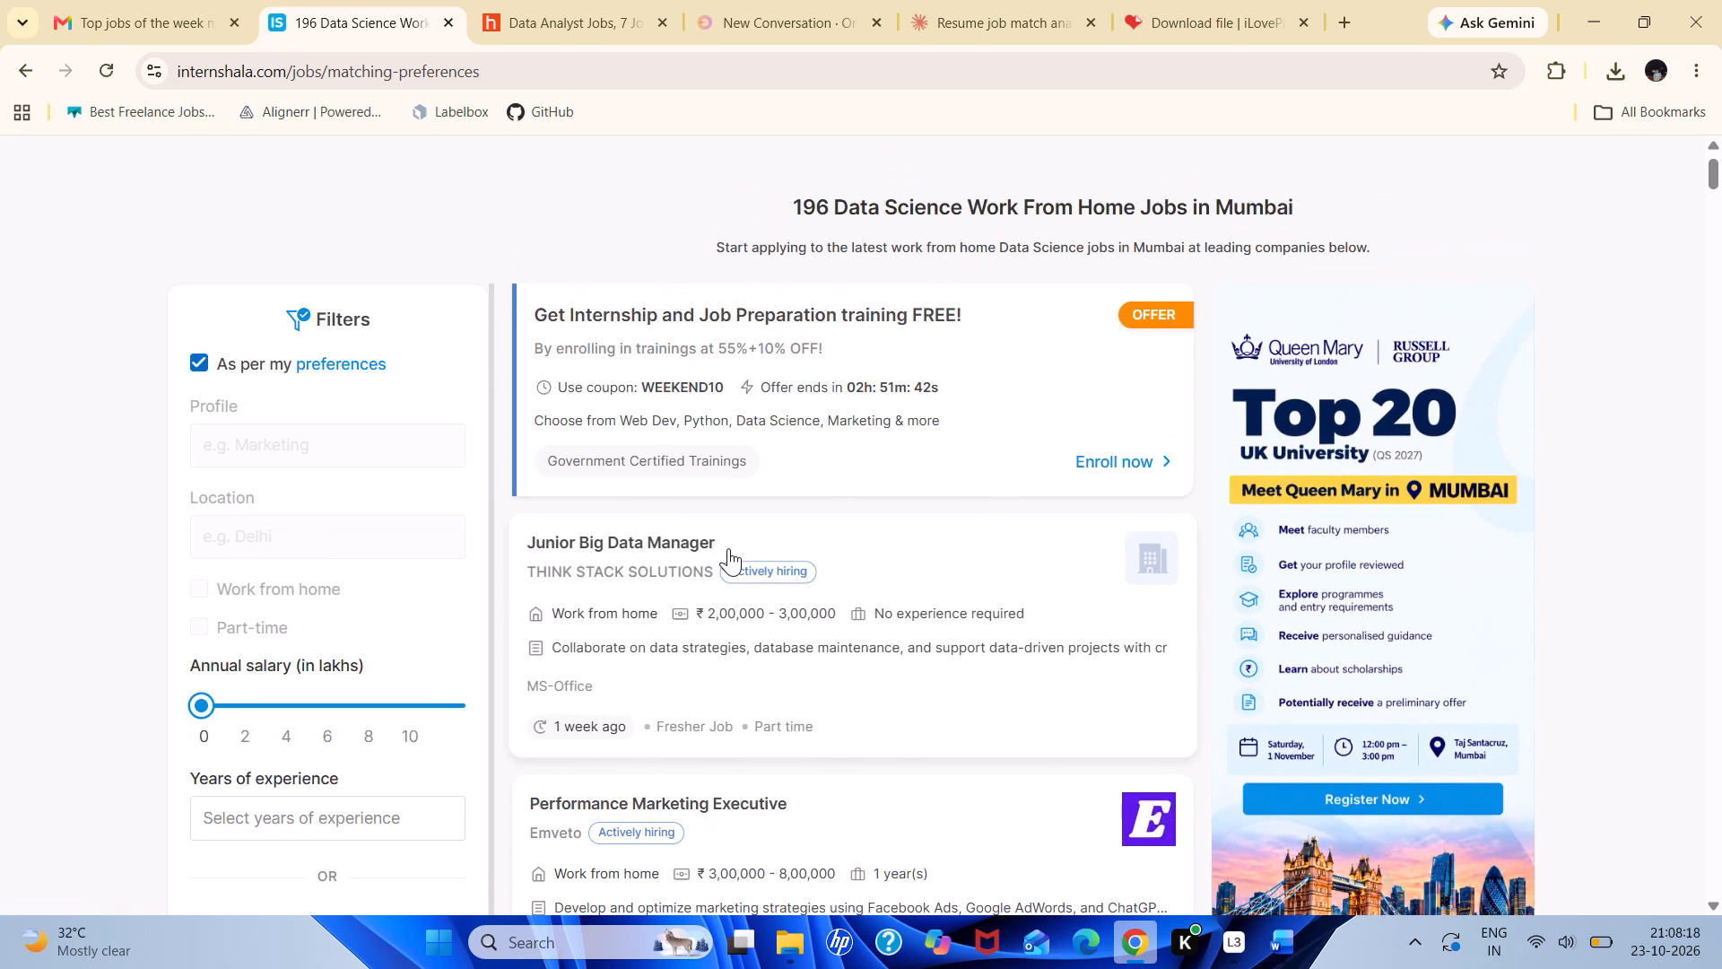
Browse the preference-matched job listings for suitable openings, checking their roles, salaries, experience requirements and skills.
scroll(827, 643, down, 1)
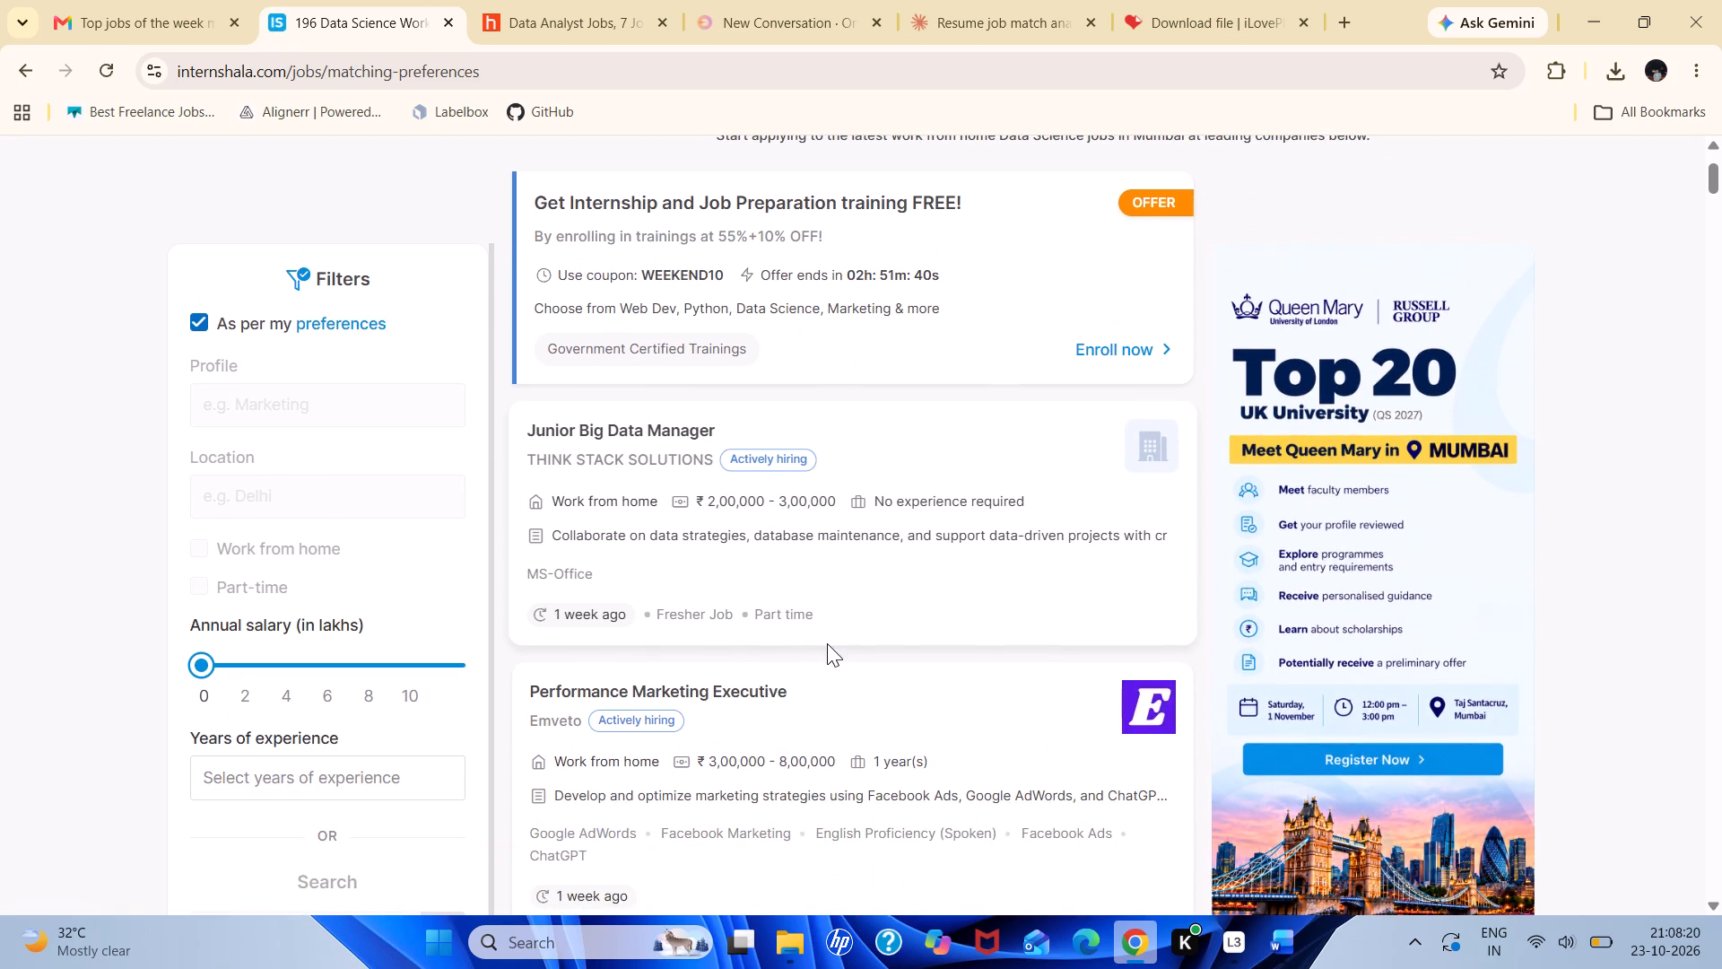
scroll(827, 643, down, 6)
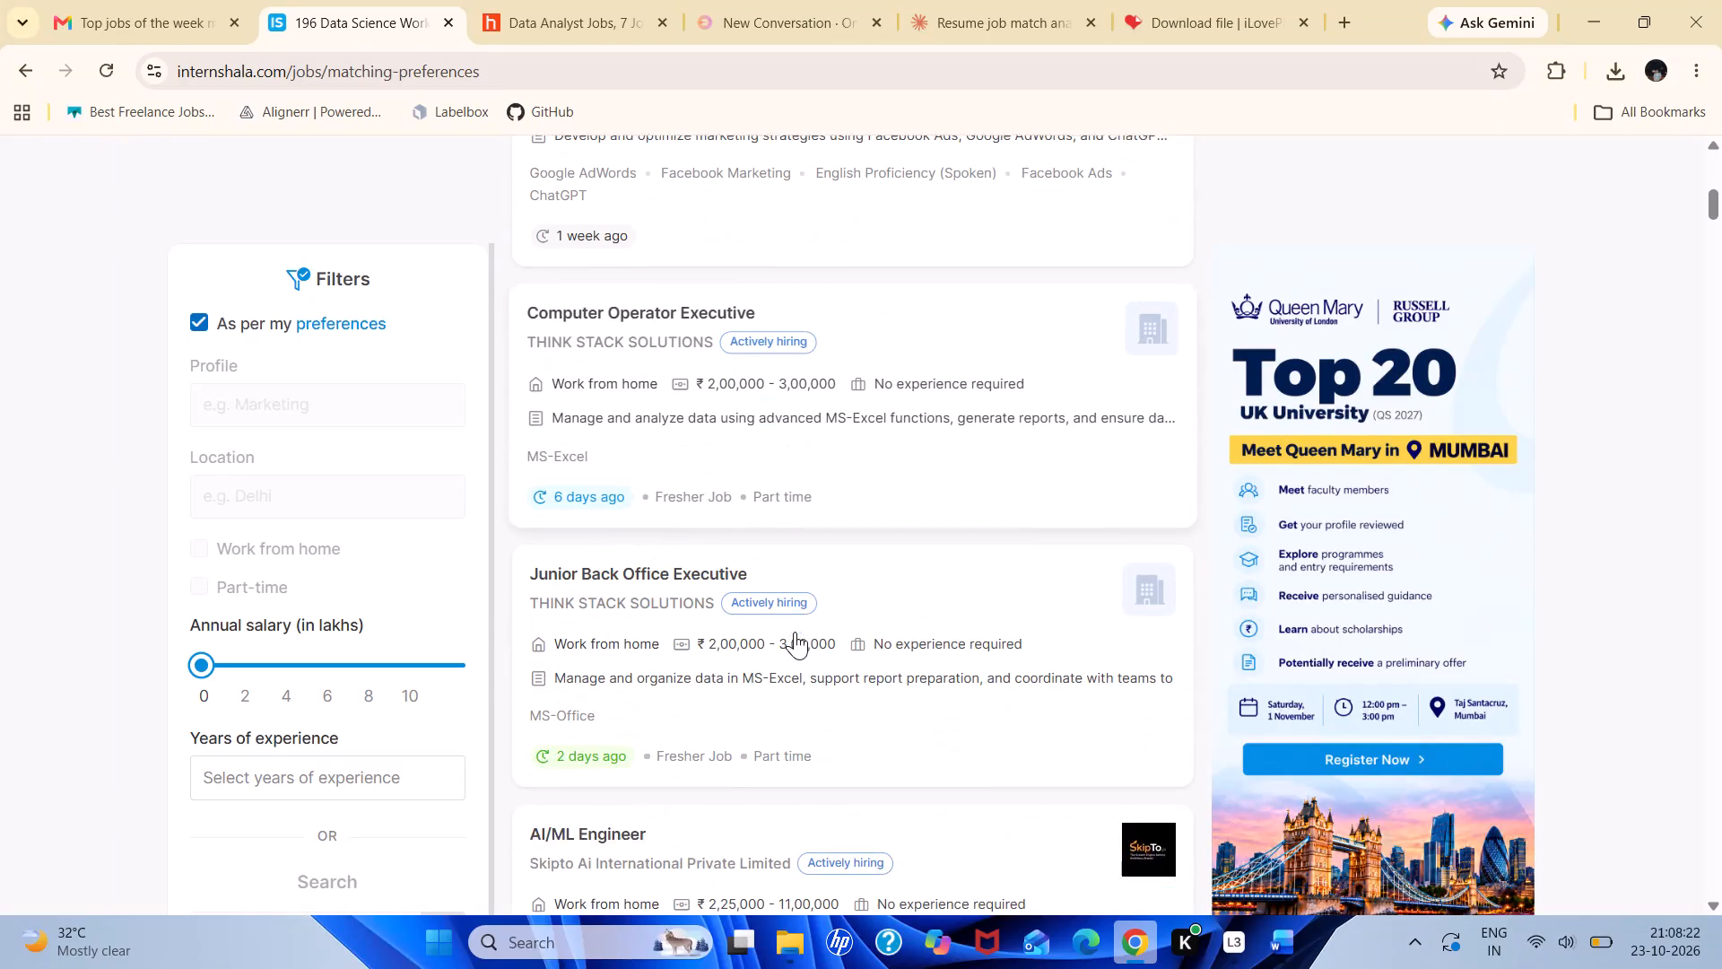
scroll(795, 632, down, 5)
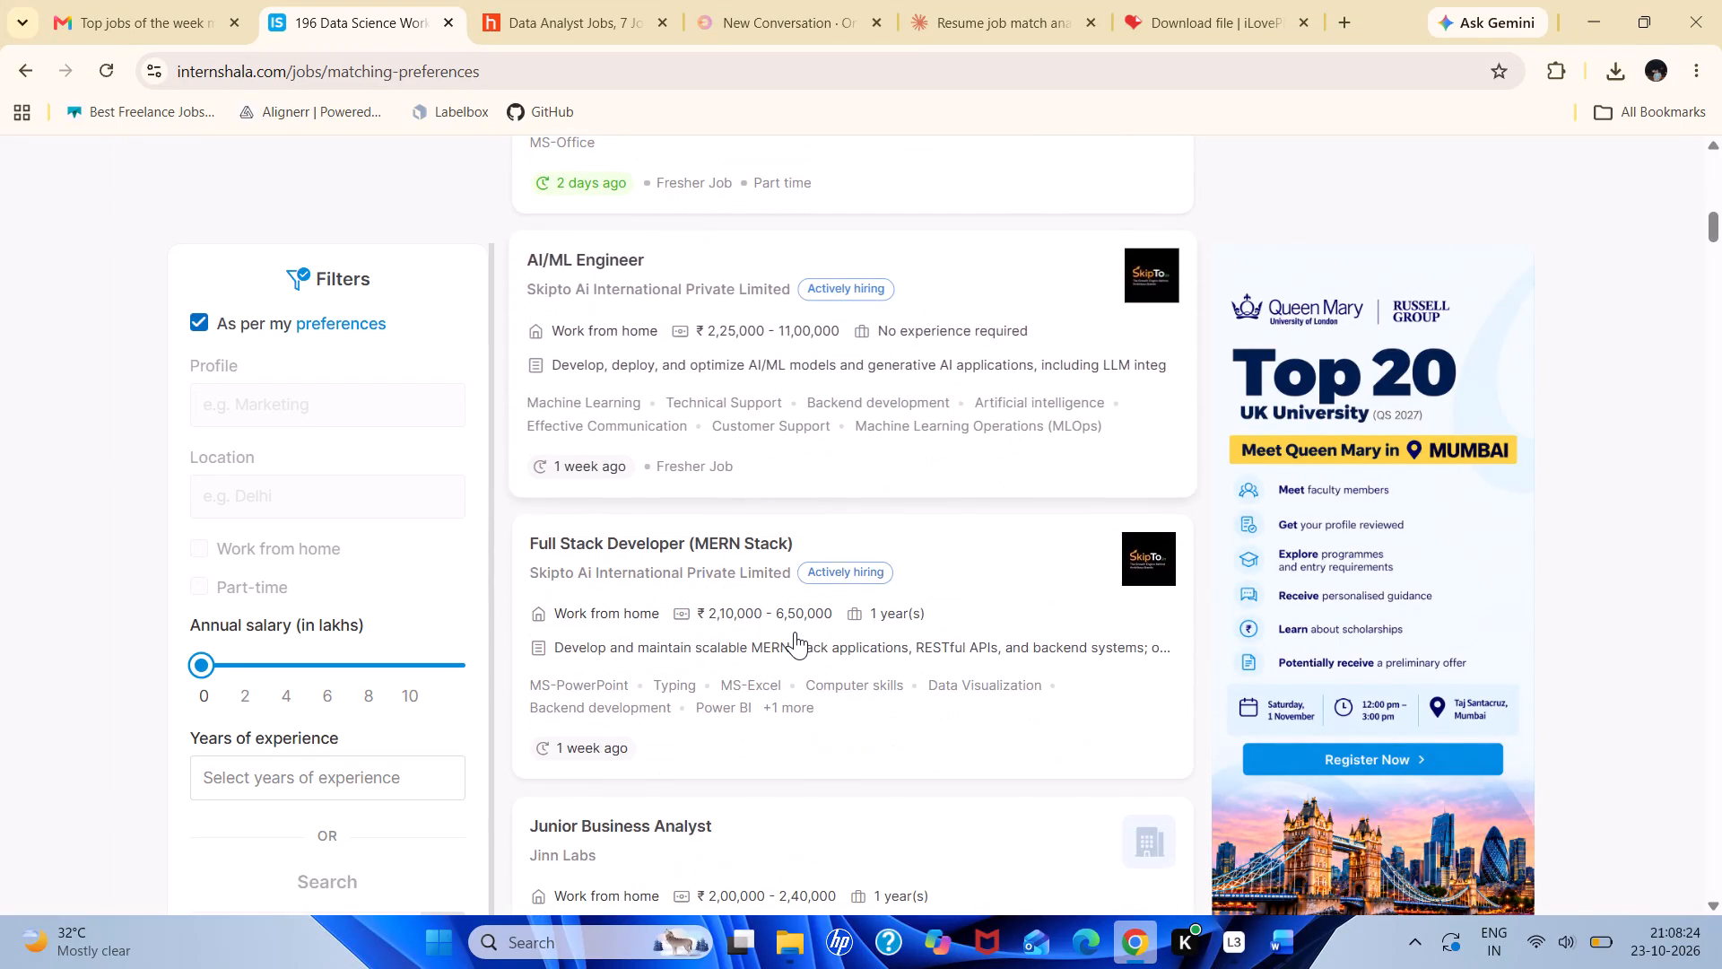
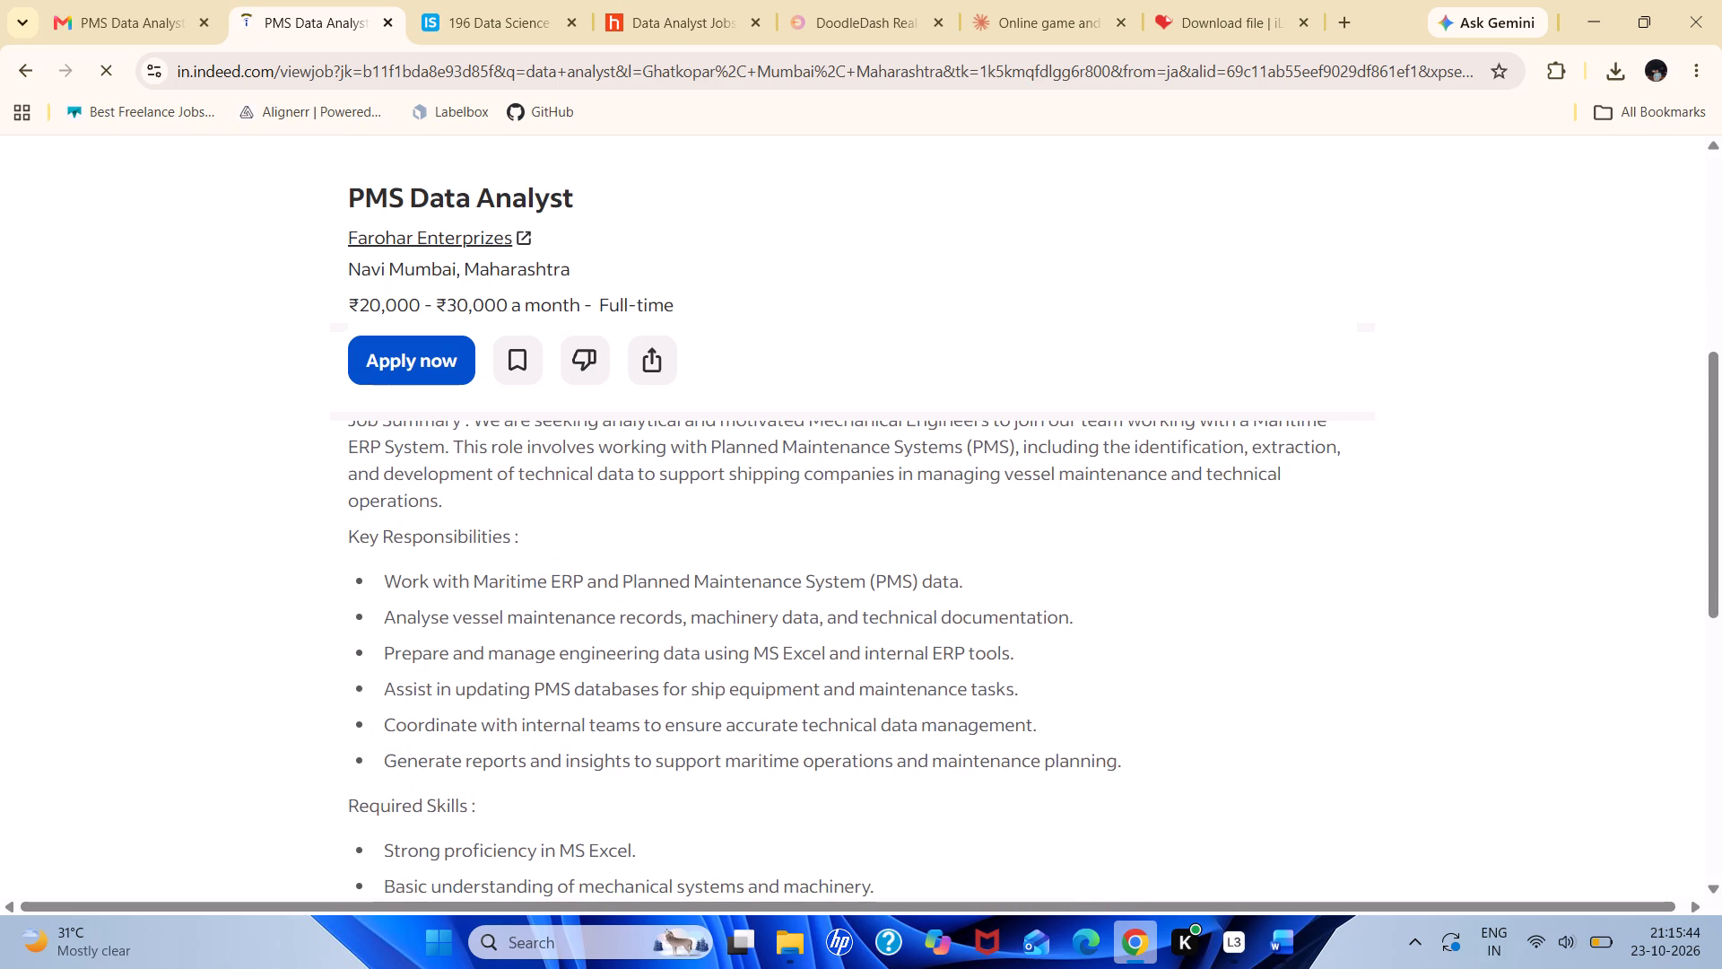
Read through the PMS Data Analyst posting by Farohar Enterprizes and start an application for it.
scroll(867, 875, down, 2)
scroll(753, 693, down, 2)
scroll(621, 675, up, 2)
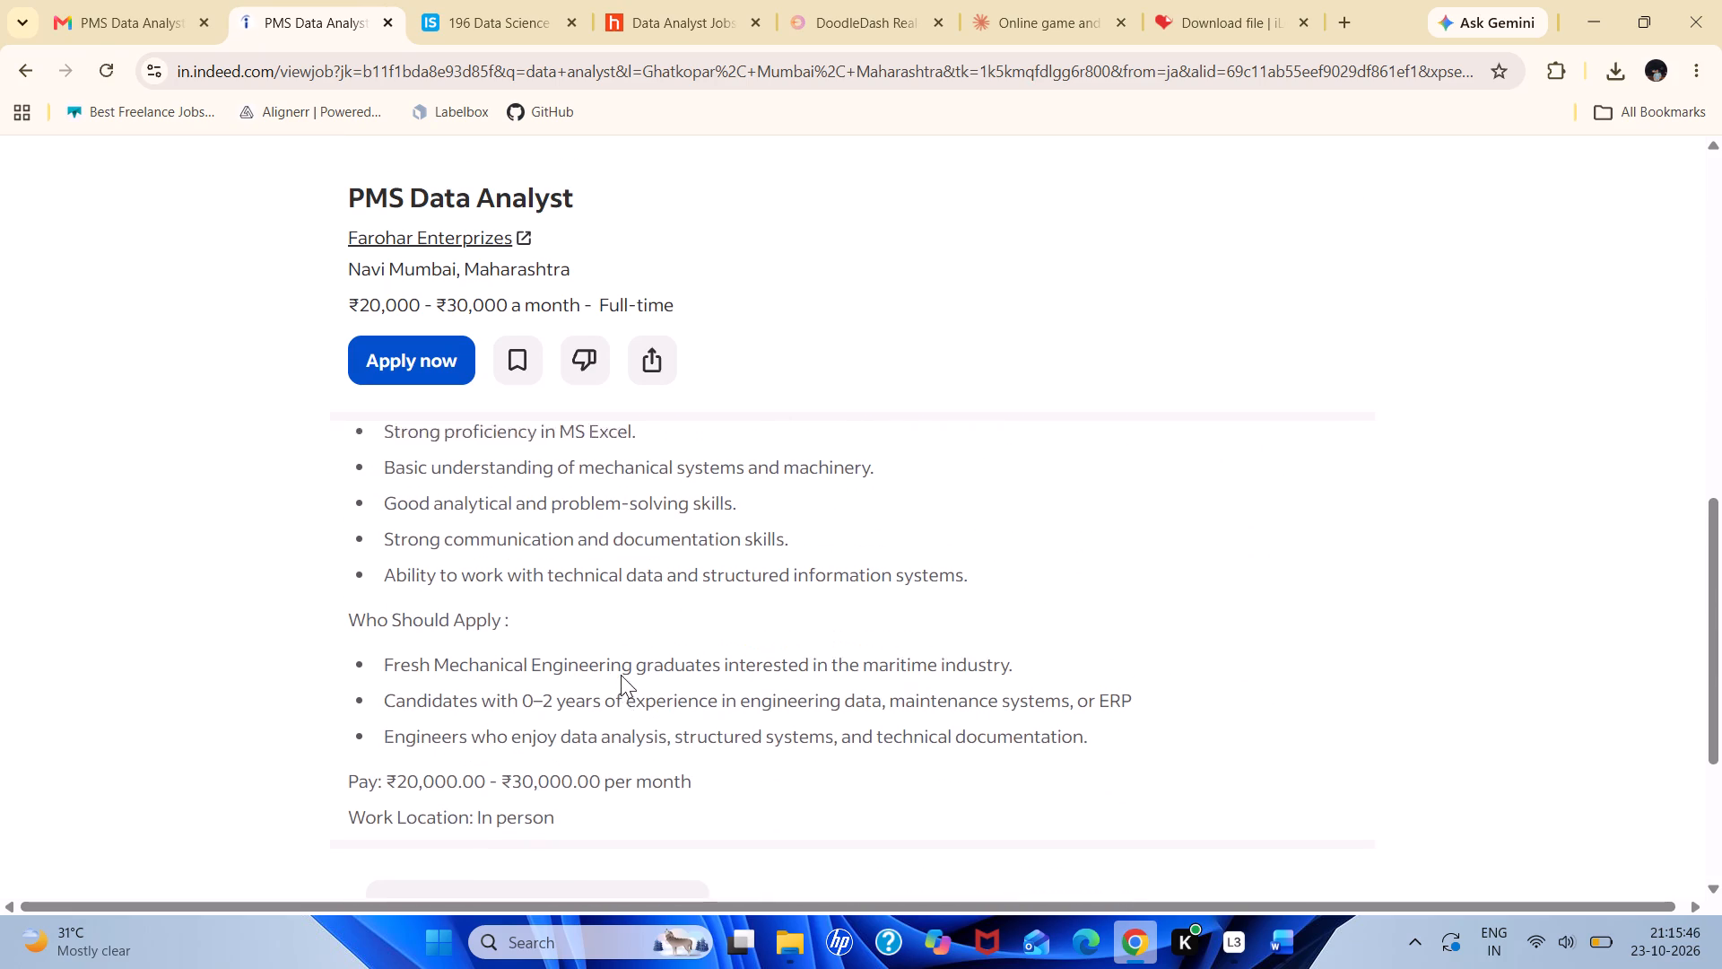
scroll(610, 674, up, 6)
click(403, 507)
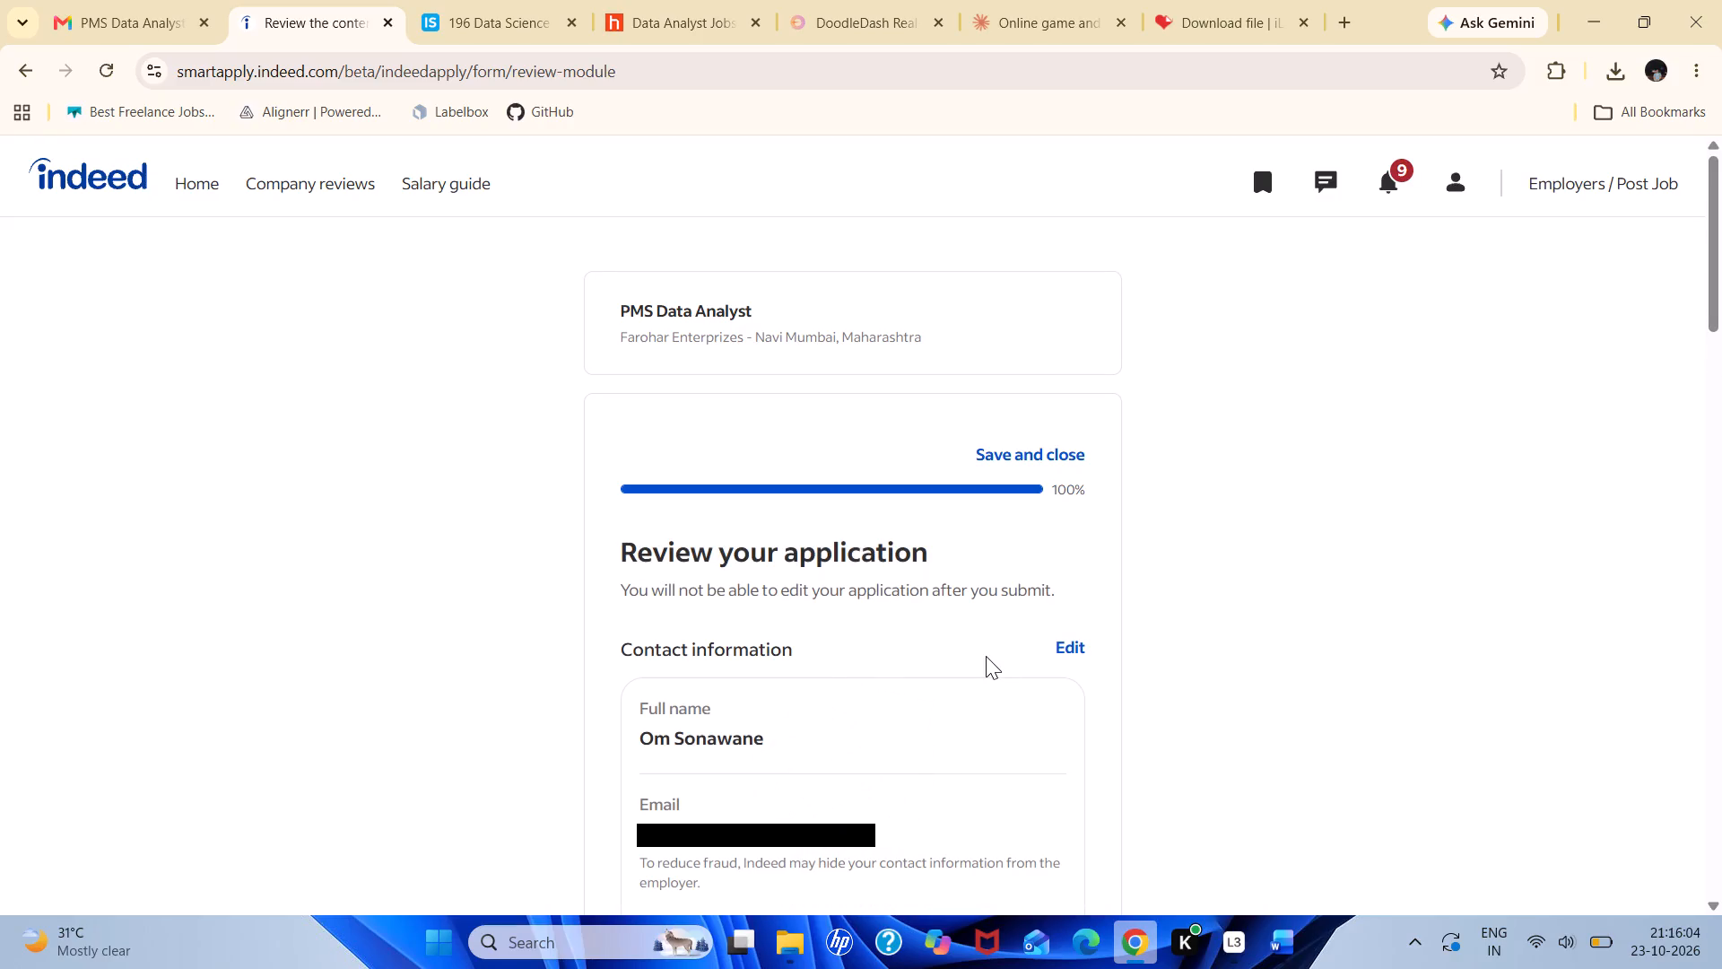
Look over the application's review page down to the attached resume and open the resume section for editing.
scroll(985, 655, down, 9)
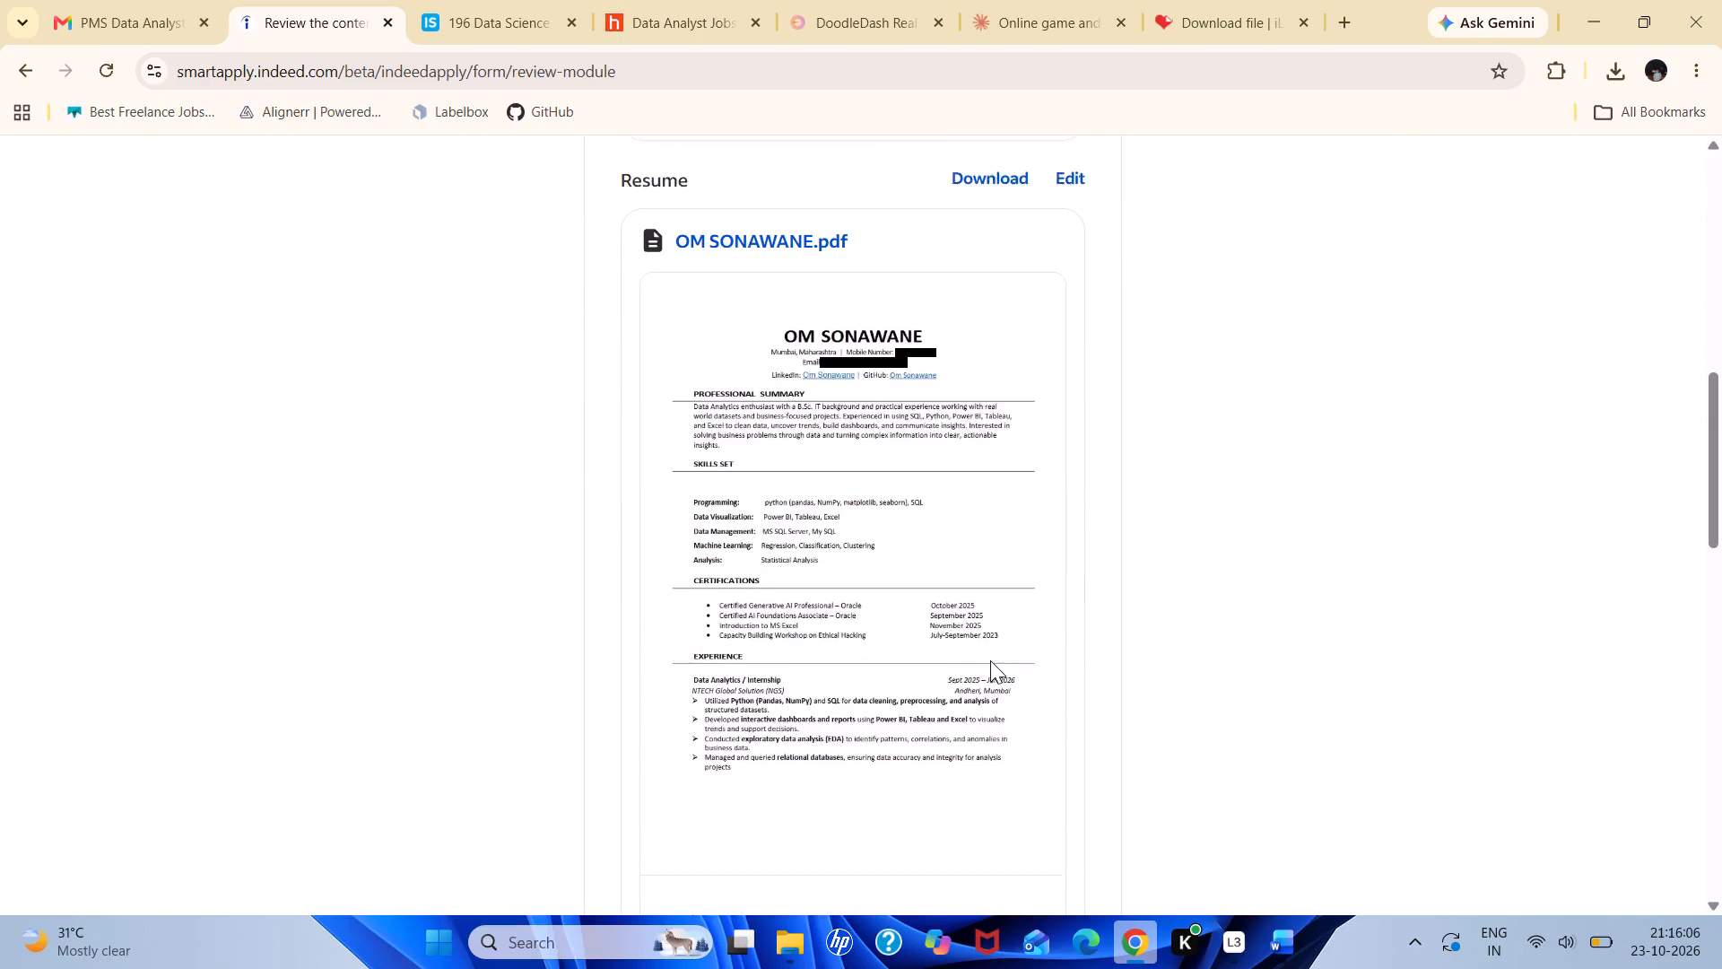
scroll(986, 634, down, 7)
scroll(986, 634, up, 10)
click(1071, 468)
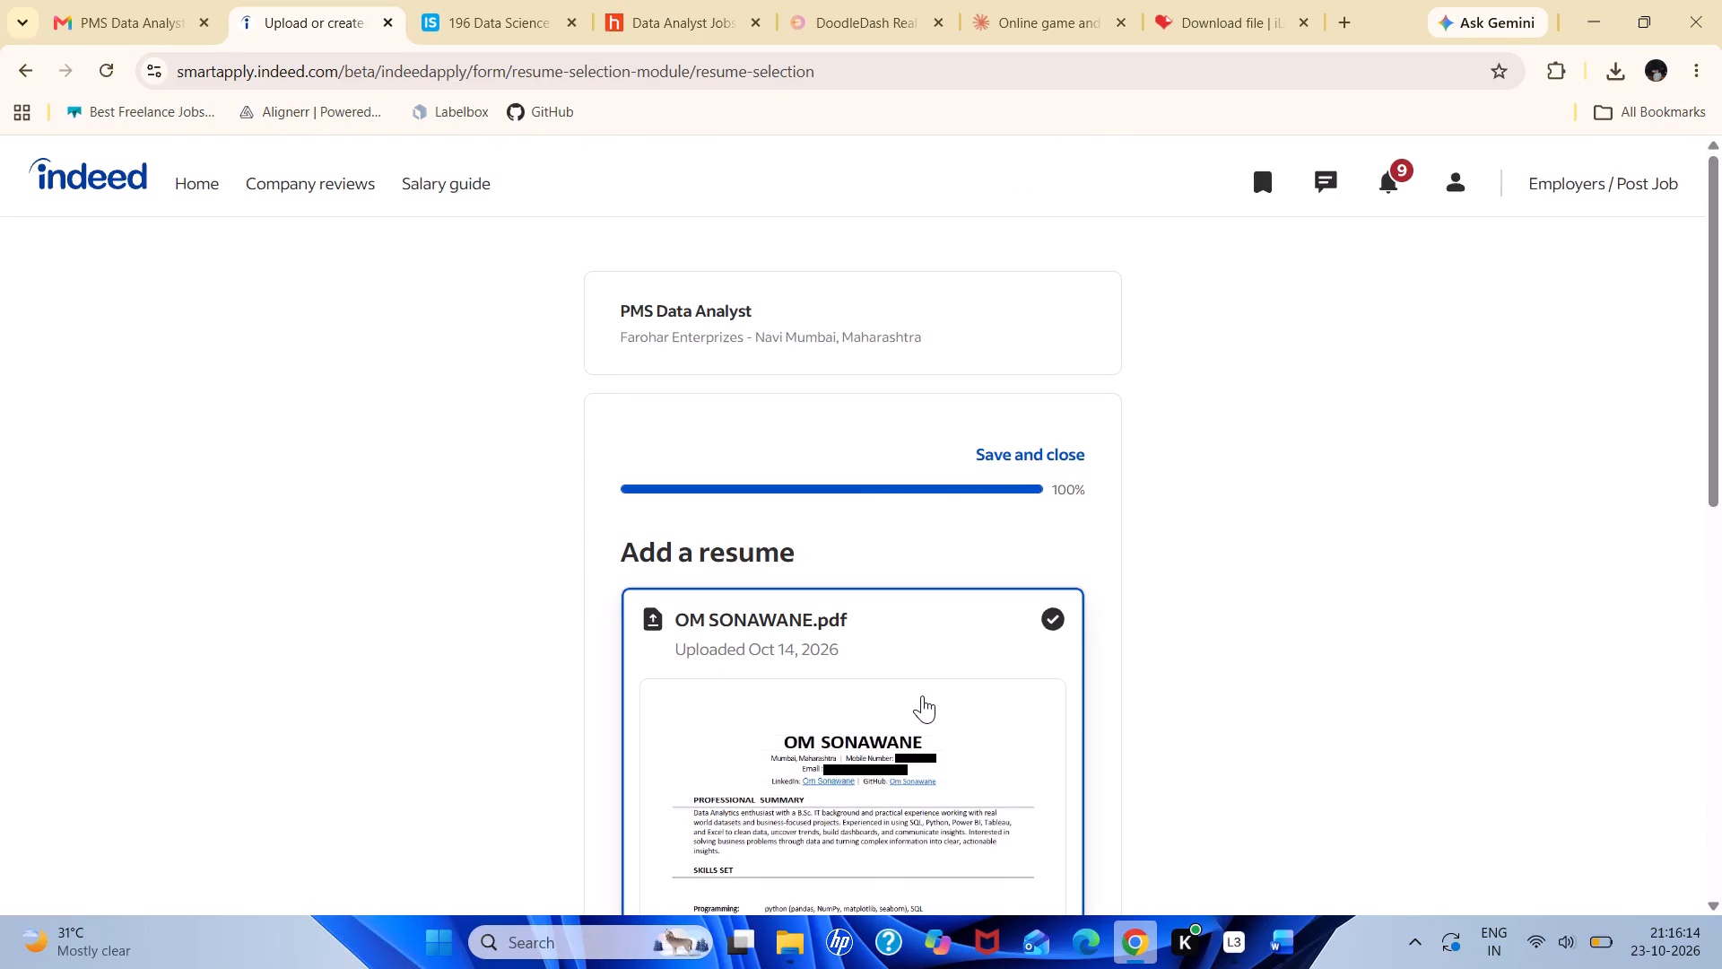
Replace the attached CV by uploading the resume PDF dated 23-10-2026 from the Documents folder.
scroll(922, 695, down, 6)
scroll(922, 695, up, 1)
scroll(922, 695, down, 4)
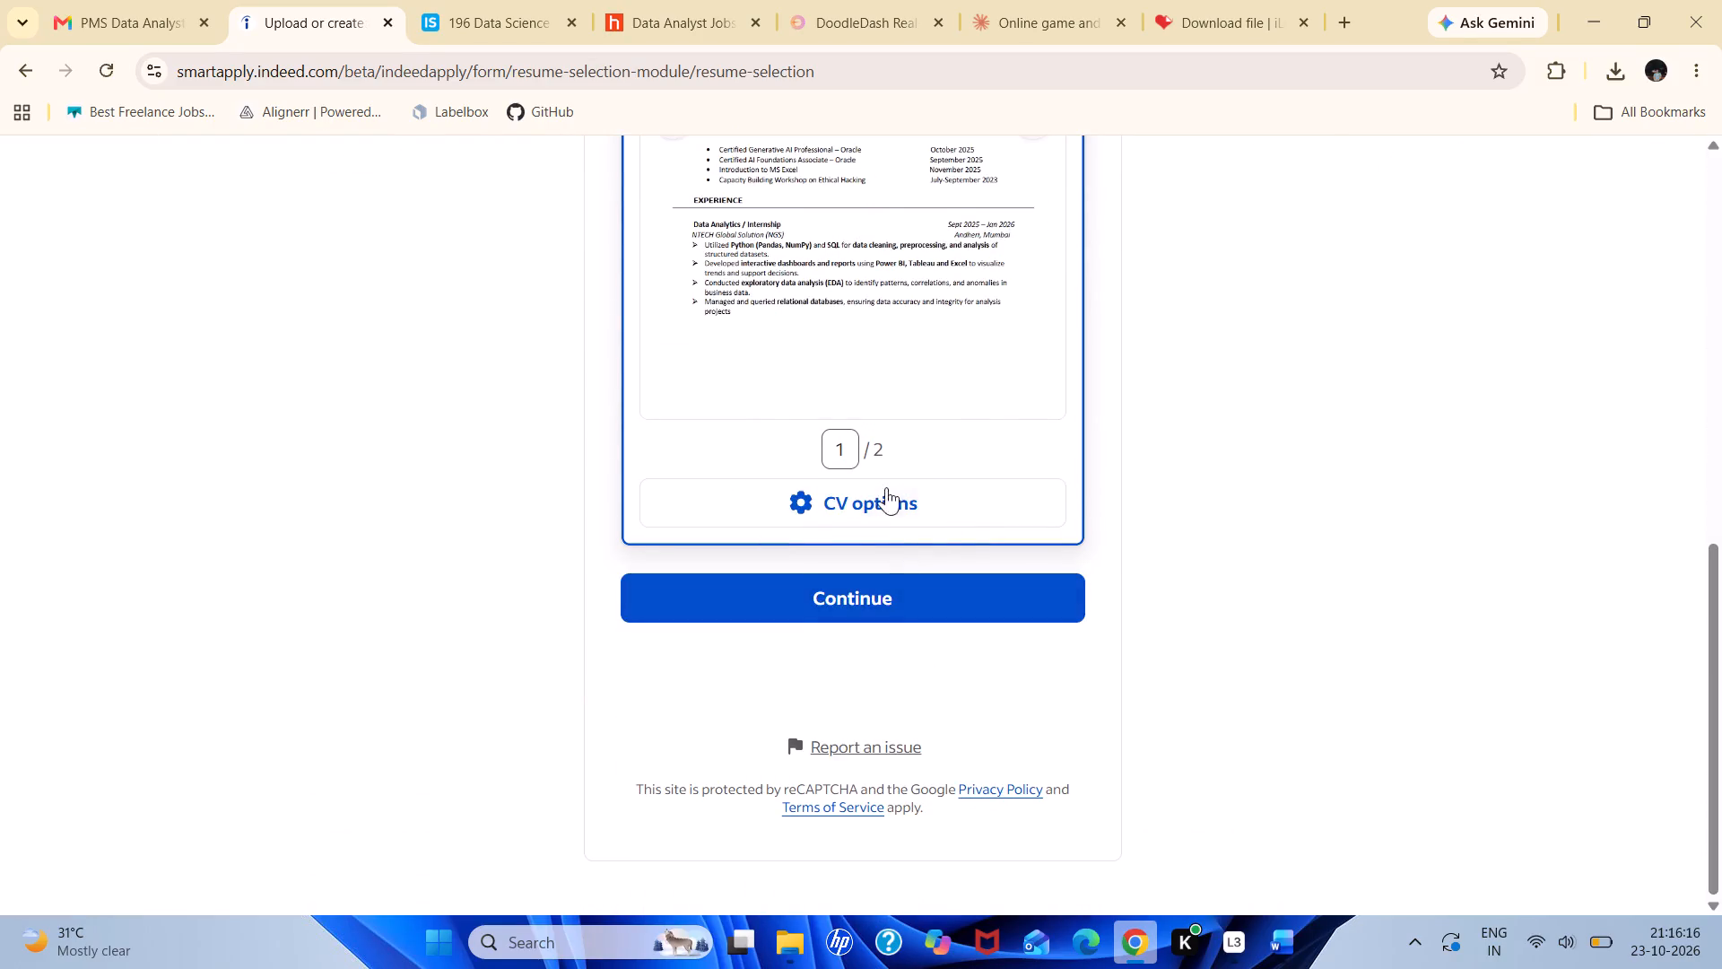
click(893, 512)
click(845, 555)
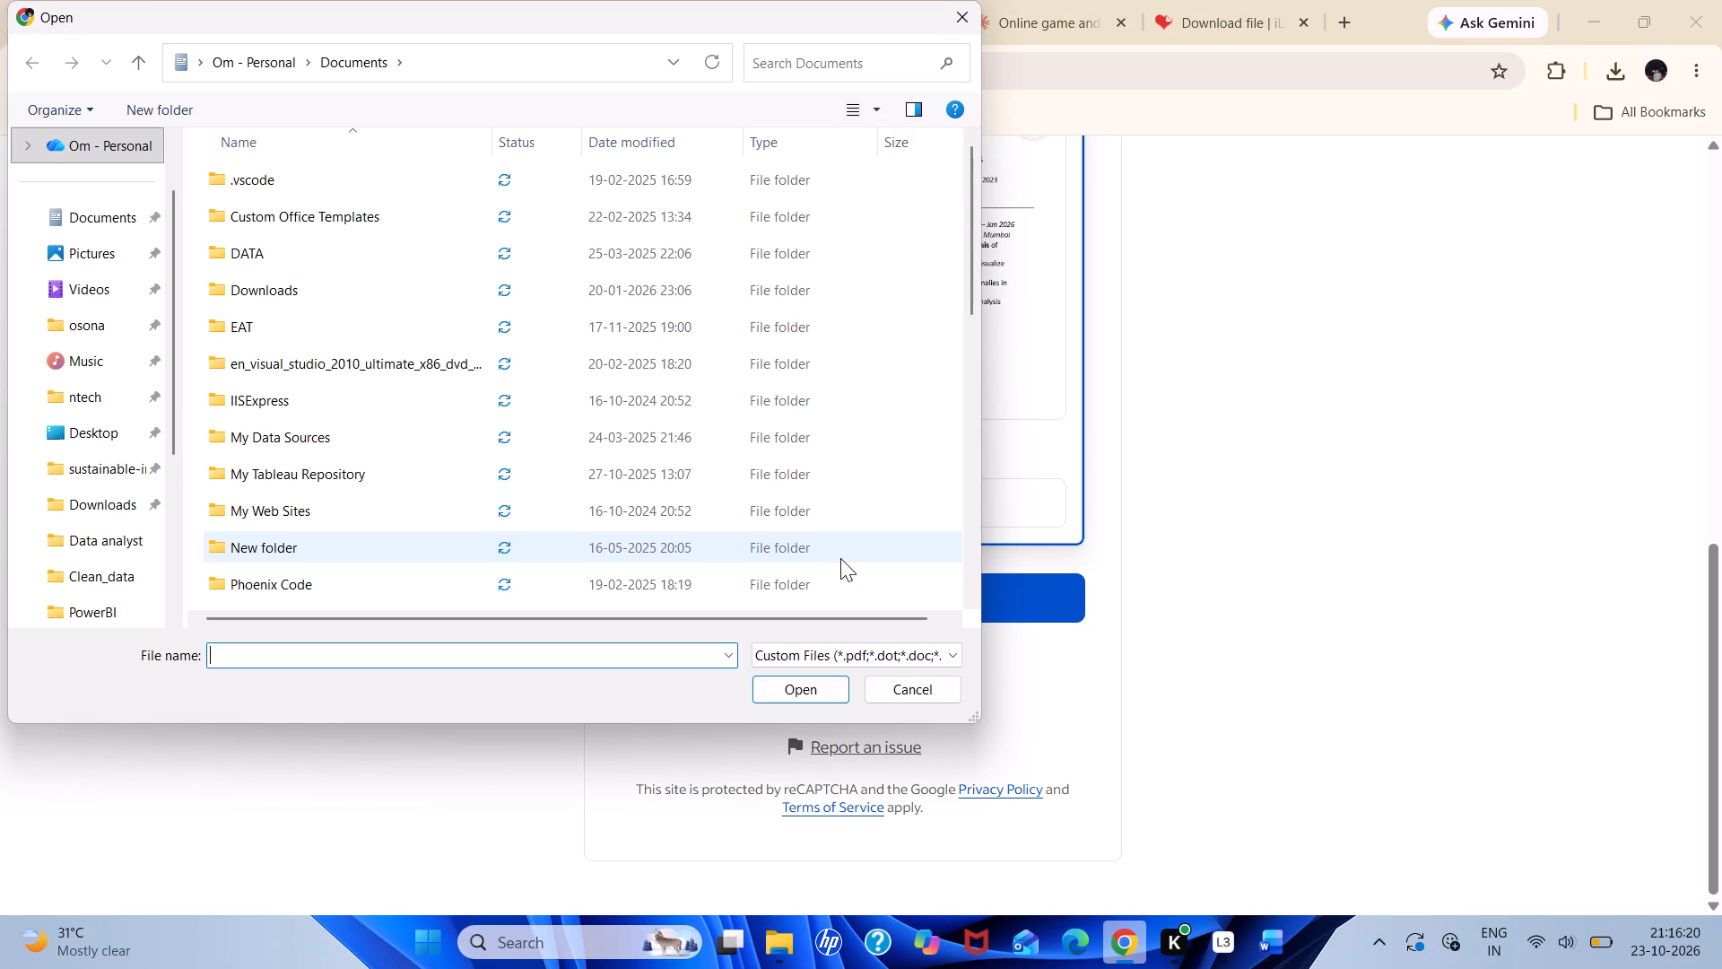
scroll(334, 458, down, 5)
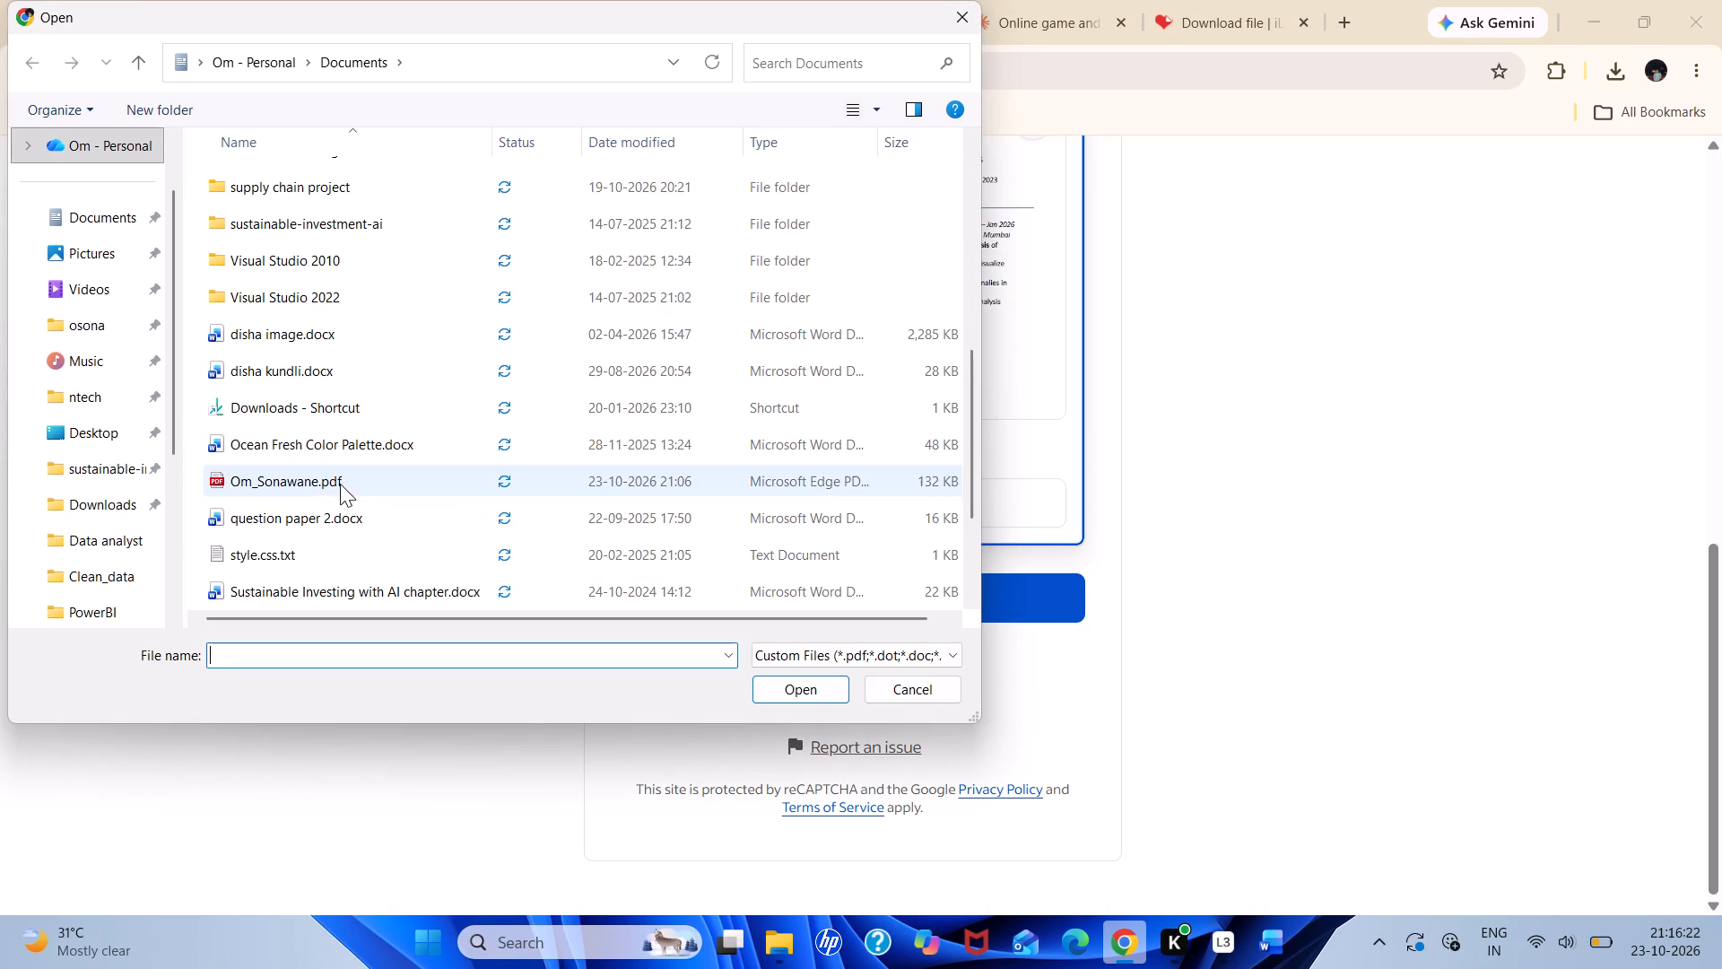
click(340, 484)
click(807, 683)
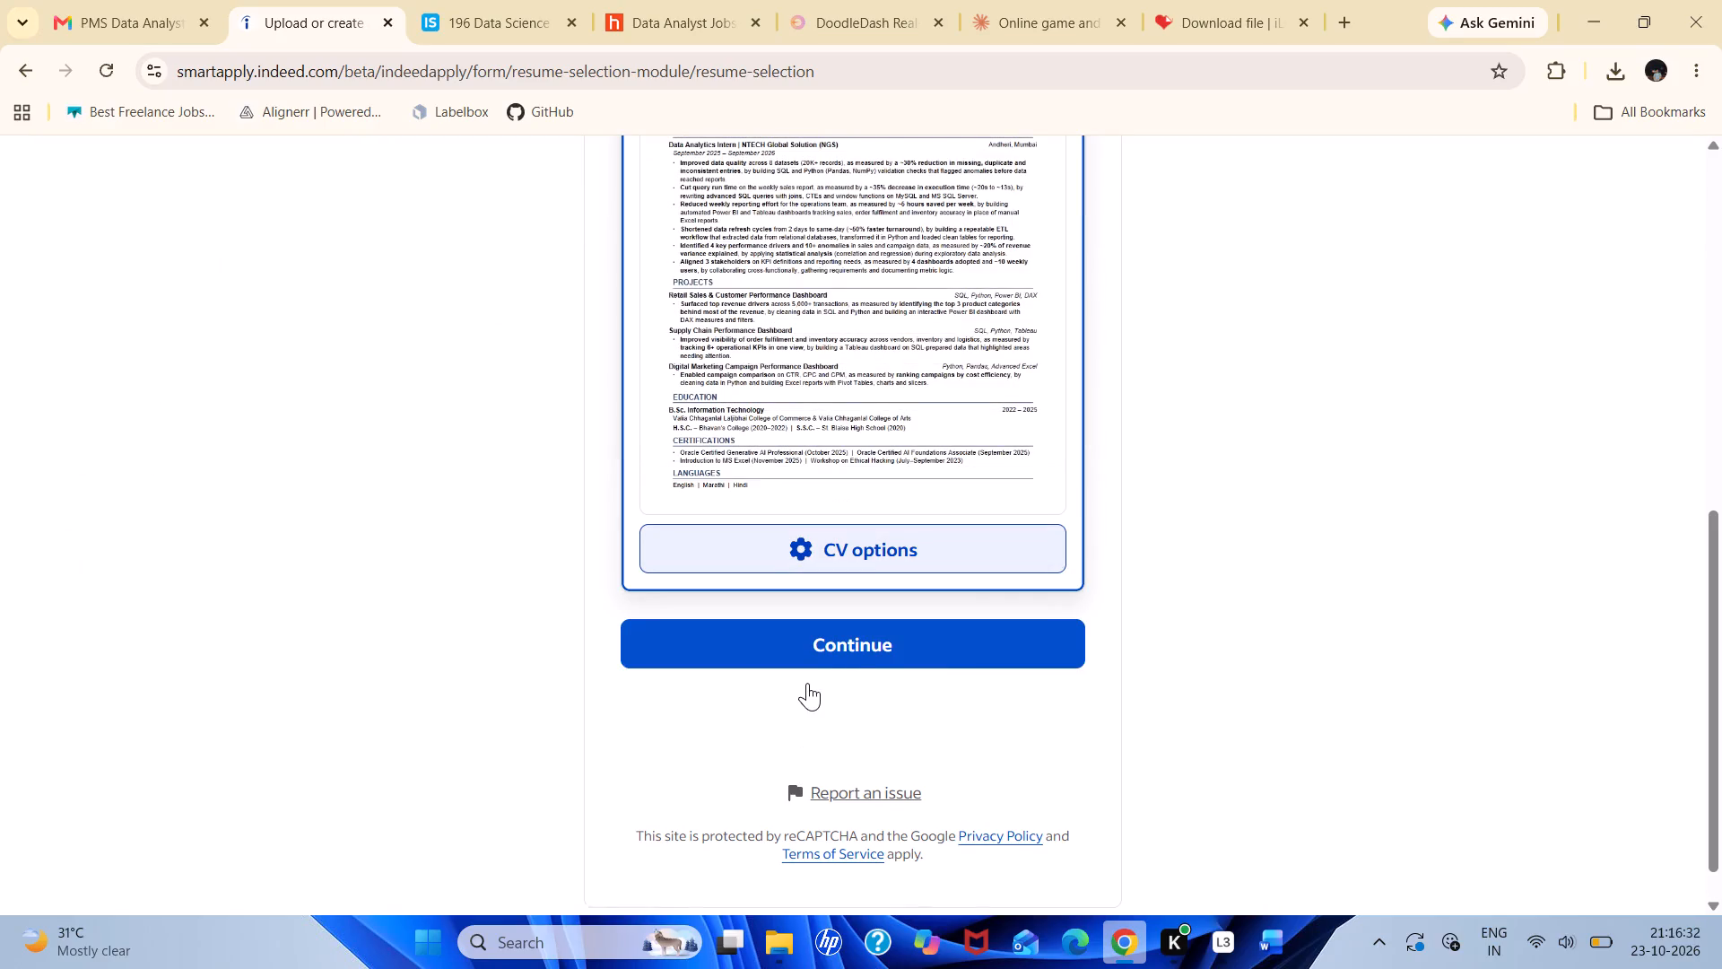
Check the preview of the newly uploaded resume and continue with it to the application review.
scroll(840, 678, up, 6)
scroll(848, 652, down, 4)
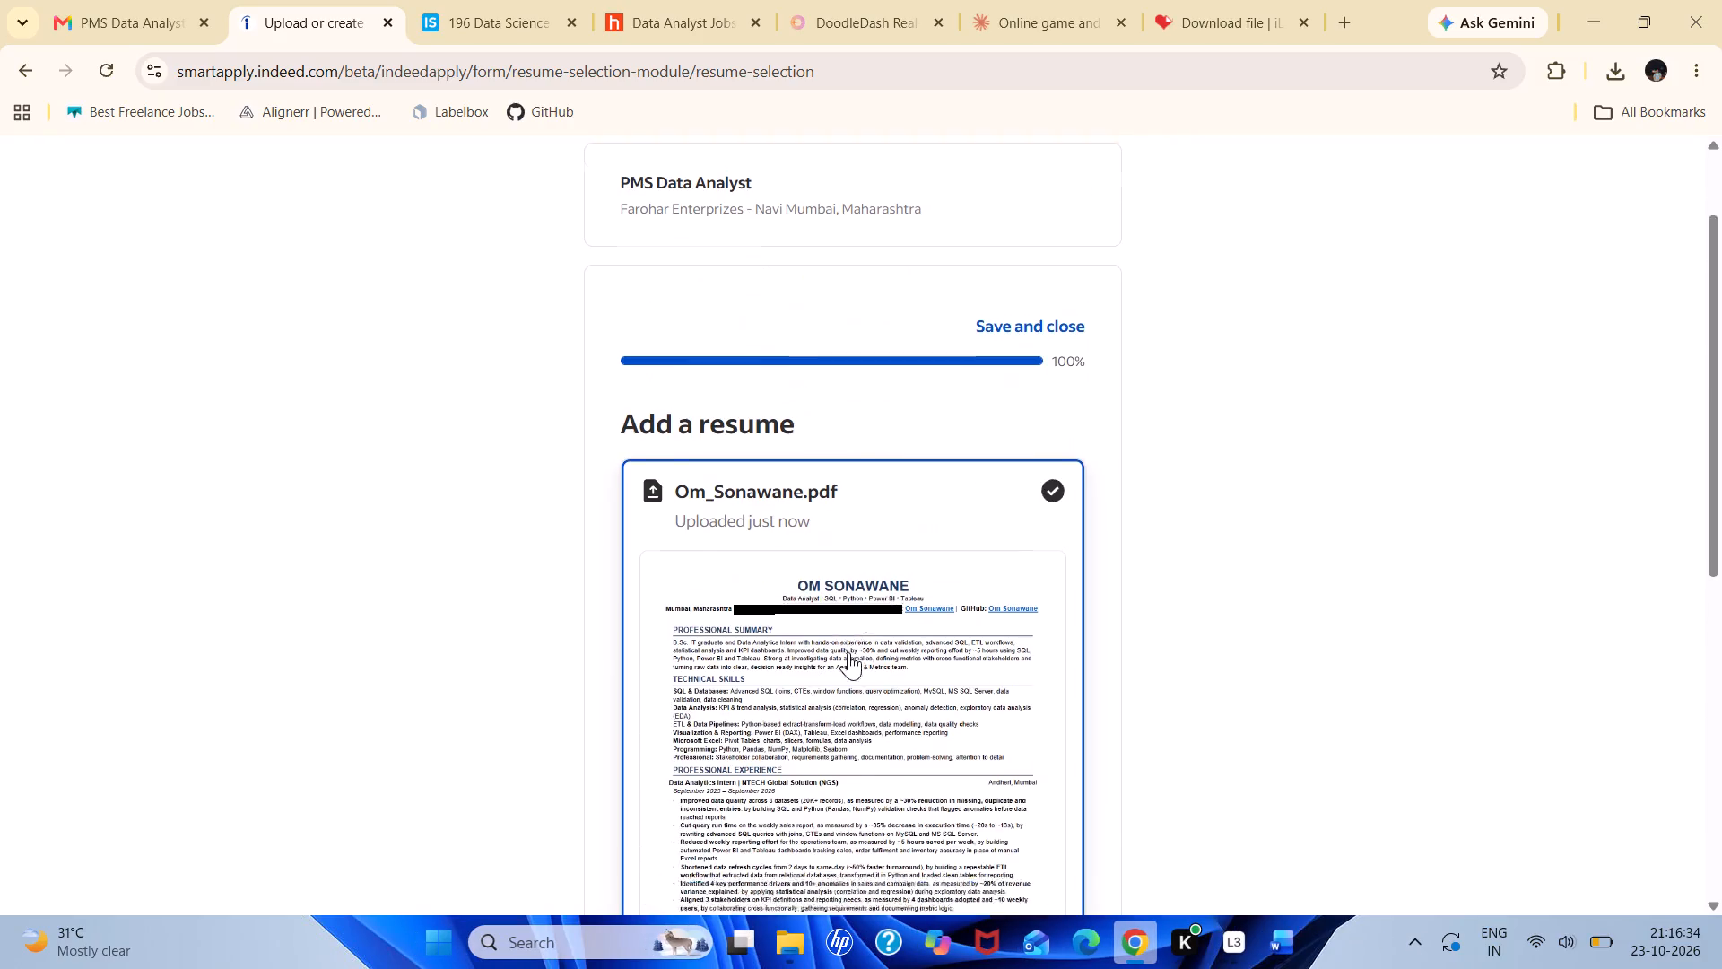
scroll(848, 652, down, 2)
click(891, 659)
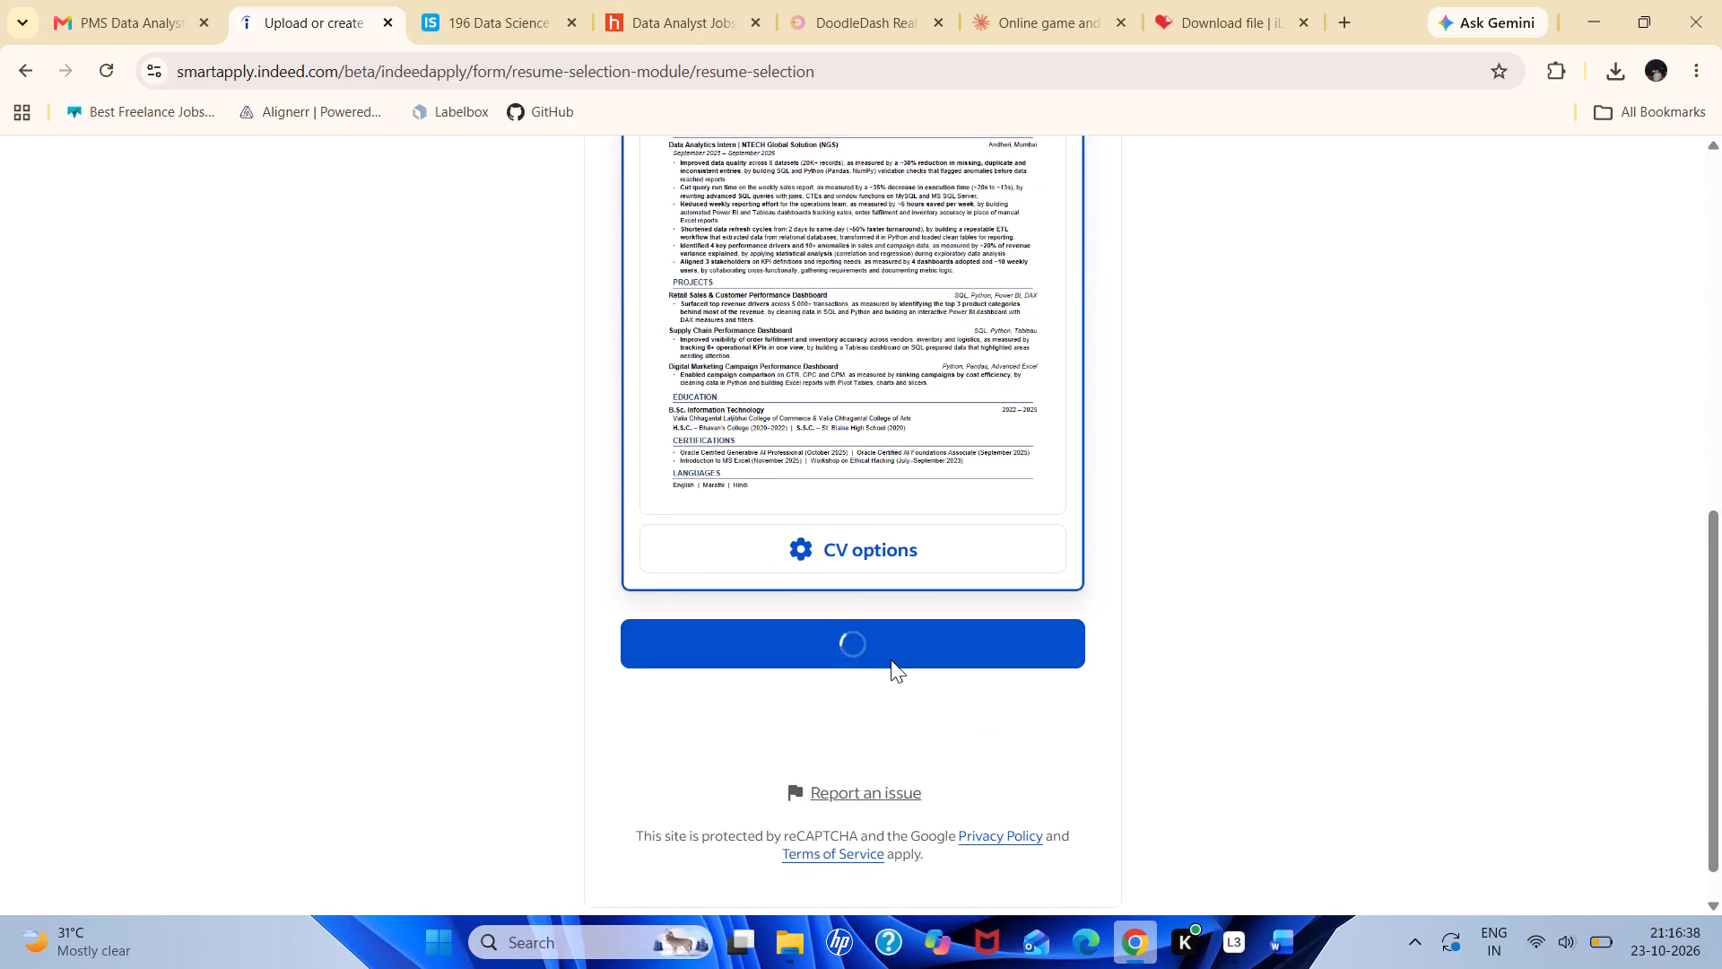
Review the contact information and the attached resume in the PMS Data Analyst application.
scroll(891, 659, down, 4)
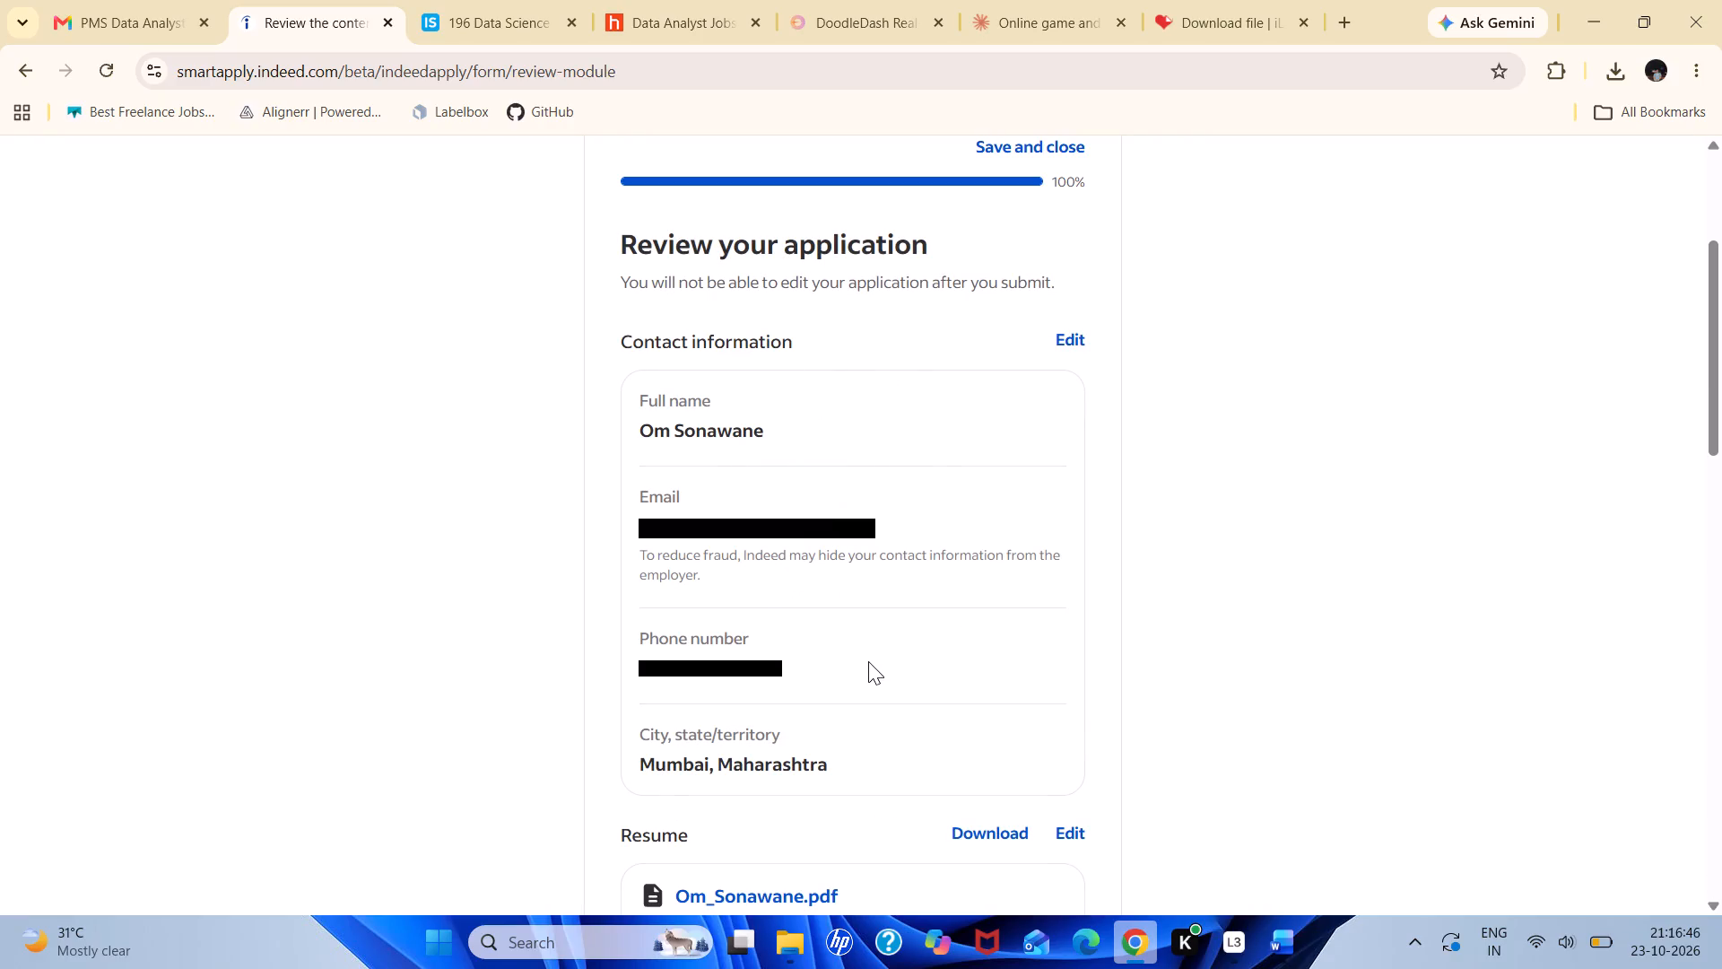
scroll(868, 661, down, 7)
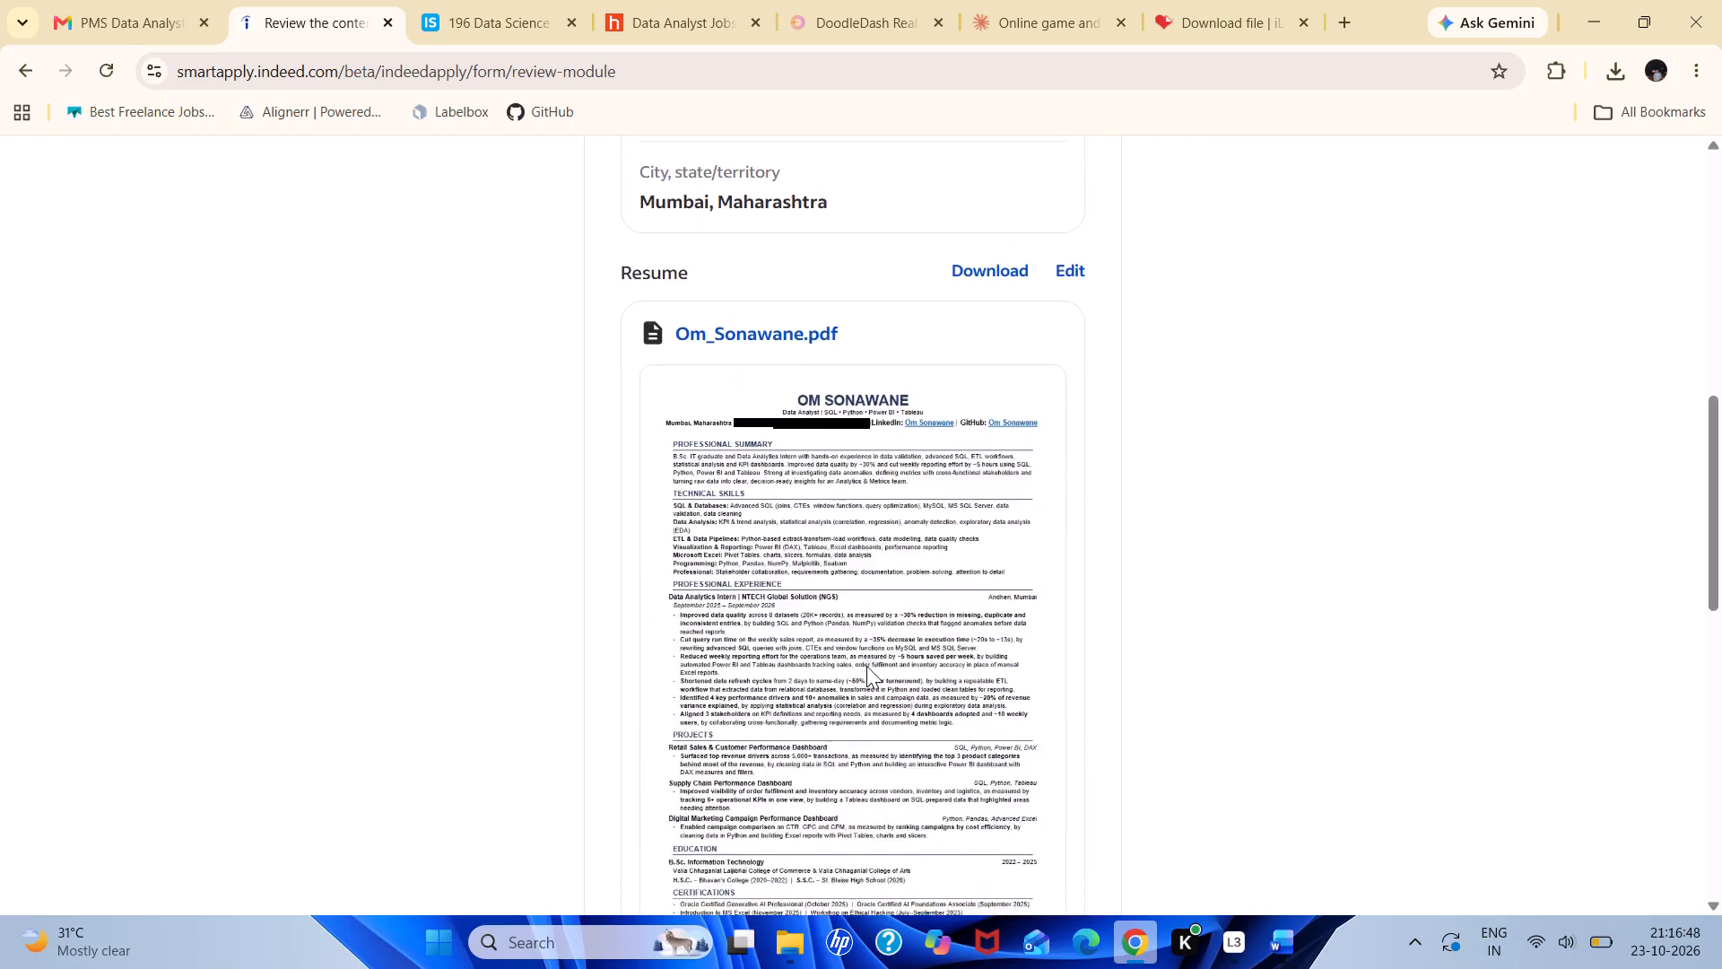
Submit the PMS Data Analyst application on Indeed with the newly attached resume.
scroll(866, 666, down, 8)
click(900, 647)
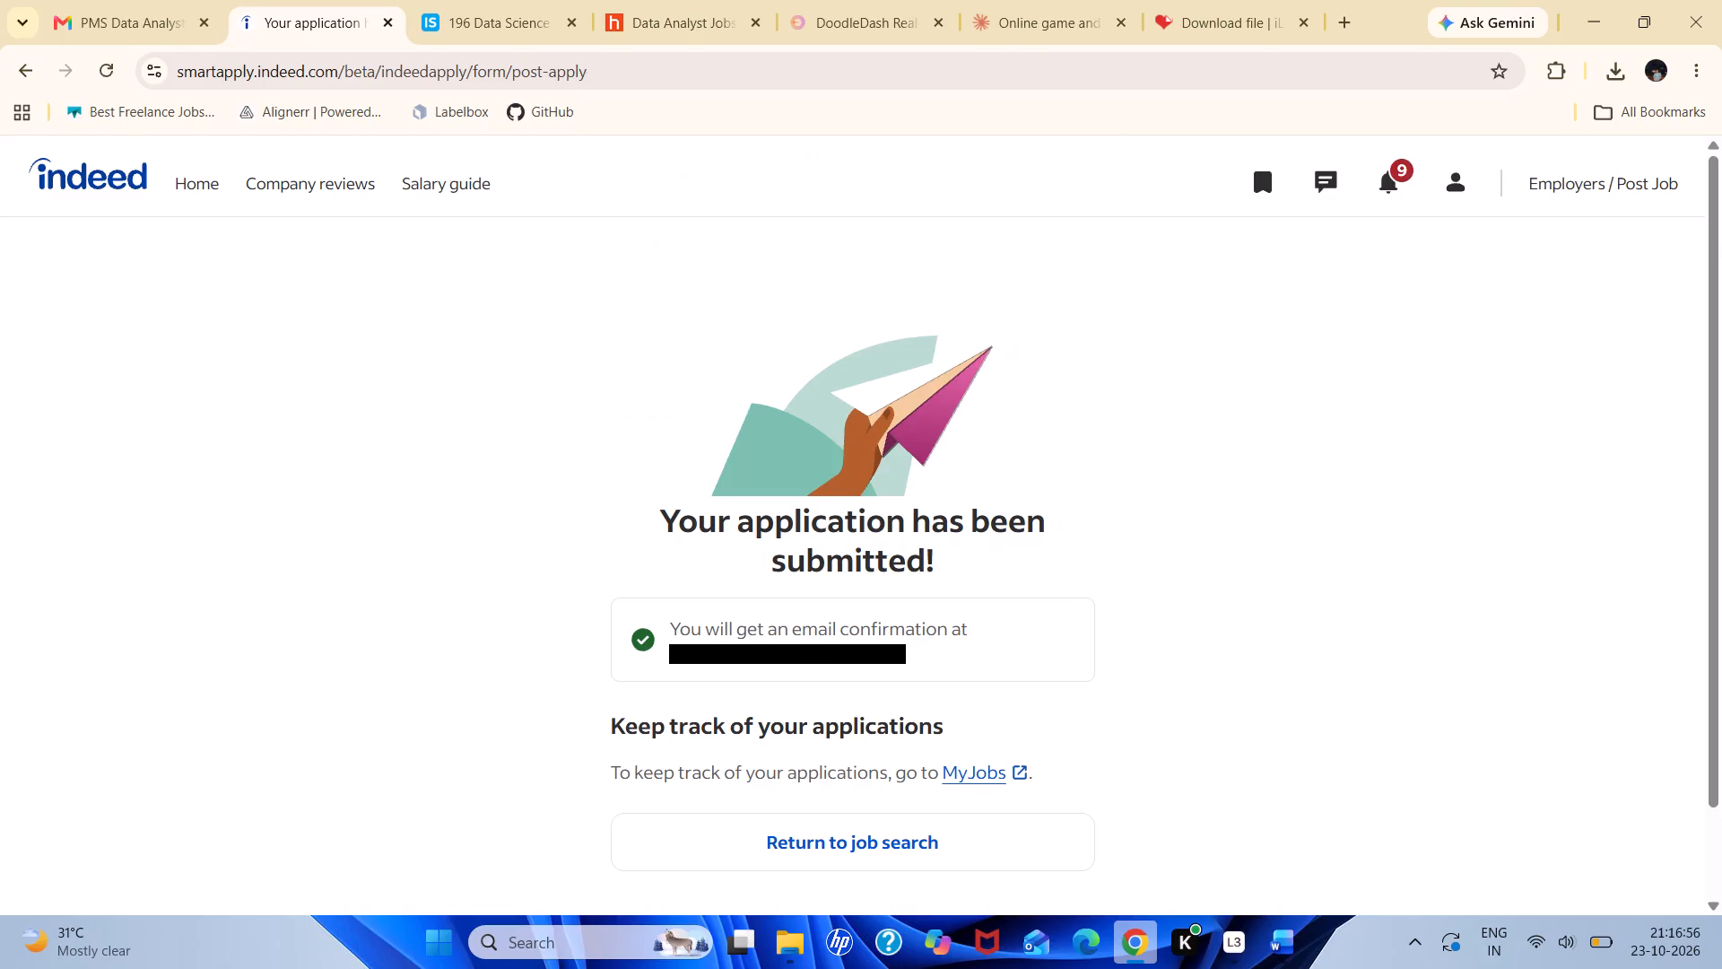
scroll(900, 647, down, 5)
Switch to the Orvis chat and check the progress of the DoodleDash multiplayer game build.
click(796, 0)
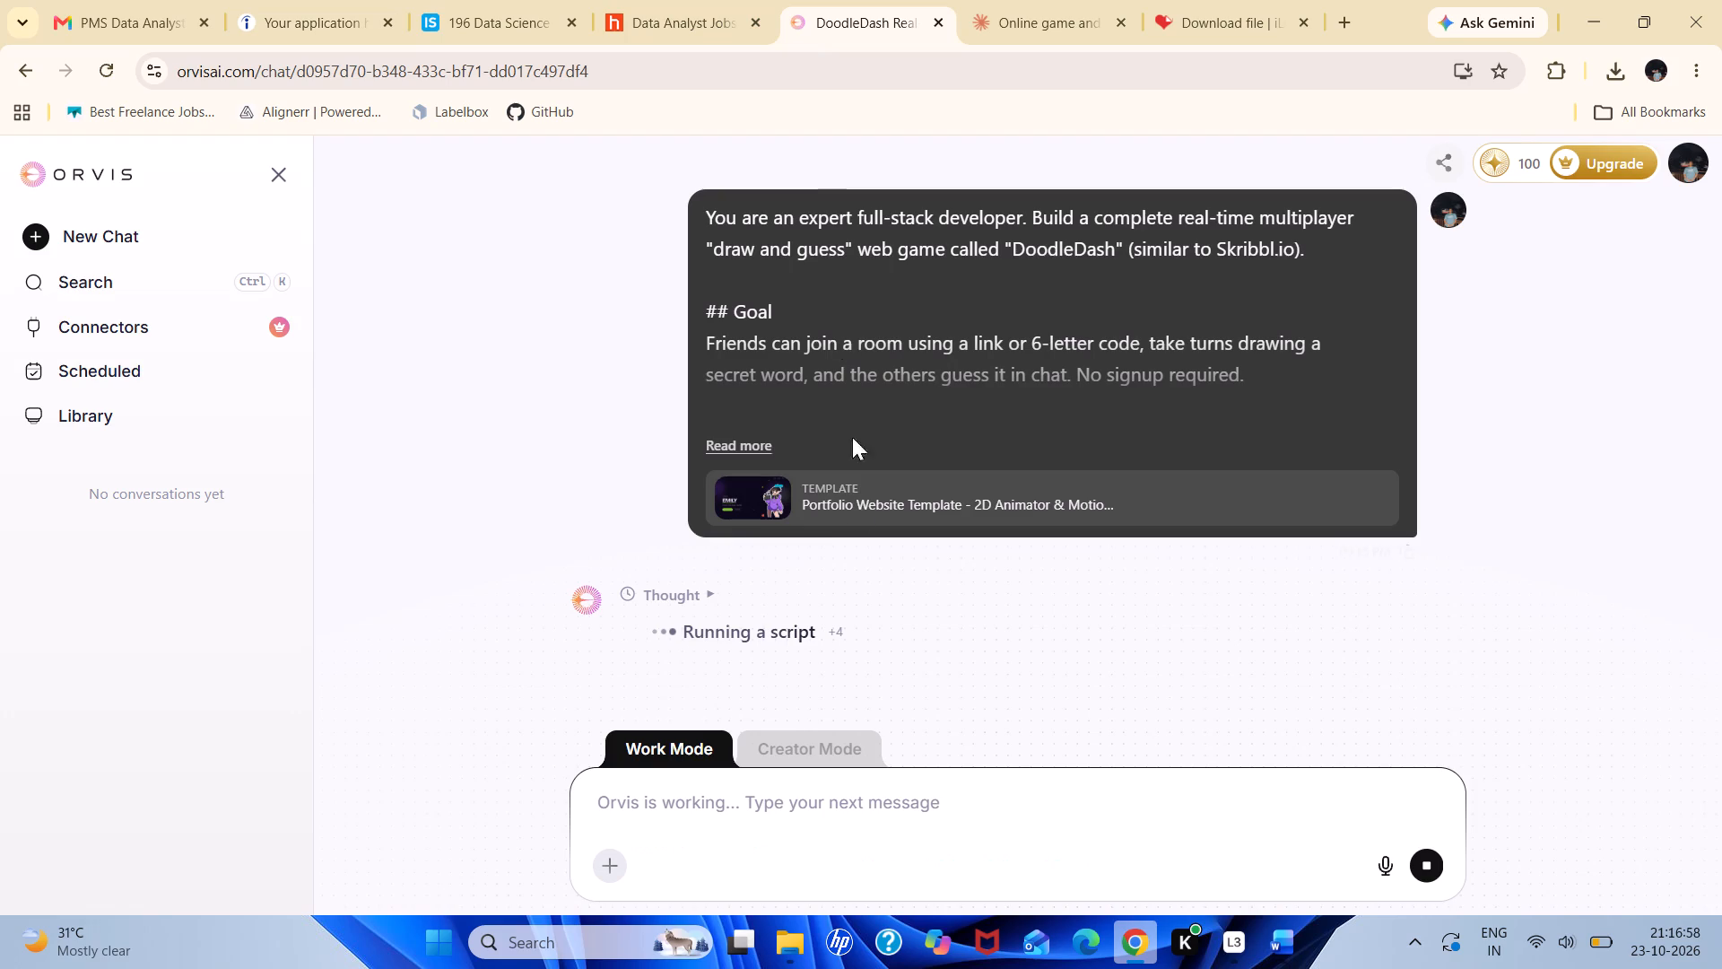
scroll(863, 682, down, 2)
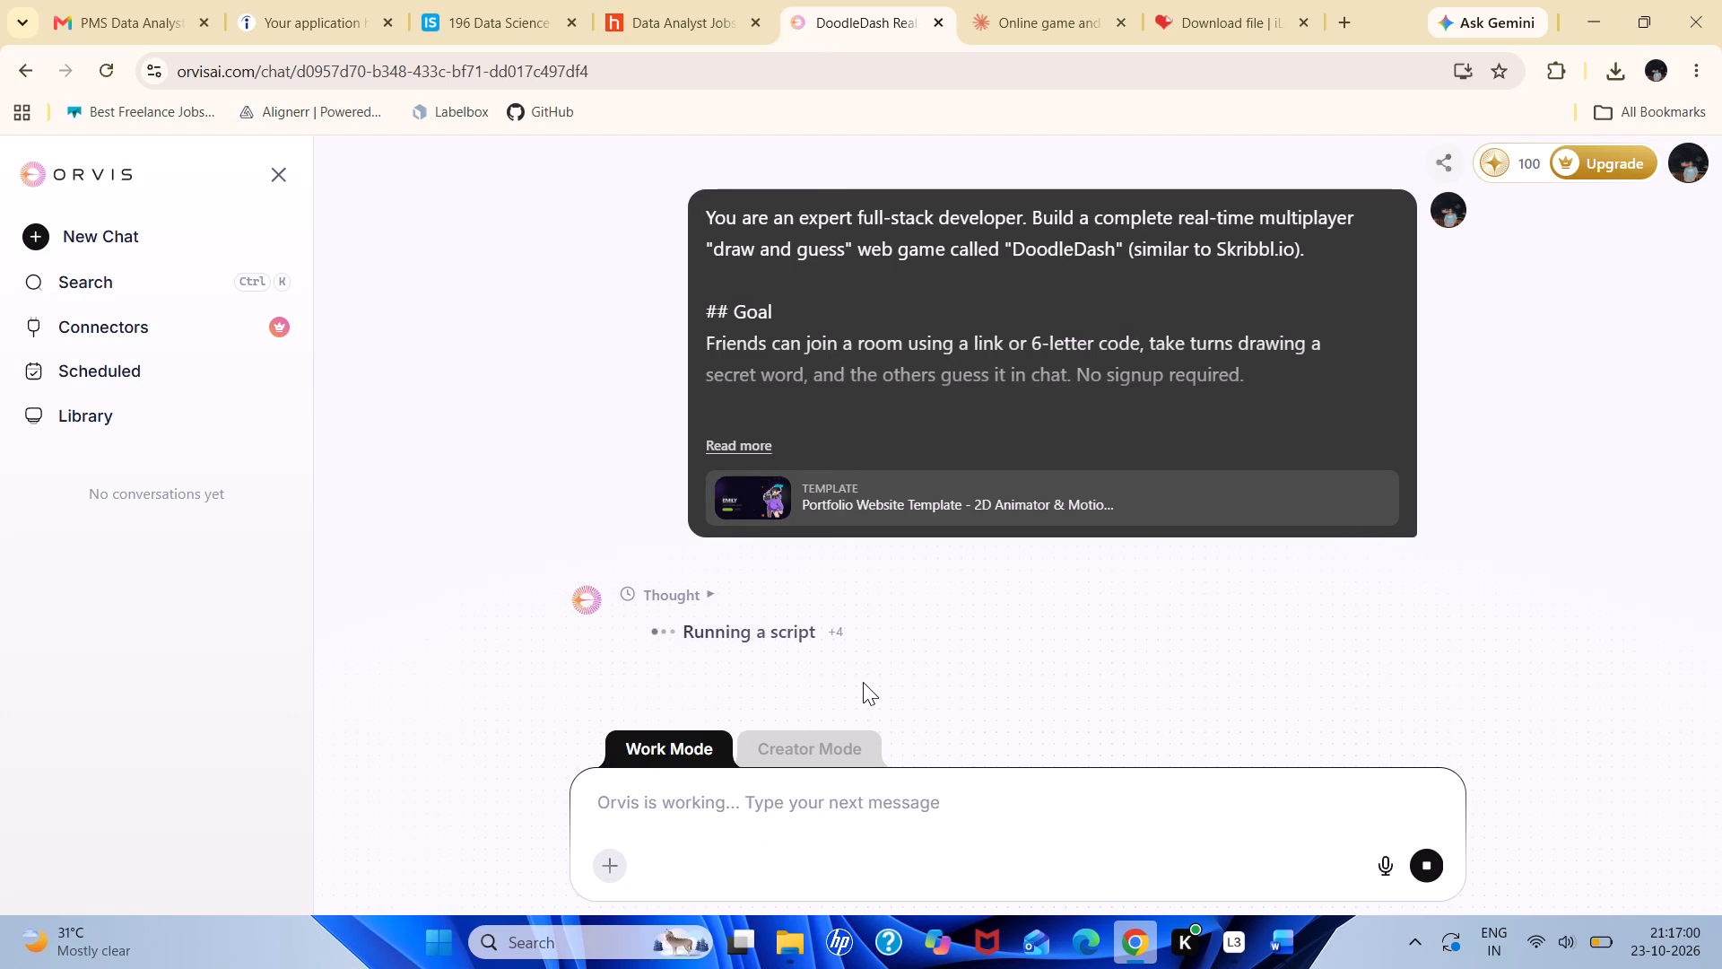
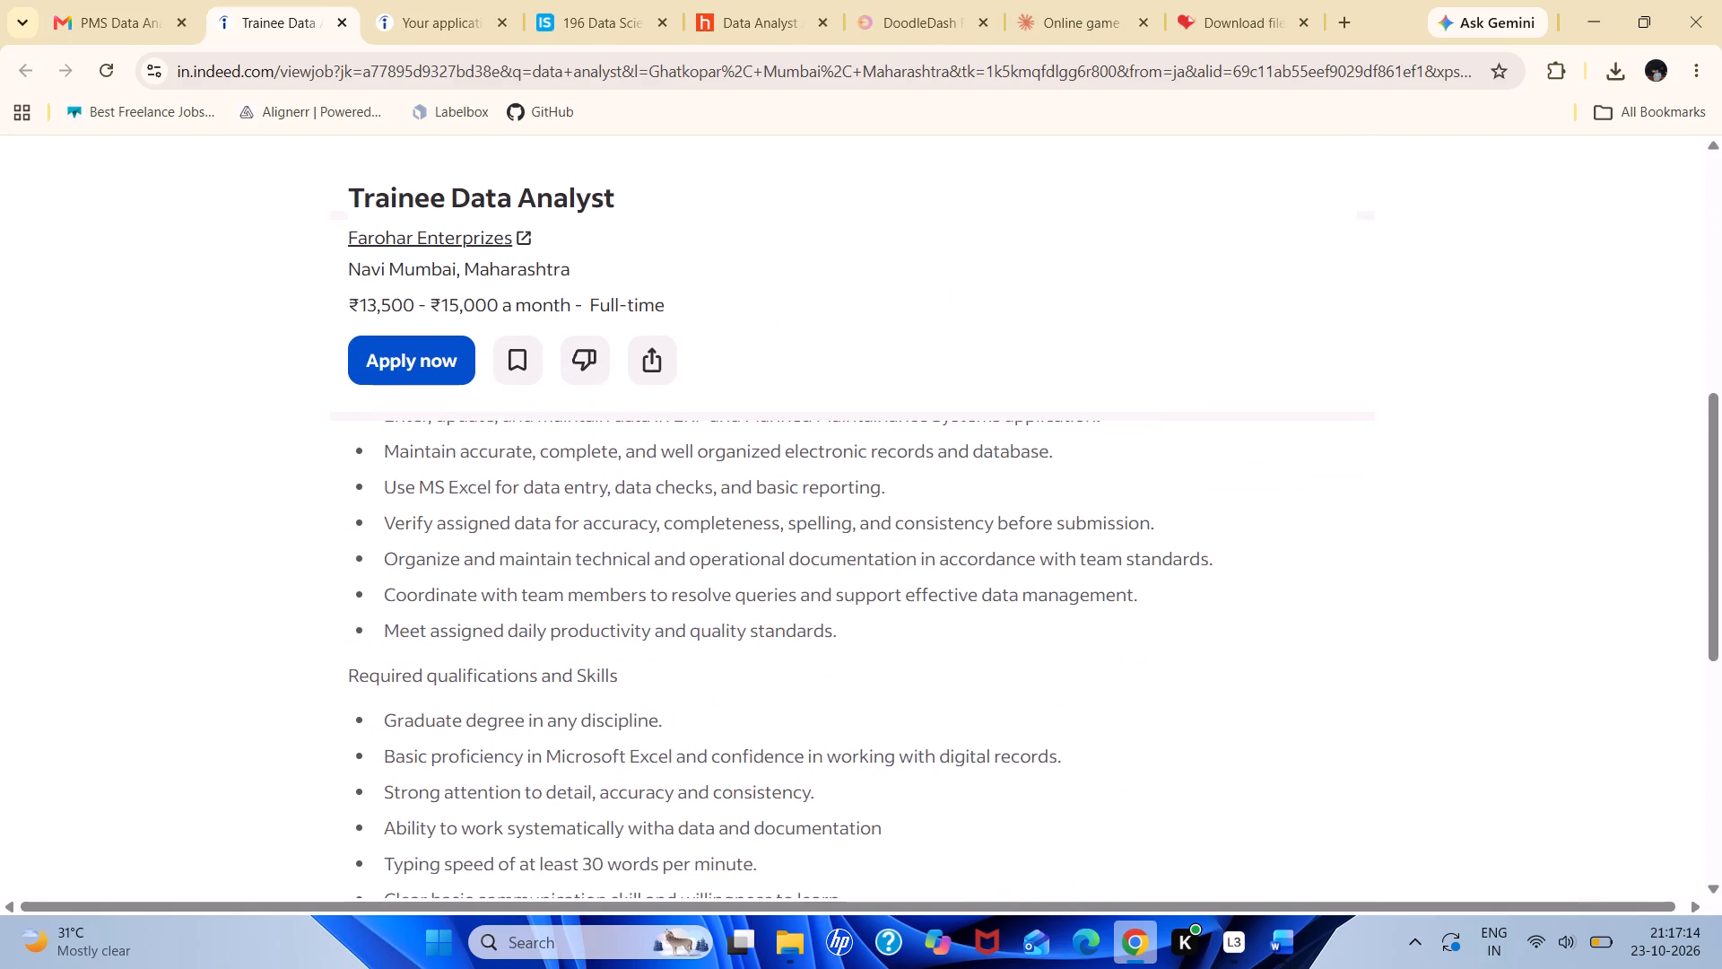
Read the Trainee Data Analyst posting's required qualifications, eligibility, pay and work location through to the end of the description.
scroll(575, 672, down, 2)
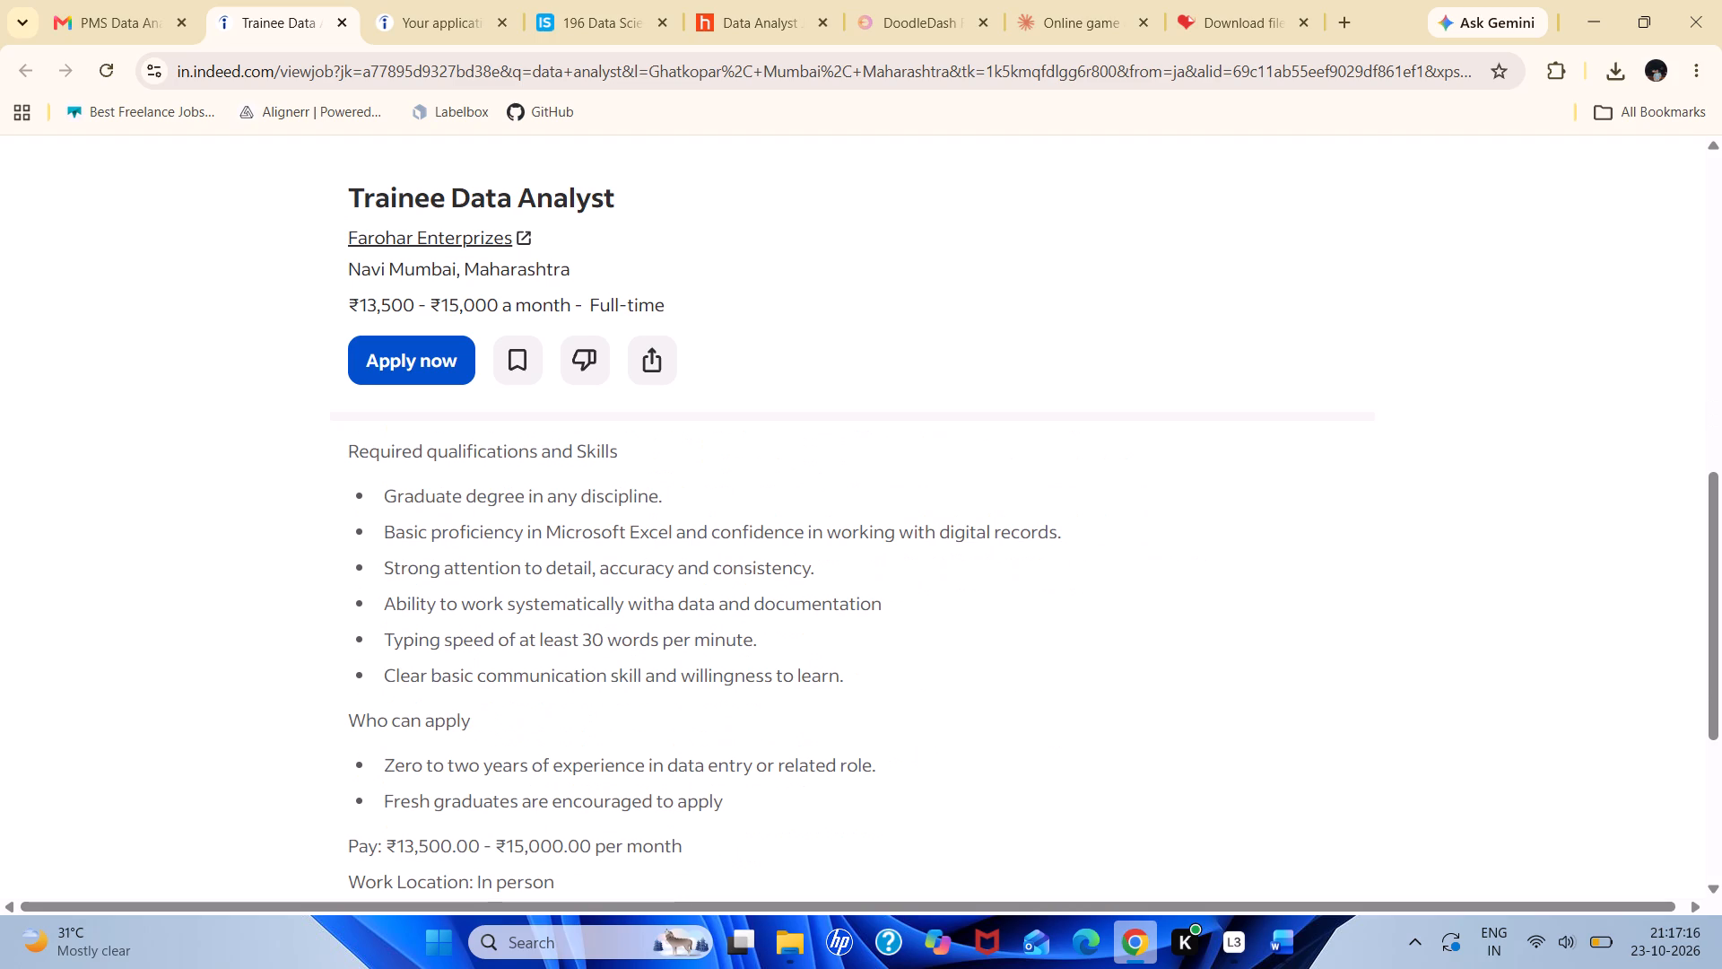
scroll(575, 672, down, 1)
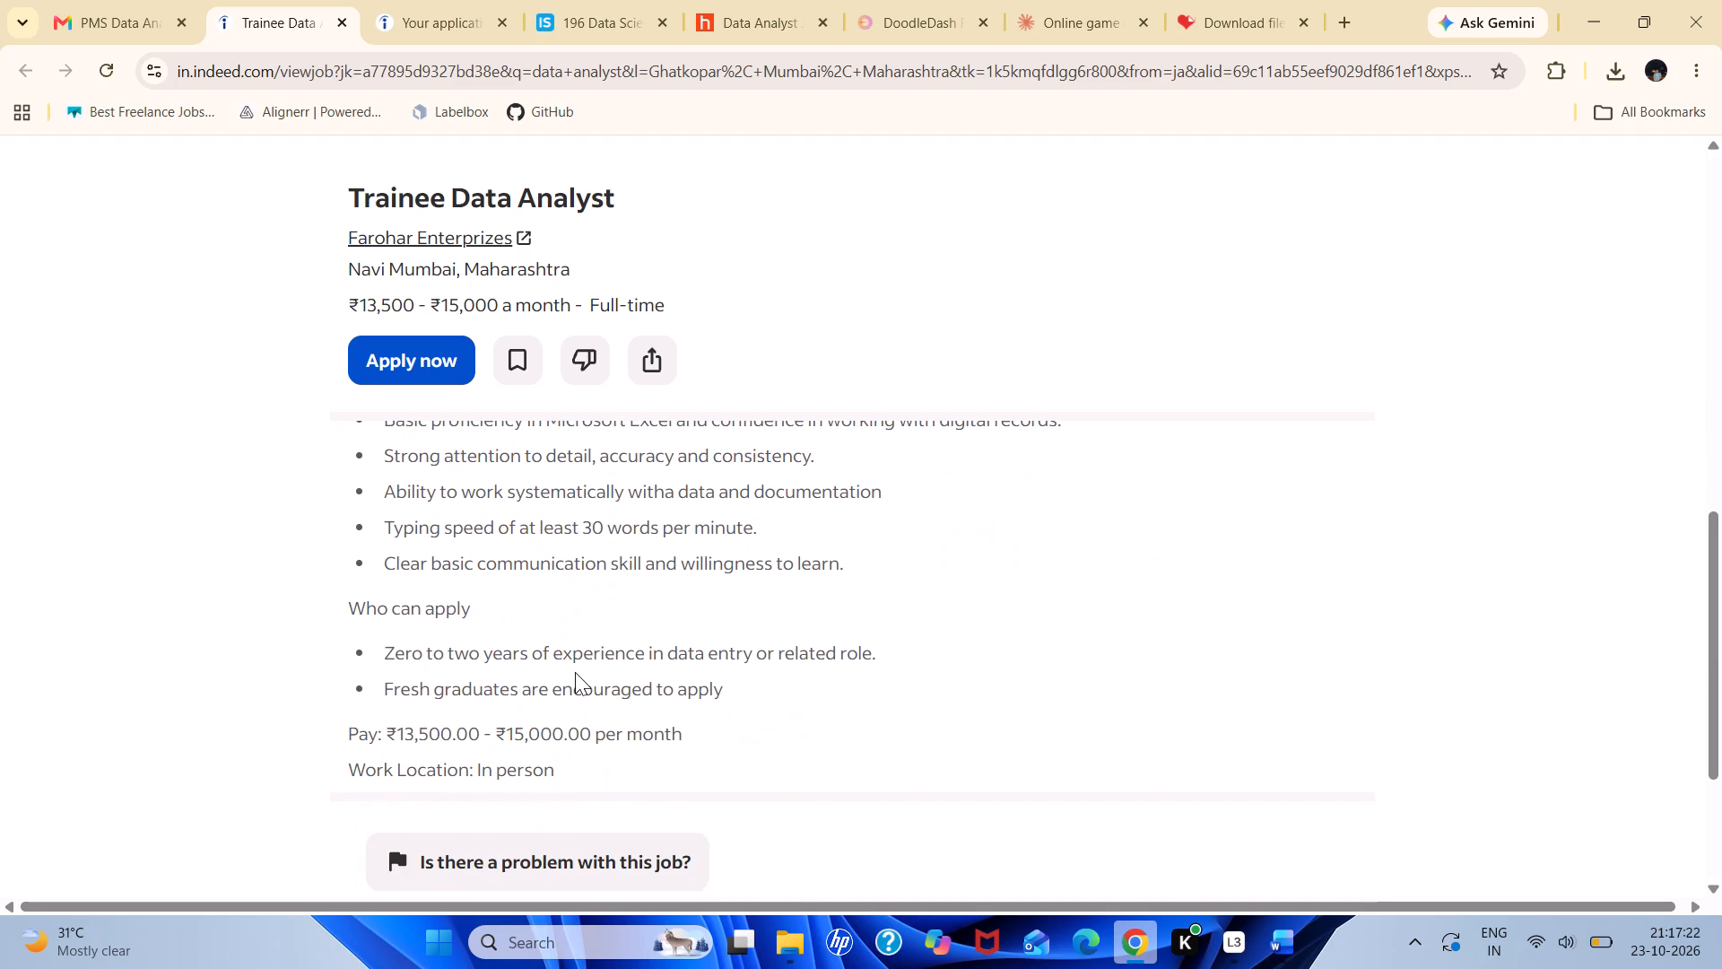
Read through the Trainee Data Analyst job description from Farohar Enterprizes and start an application for it.
scroll(575, 672, up, 3)
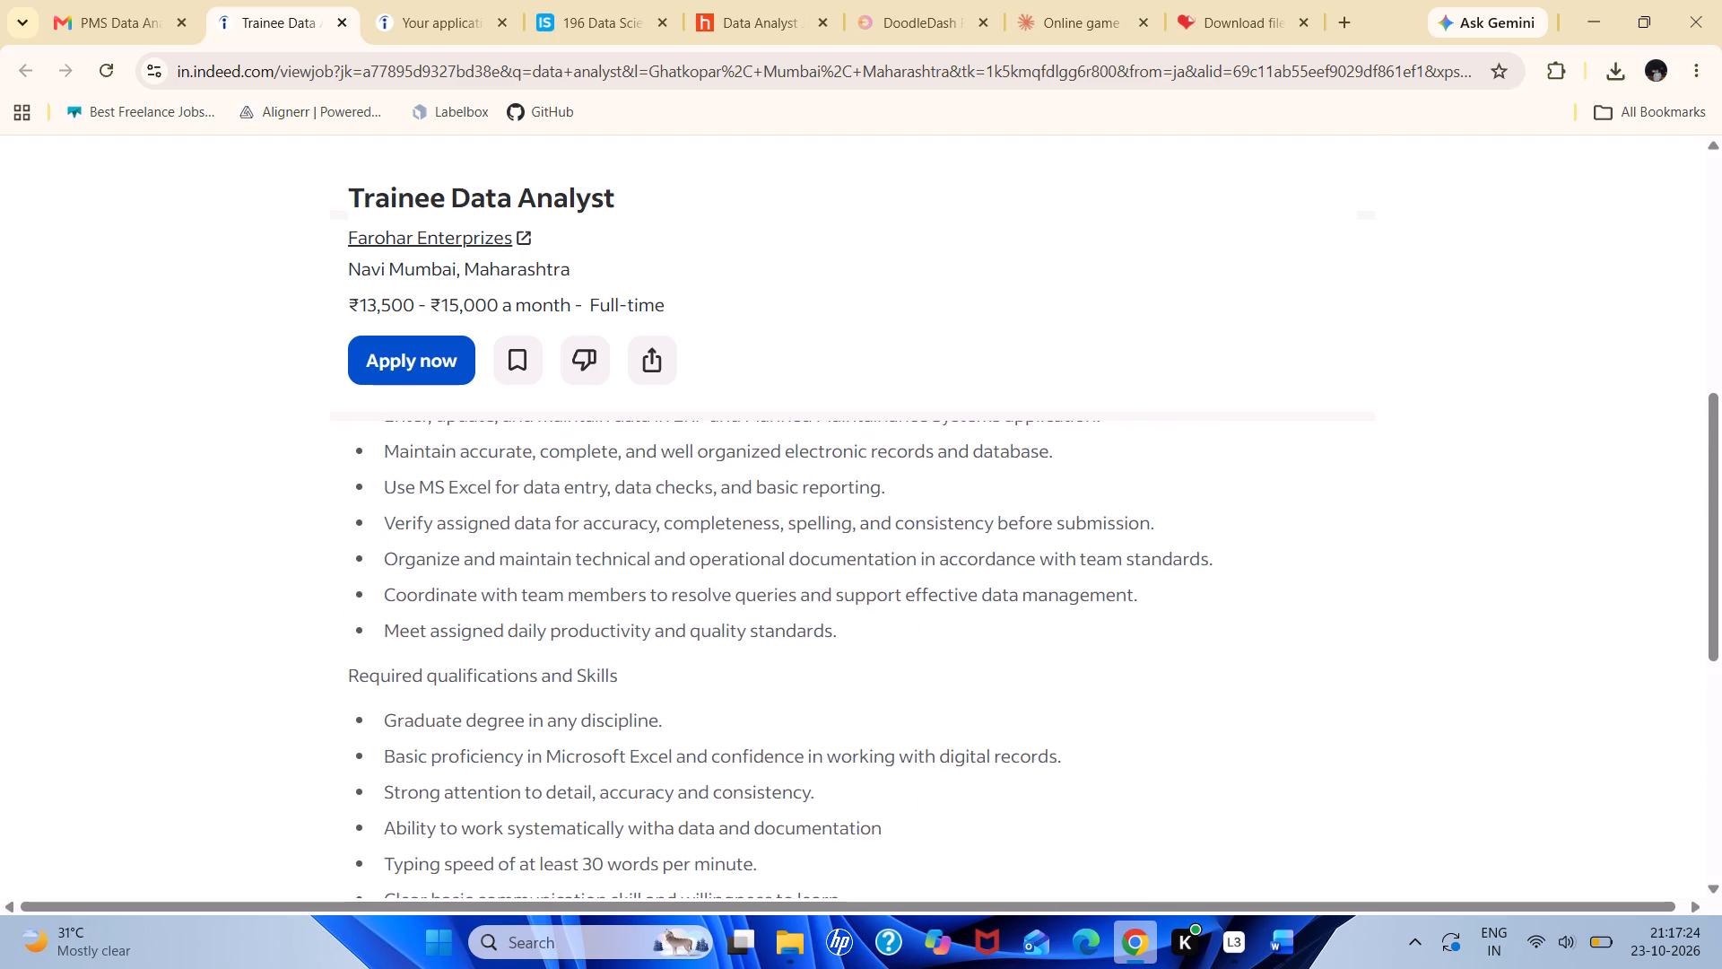
scroll(575, 672, up, 1)
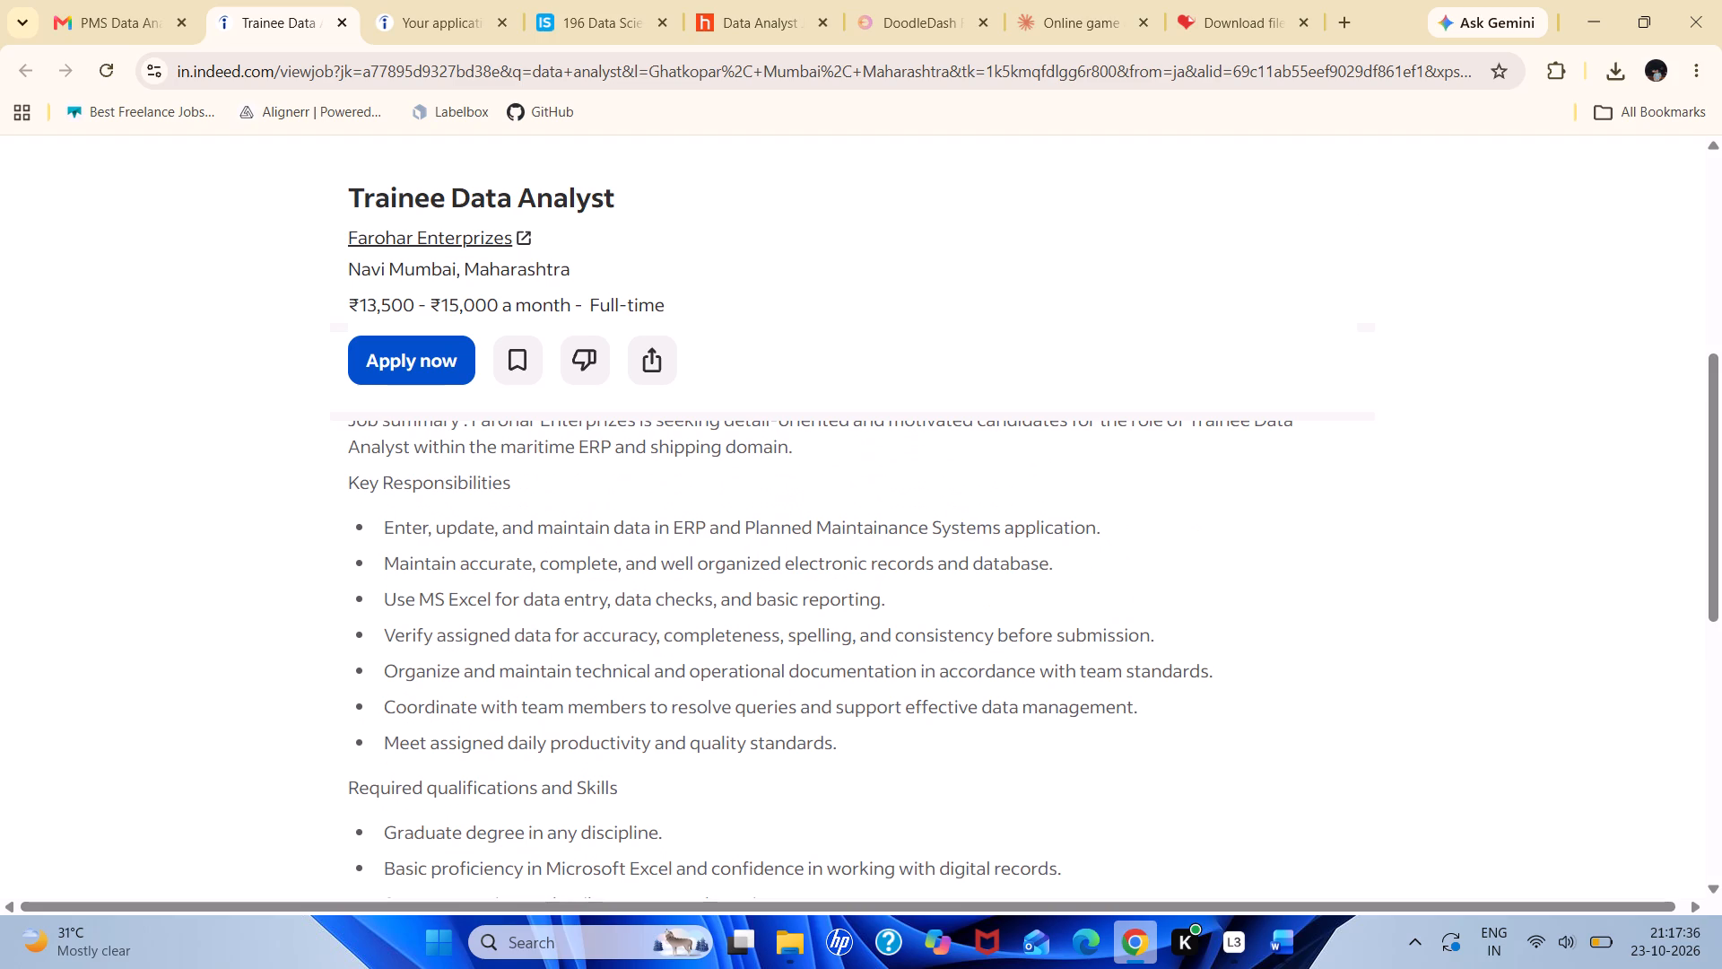
click(456, 352)
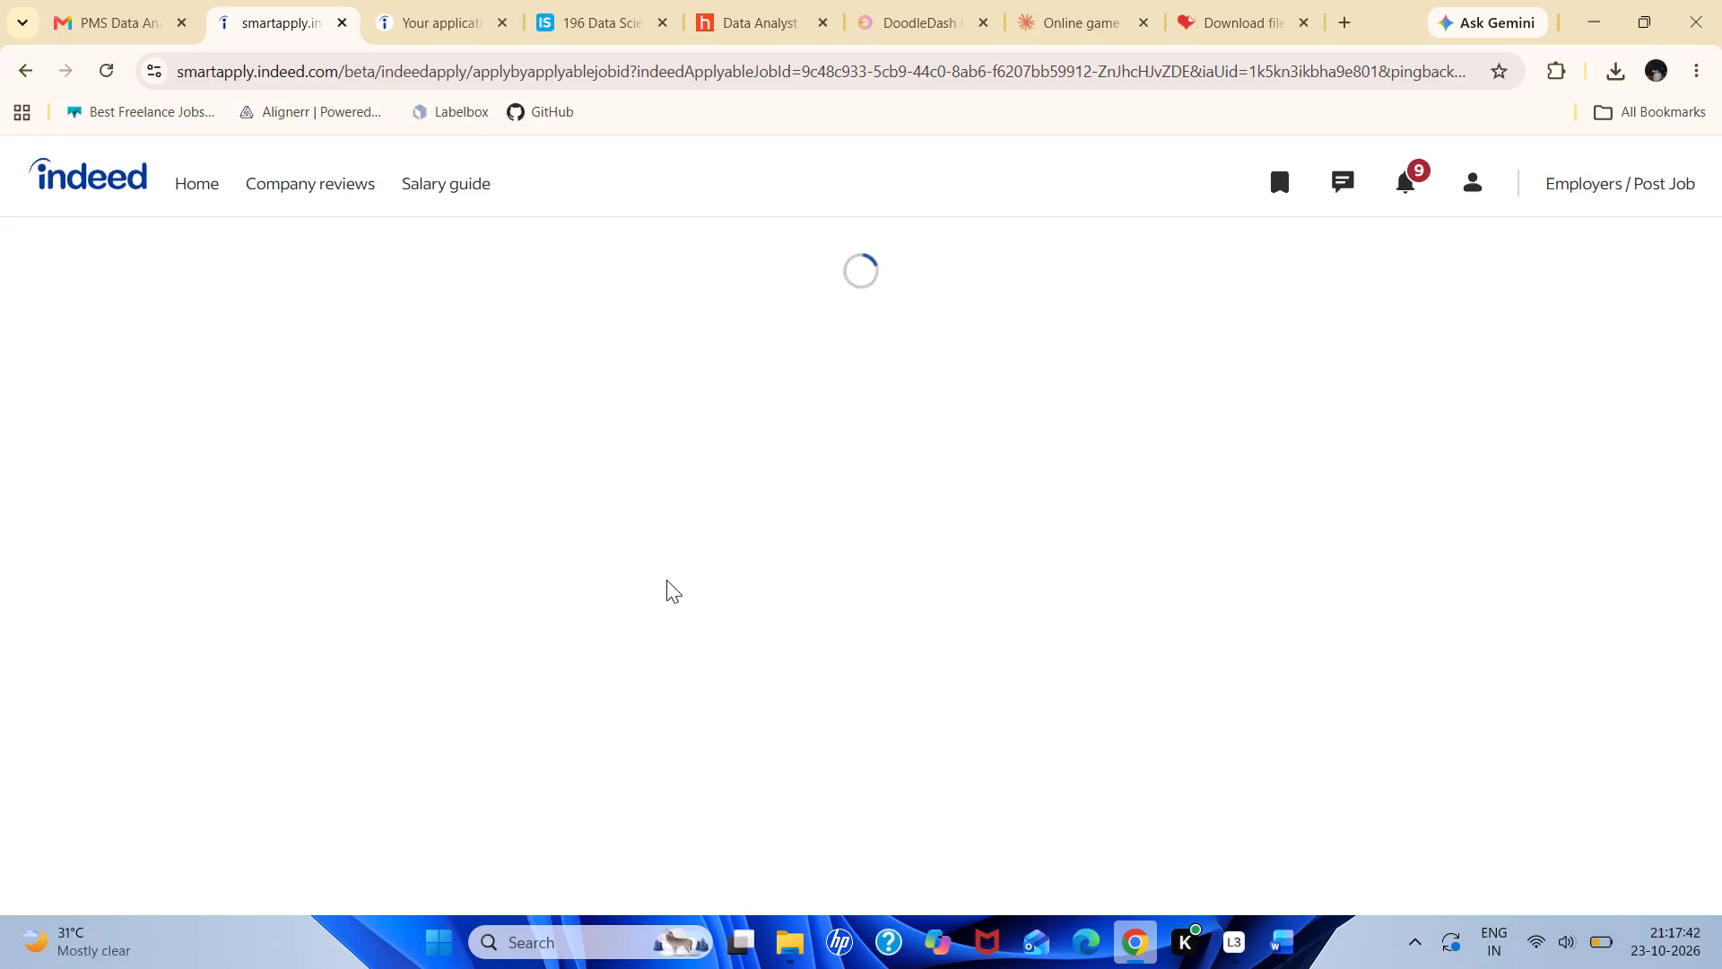
Review the contact information and attached PDF resume in the Trainee Data Analyst application and submit it.
scroll(666, 580, down, 5)
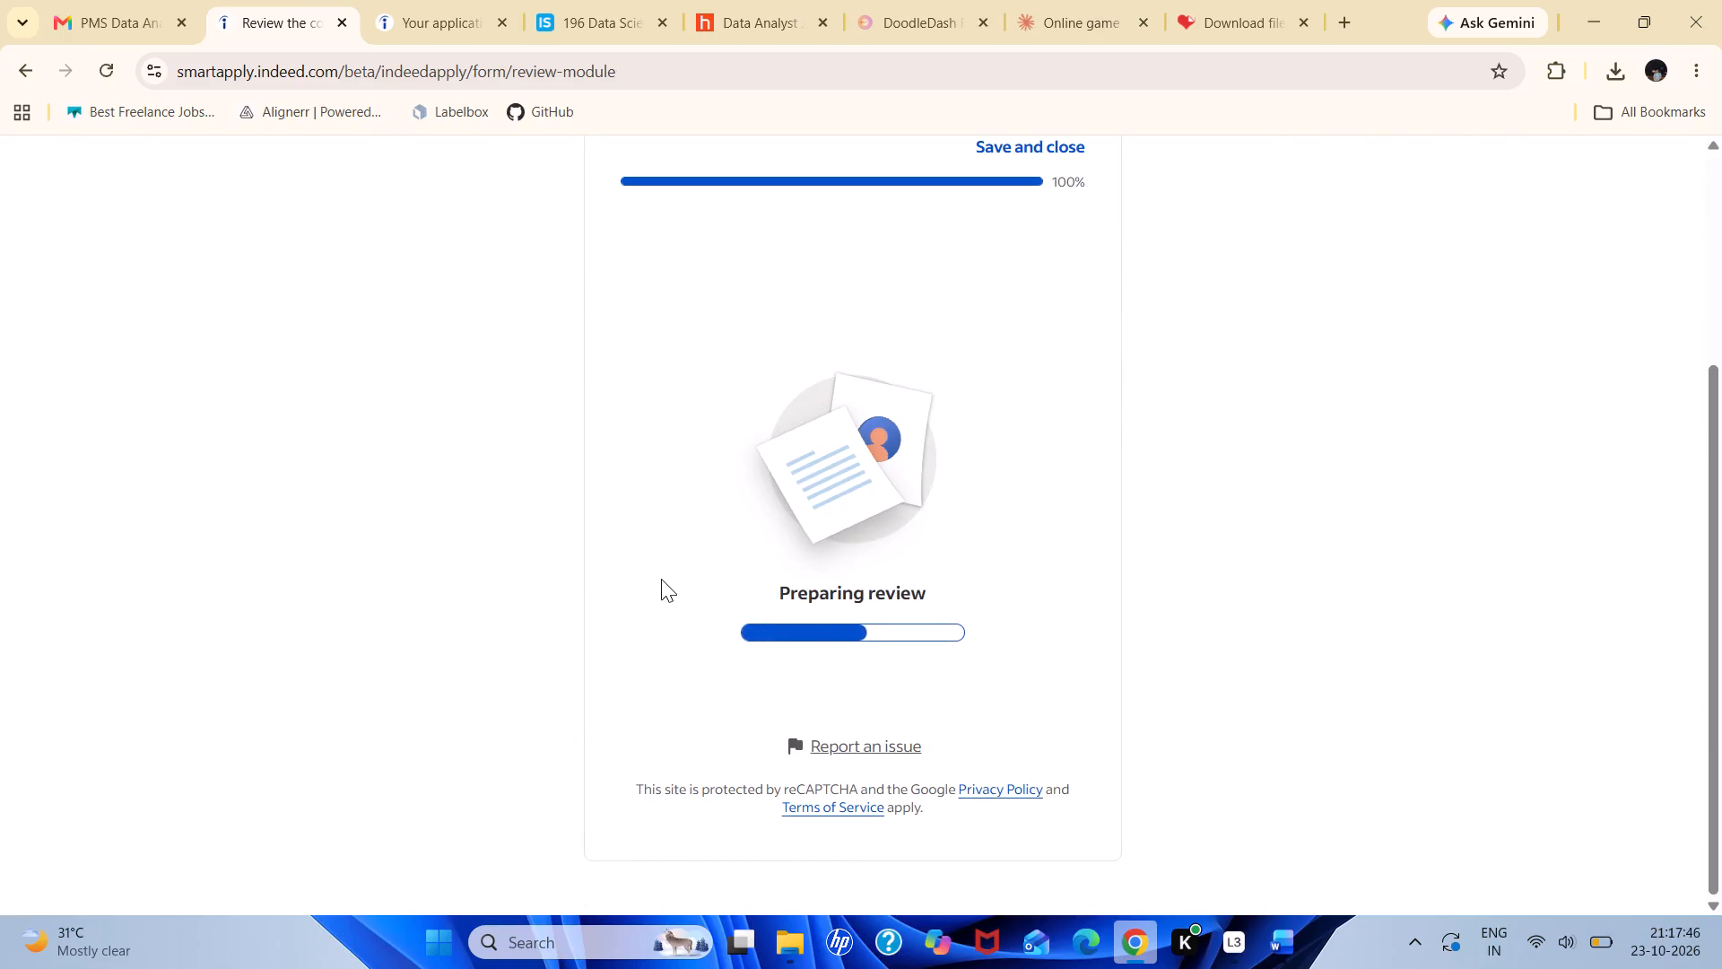
scroll(661, 579, down, 6)
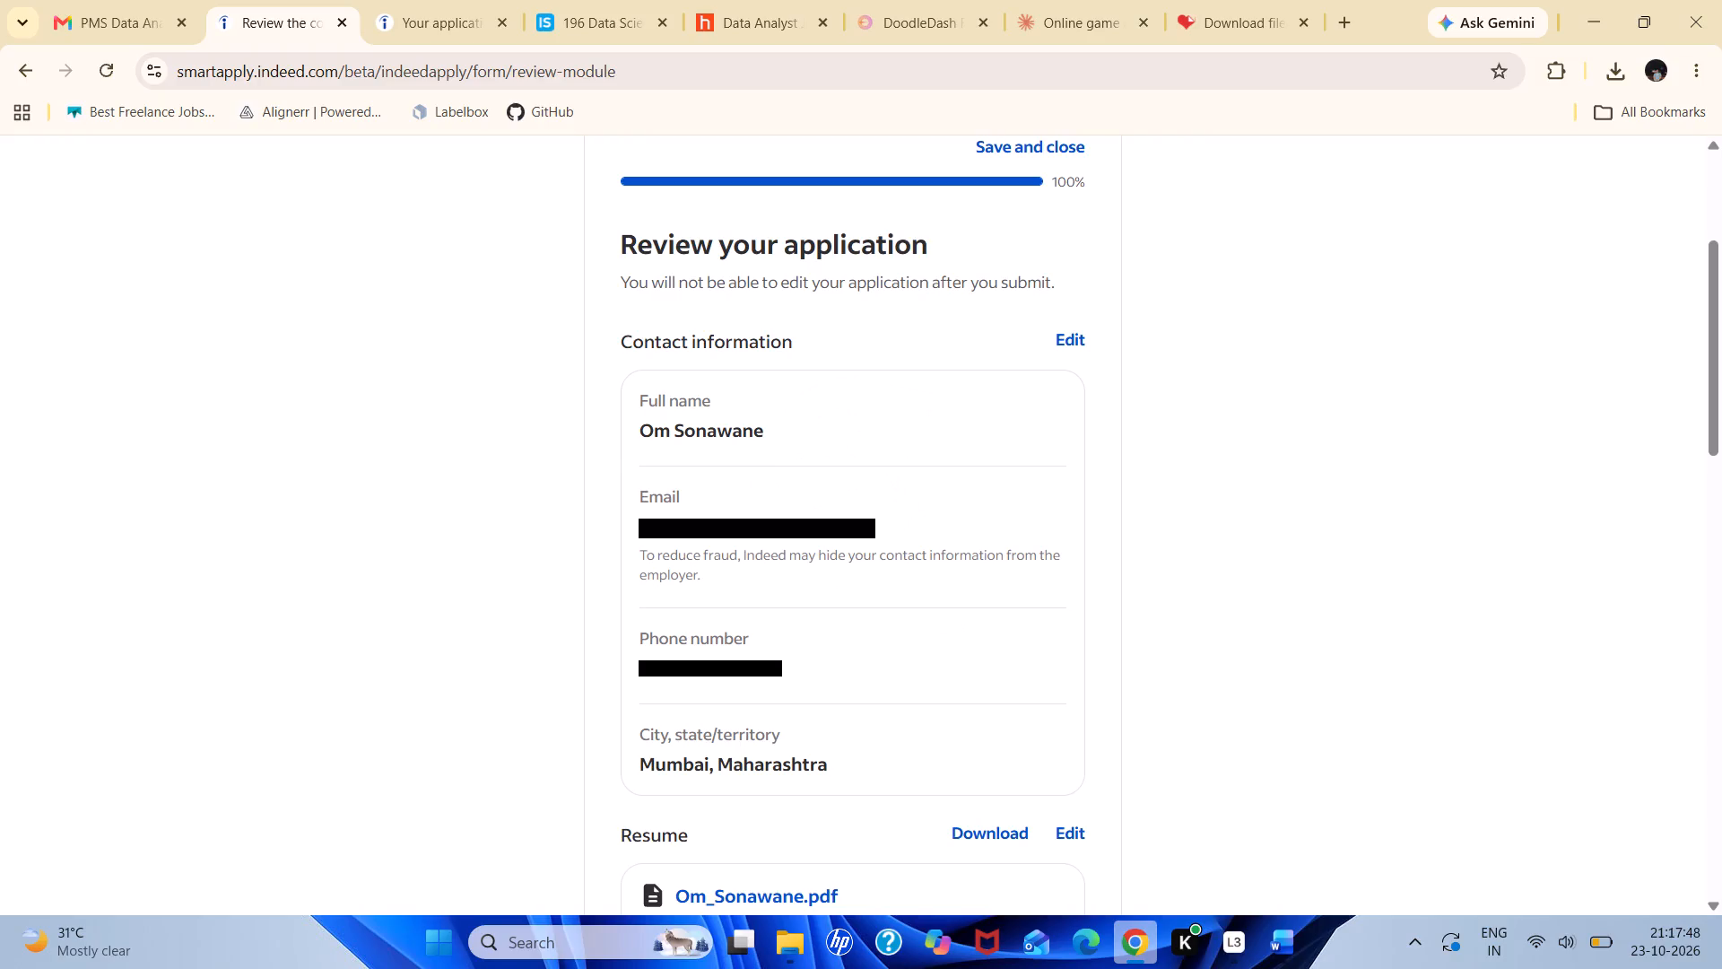
scroll(701, 572, down, 12)
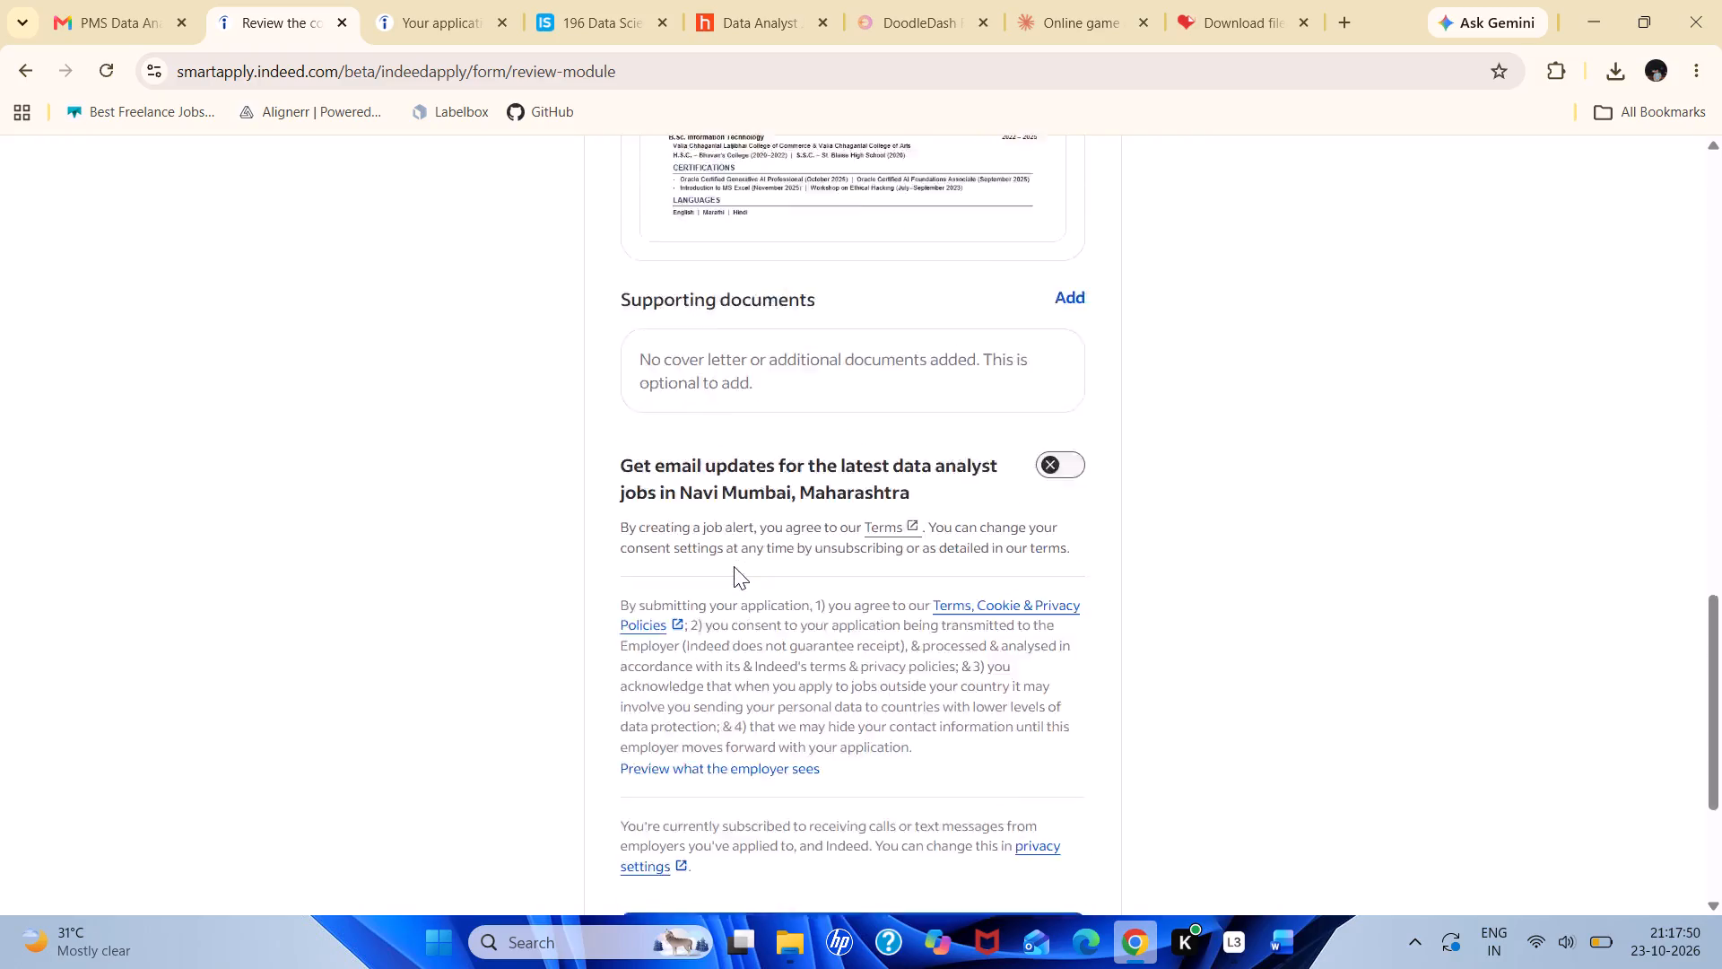
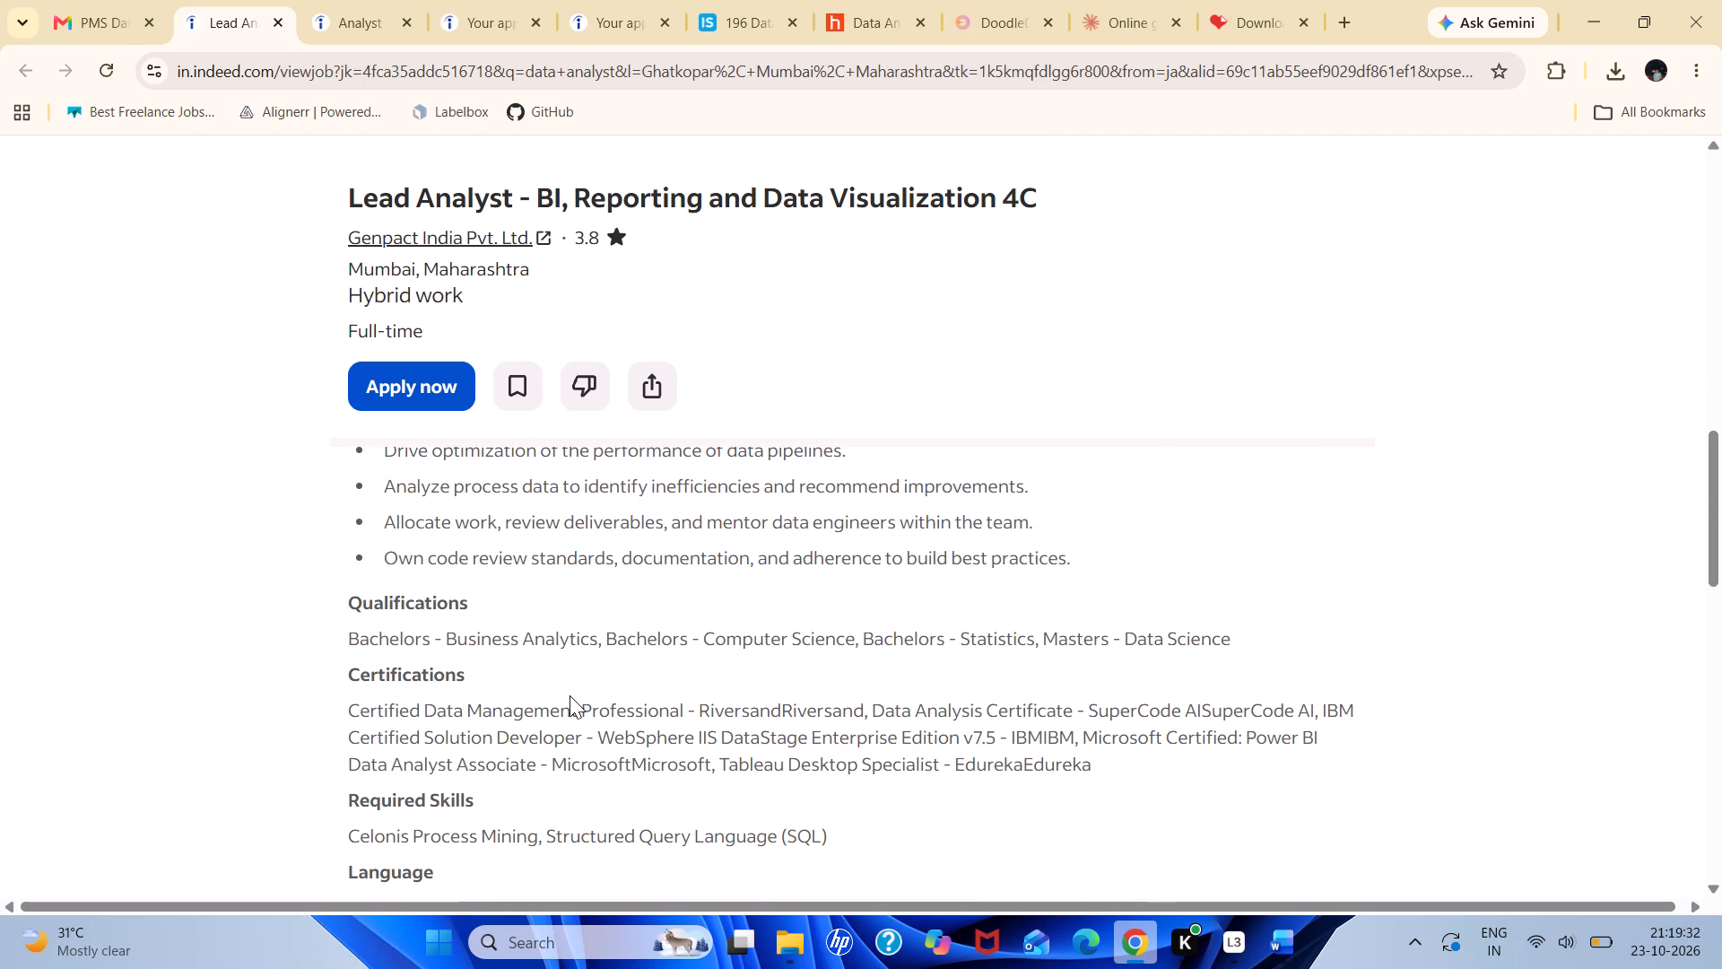
Read through the rest of Genpact's Lead Analyst - BI, Reporting and Data Visualization 4C job description and start an application for it.
scroll(570, 695, down, 2)
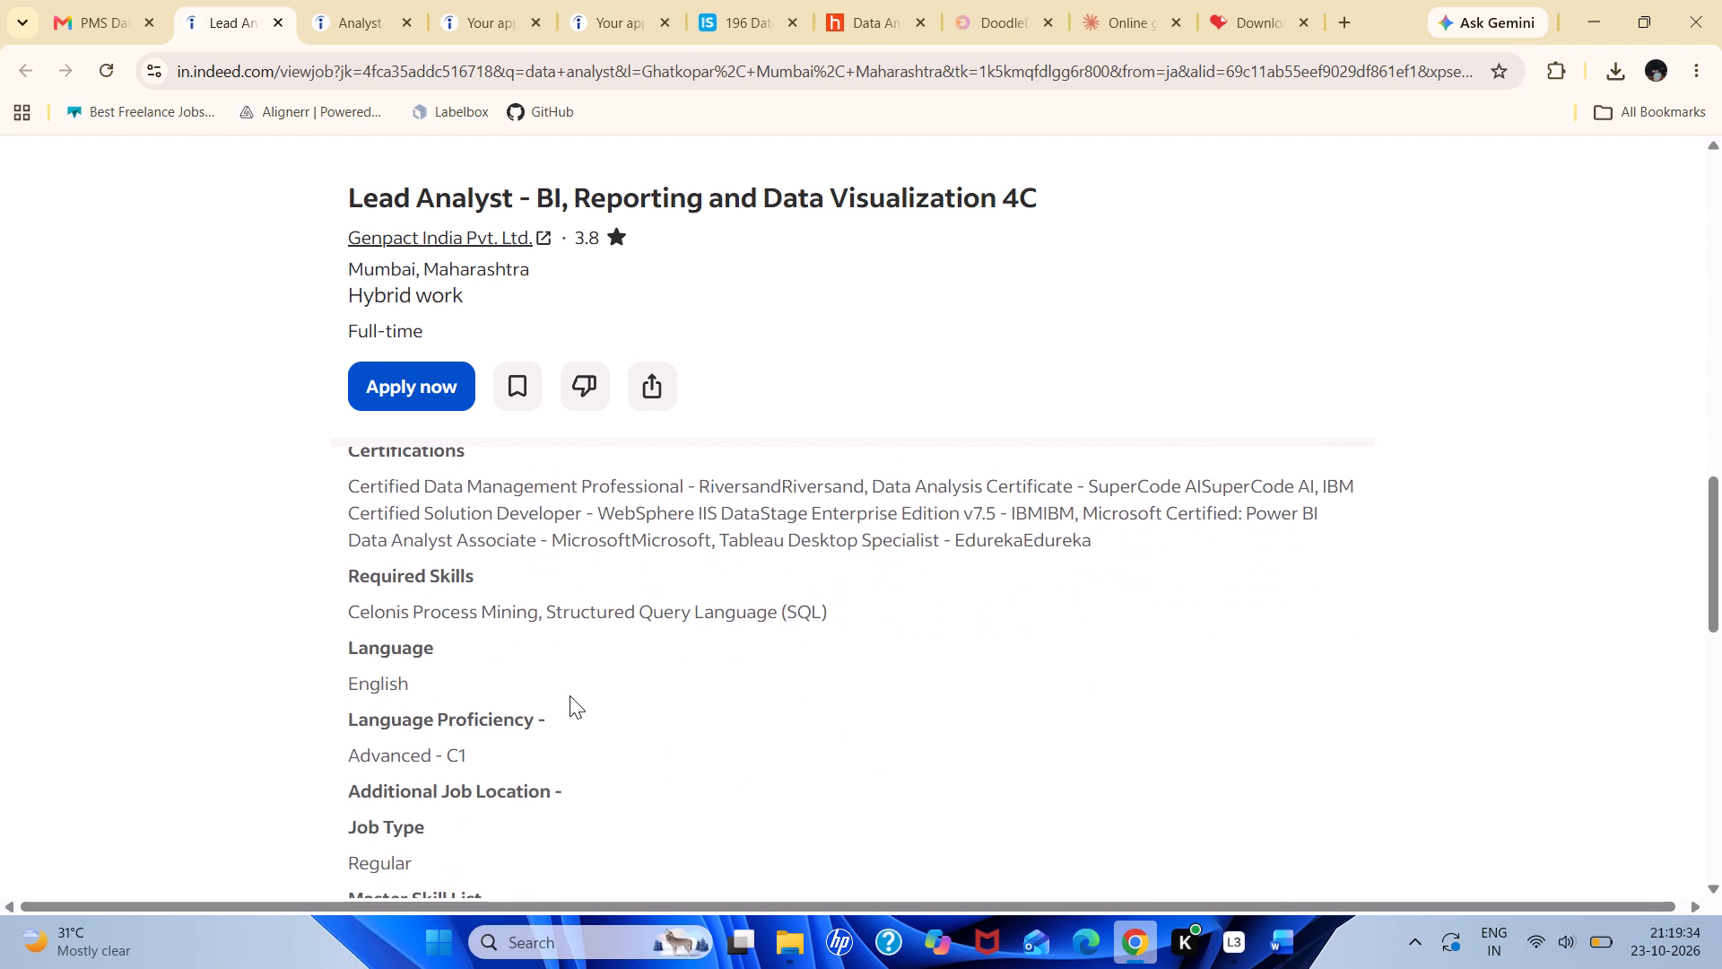
scroll(570, 695, down, 6)
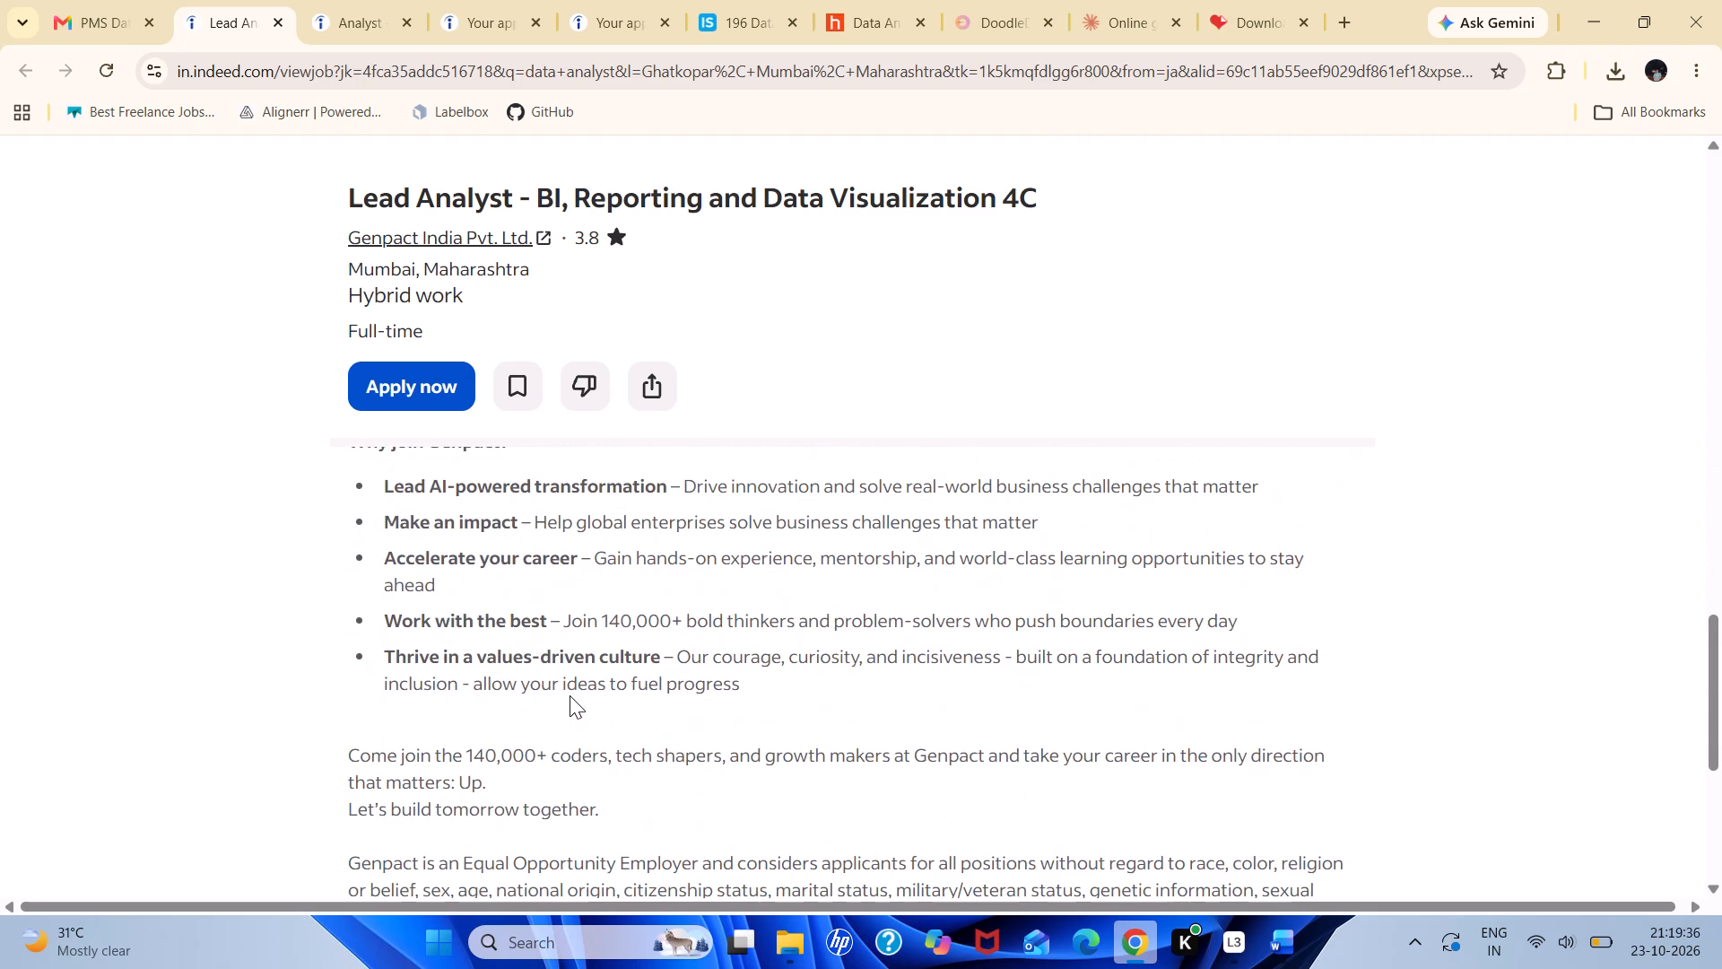
scroll(570, 695, down, 5)
scroll(570, 695, up, 7)
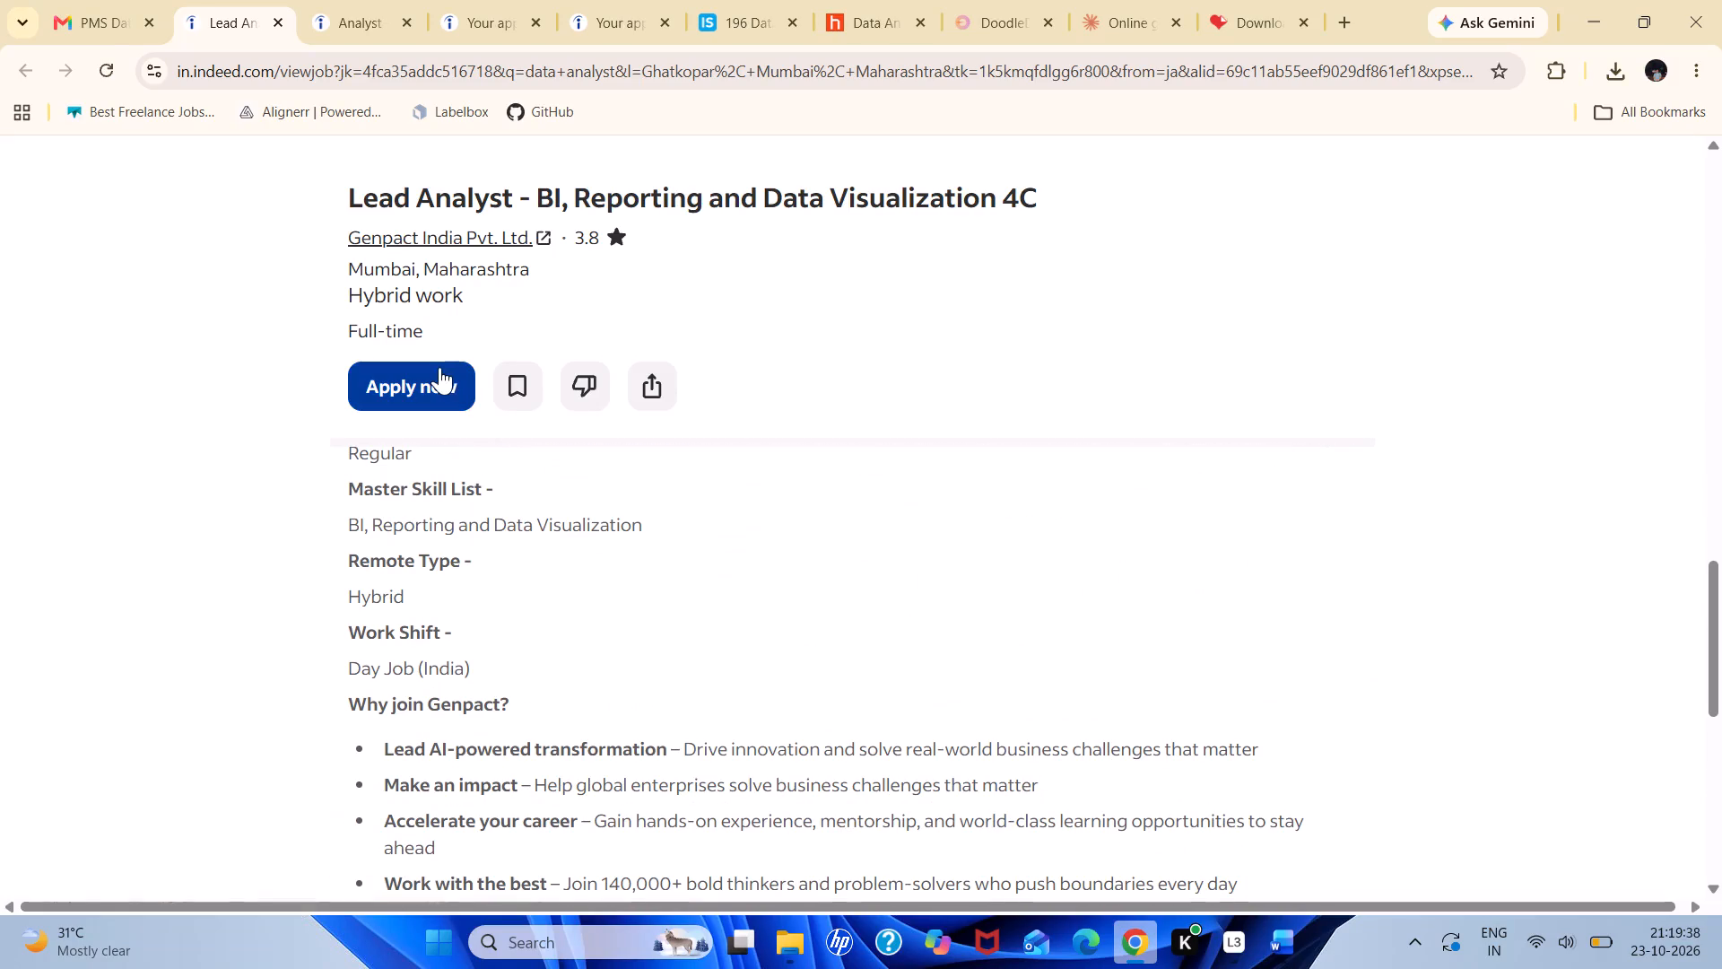
click(439, 367)
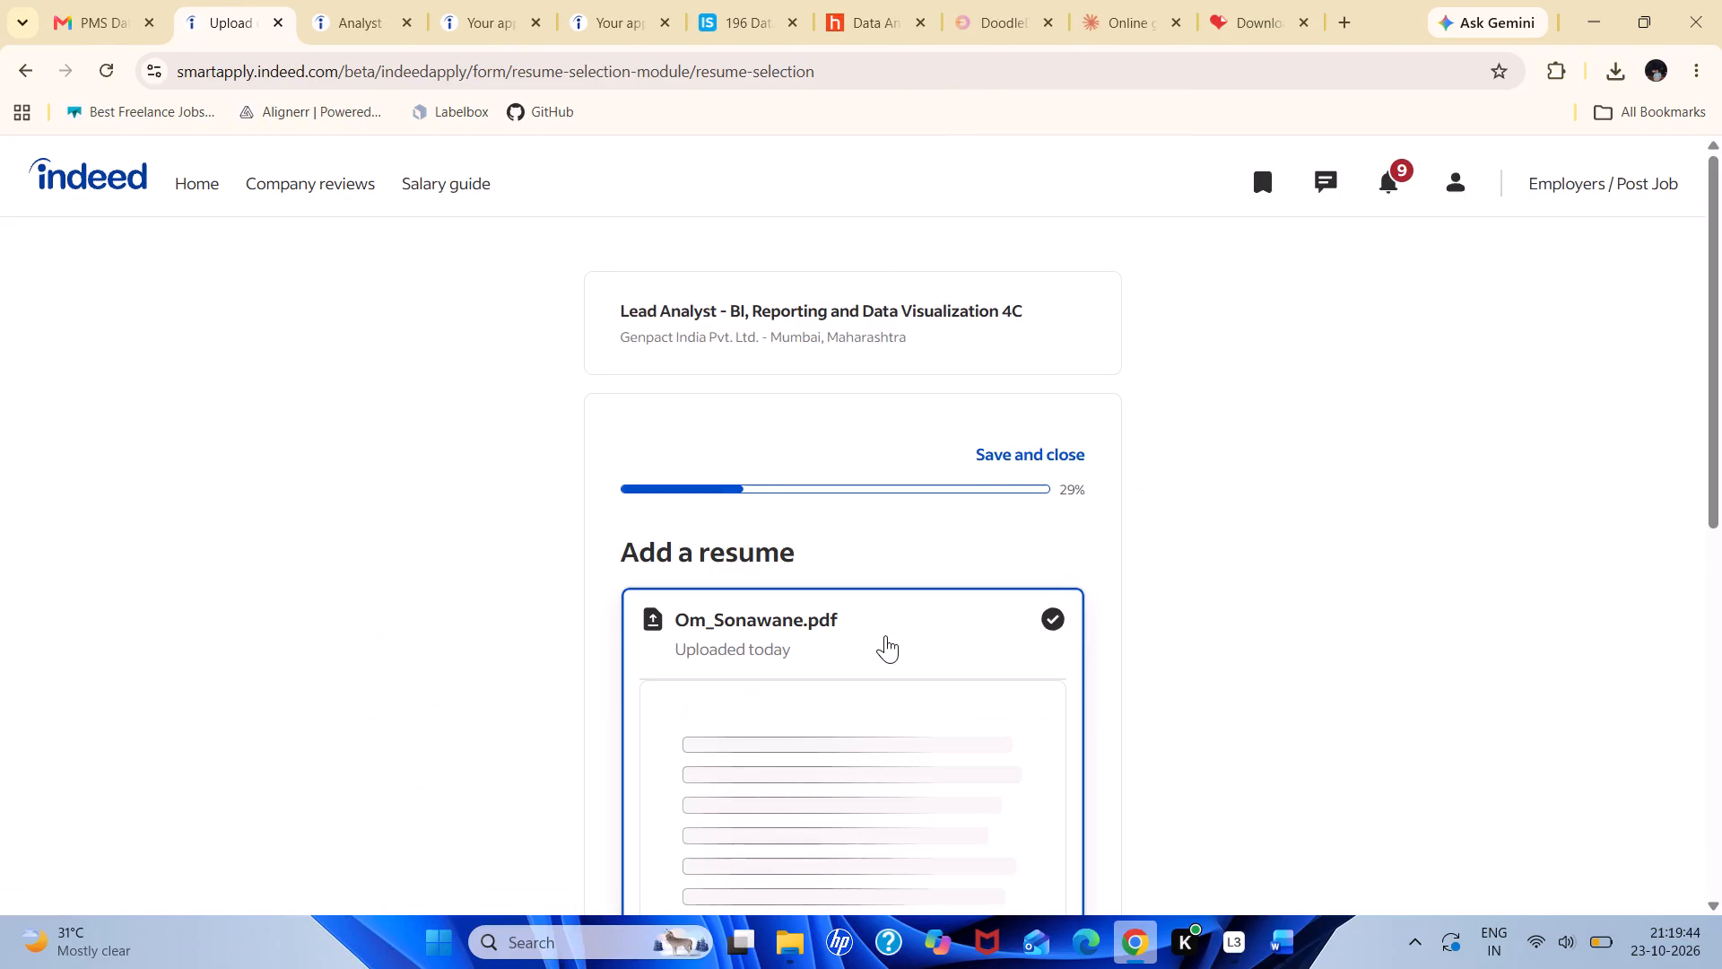
Review the selected PDF resume in the Genpact Lead Analyst application and continue with it to the employer questions.
scroll(881, 639, down, 8)
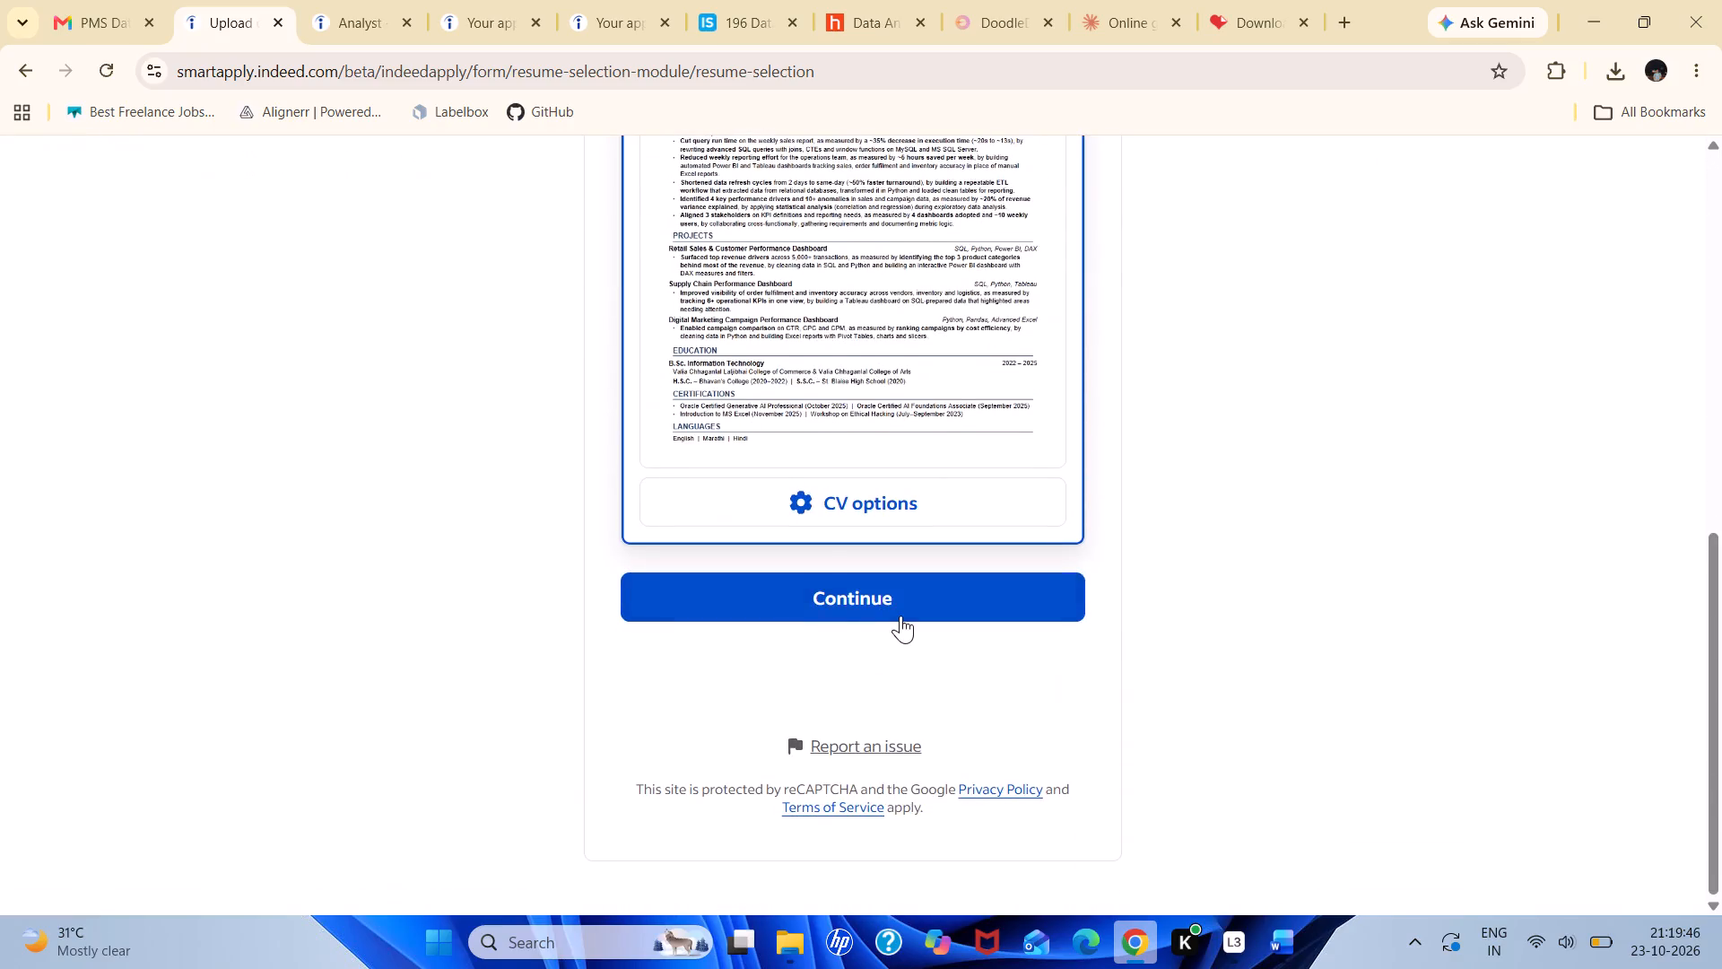
click(900, 615)
scroll(900, 615, up, 3)
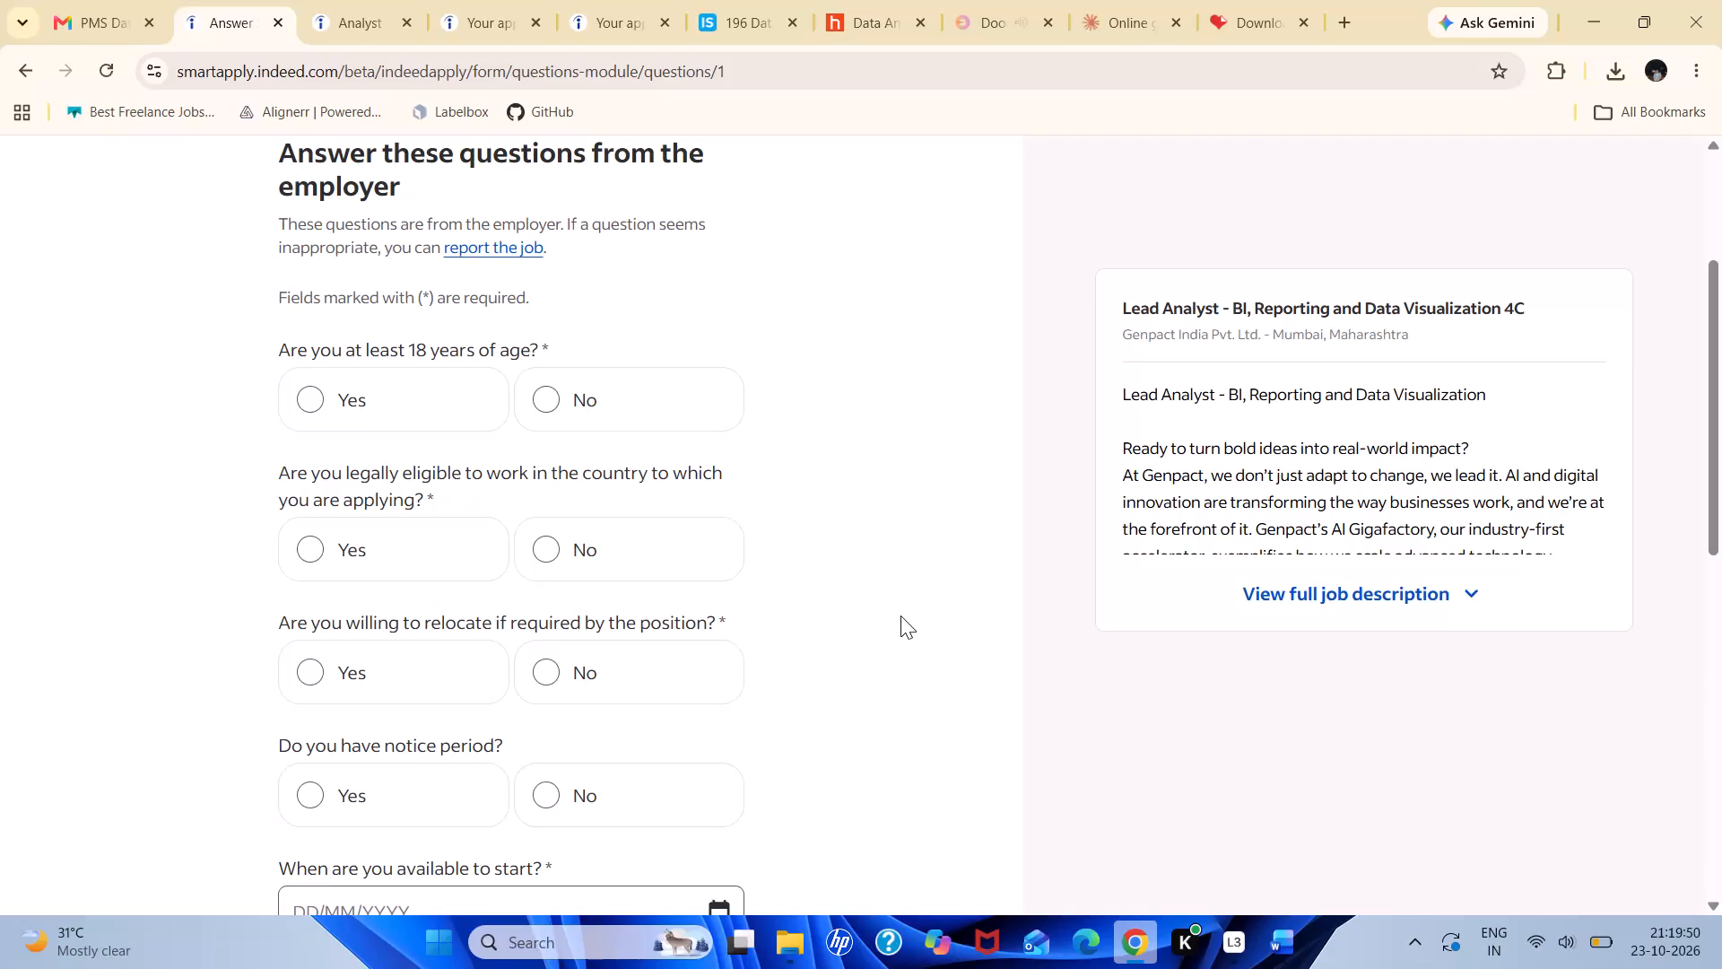
Answer Yes to being at least 18, work eligibility and relocation, and No to notice period in the Genpact Lead Analyst application.
click(314, 391)
click(329, 556)
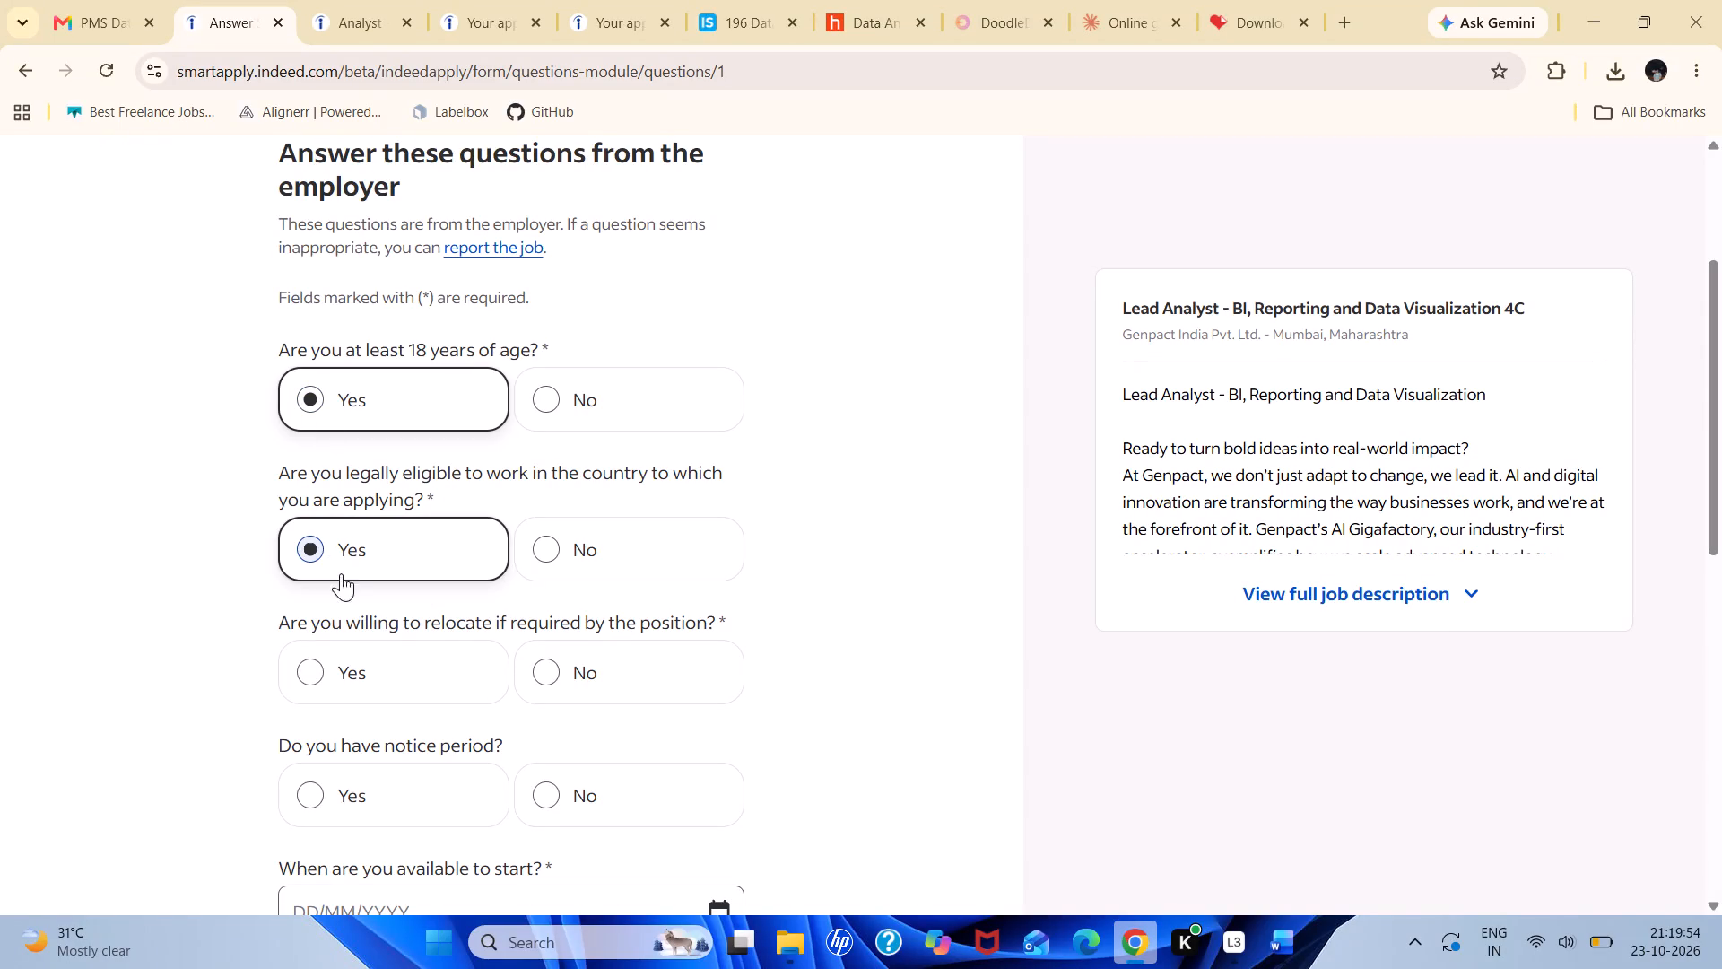
click(317, 678)
scroll(317, 678, down, 1)
click(358, 671)
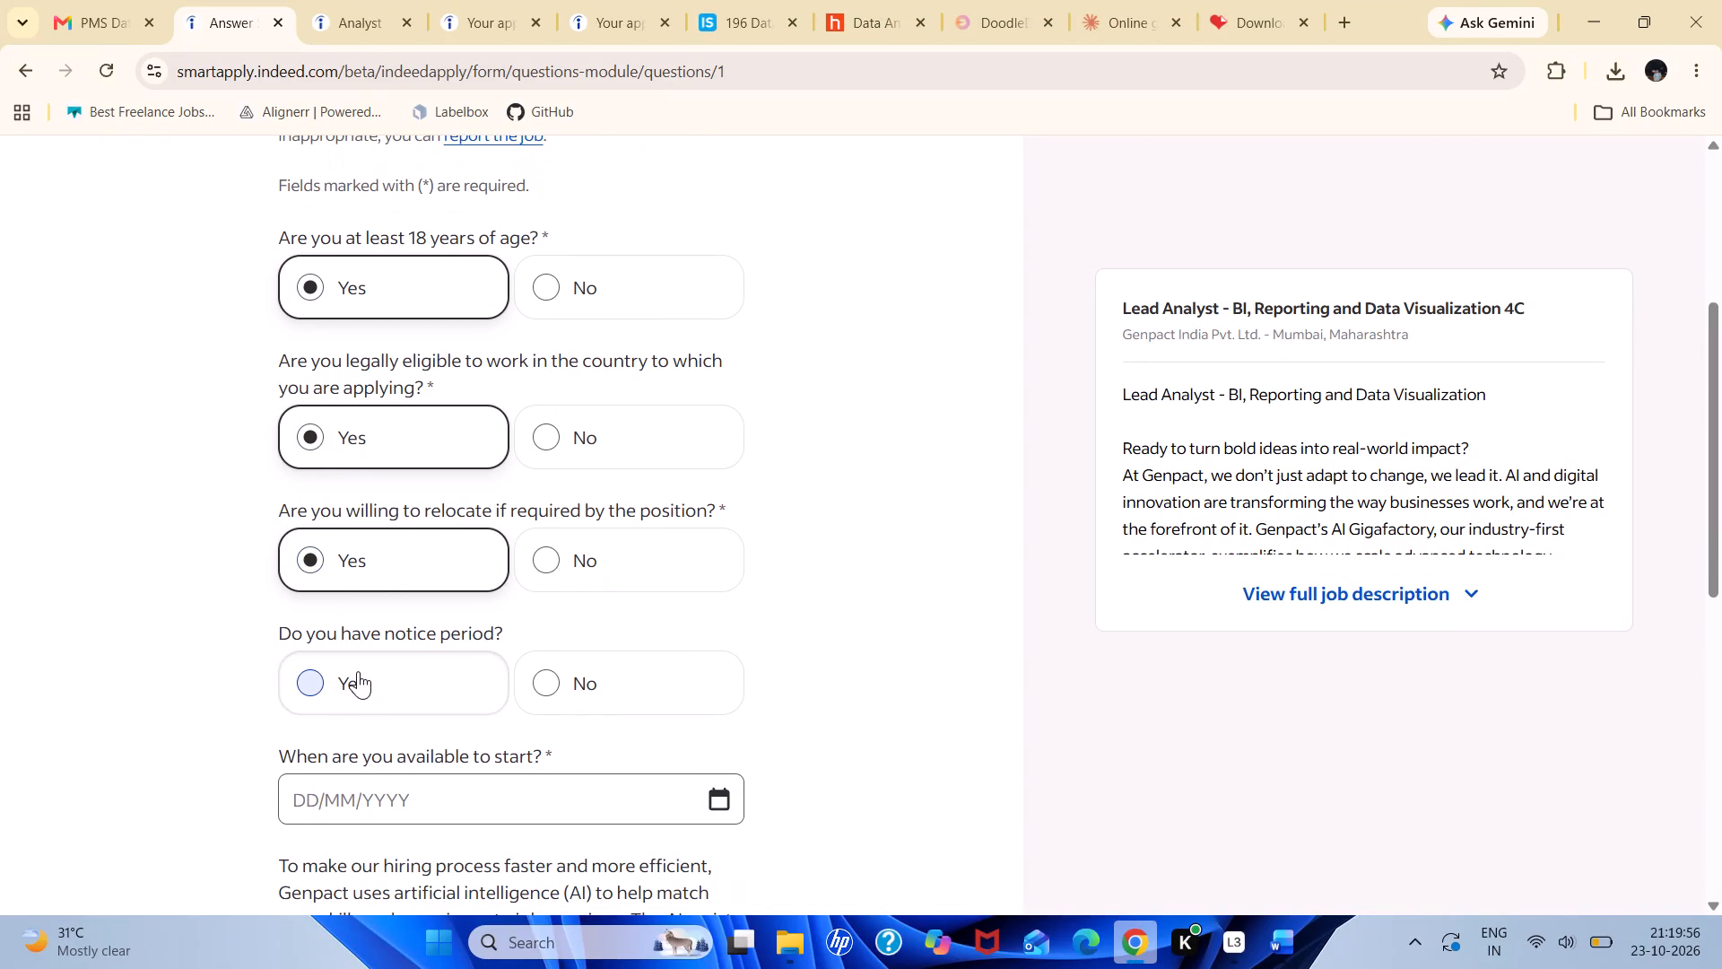
click(597, 695)
Set the availability start date to 26/10/2026.
scroll(537, 748, down, 2)
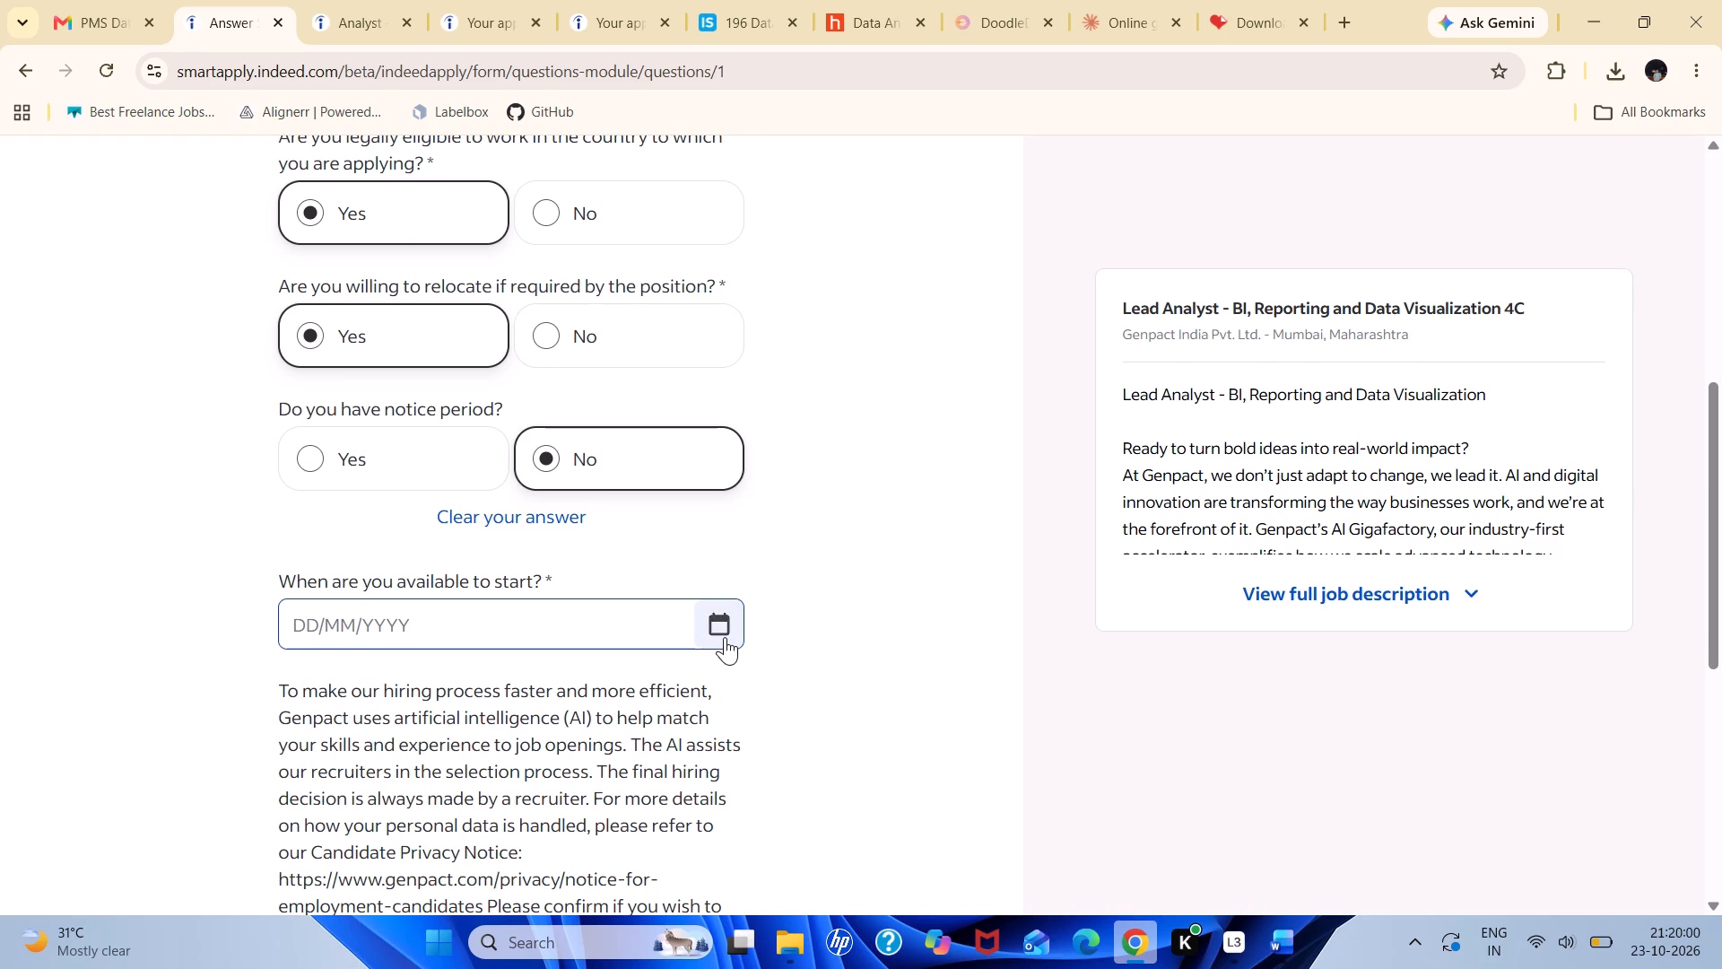
click(725, 637)
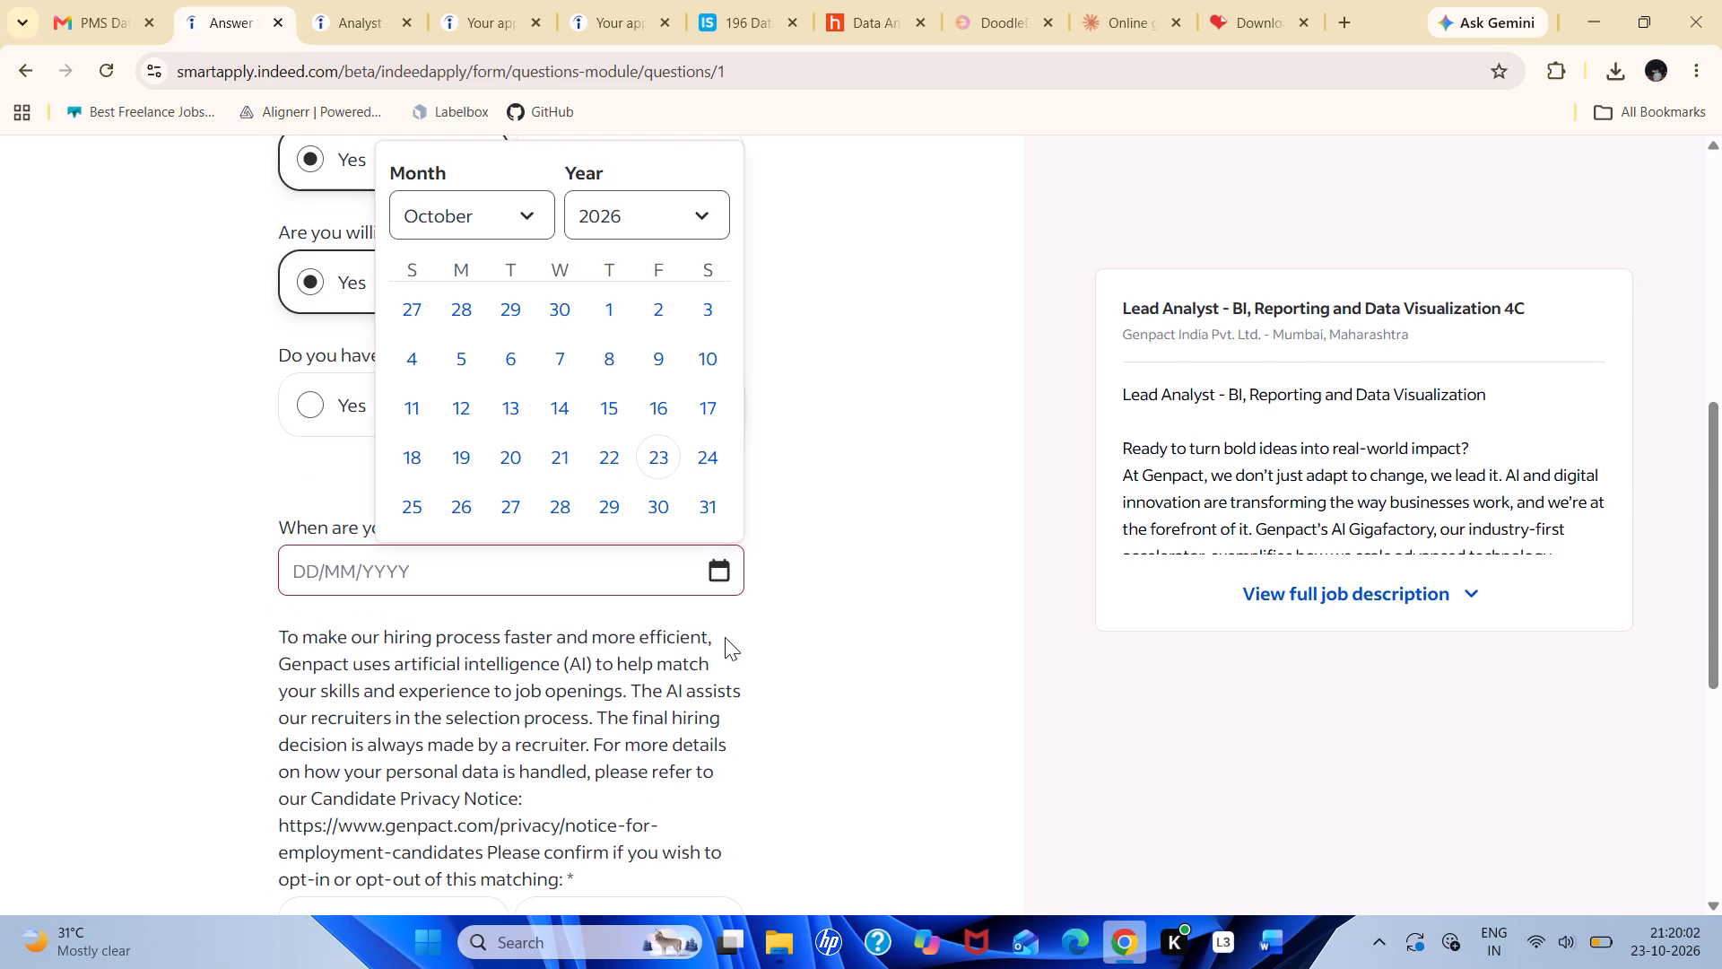
click(455, 511)
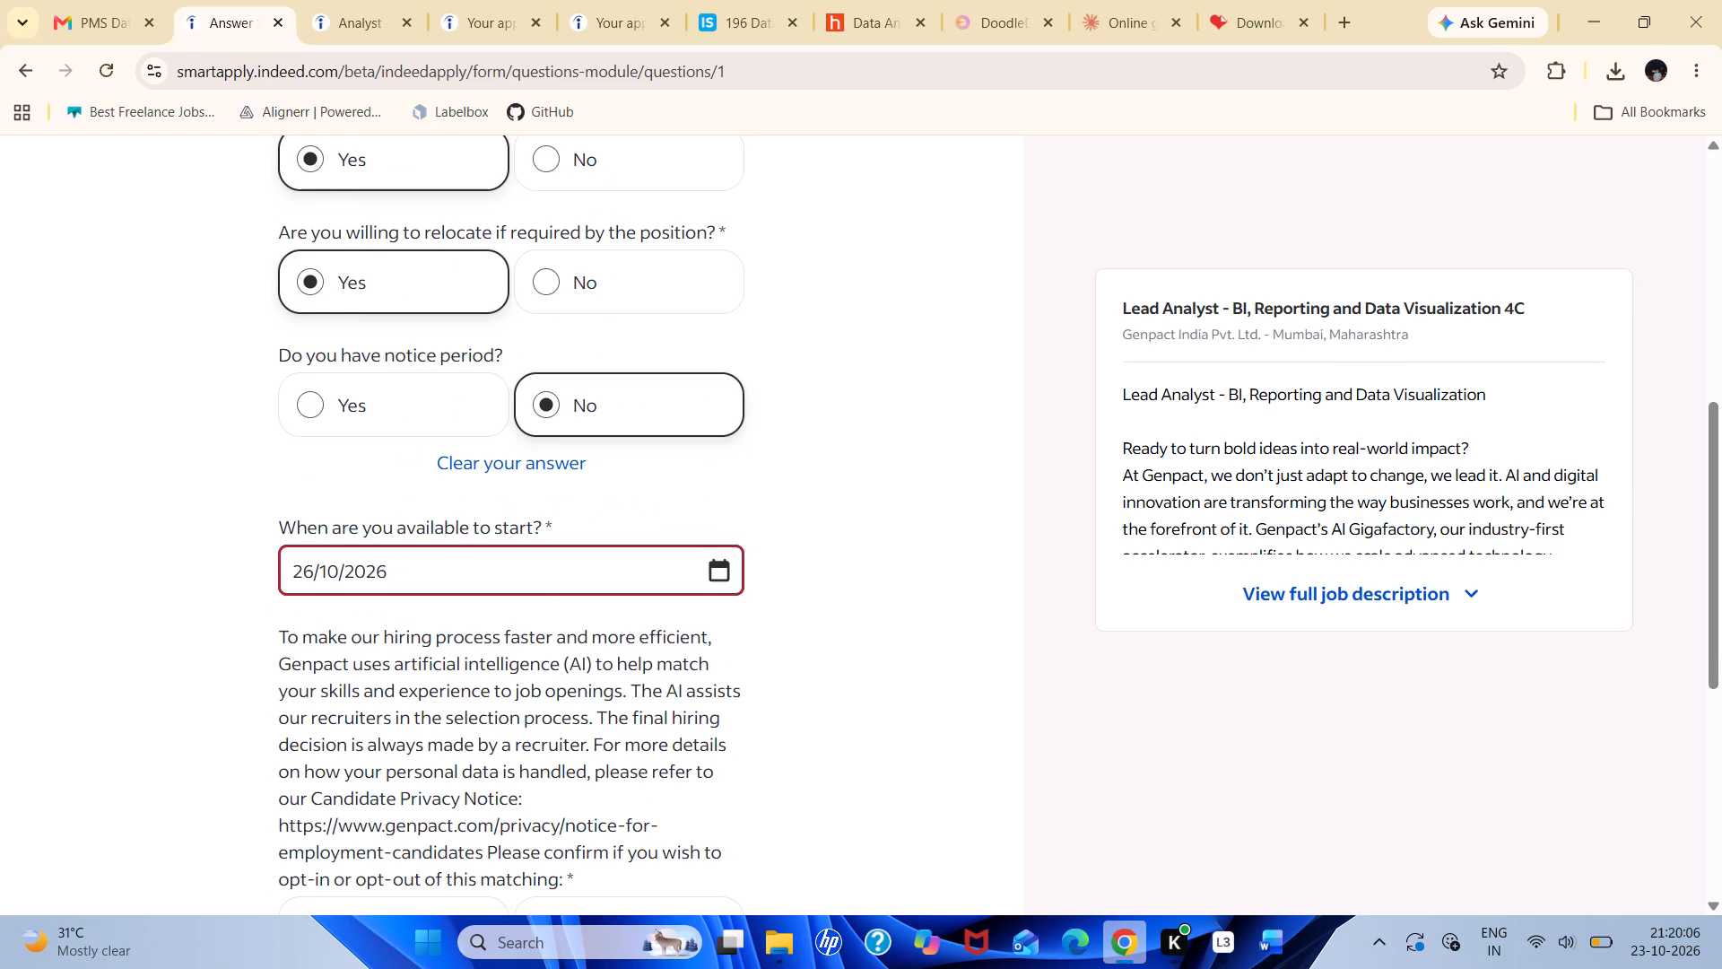
Opt in to Genpact's AI matching, answer Yes to being considered for future roles, and continue to the next questions.
scroll(541, 602, down, 2)
scroll(550, 684, down, 1)
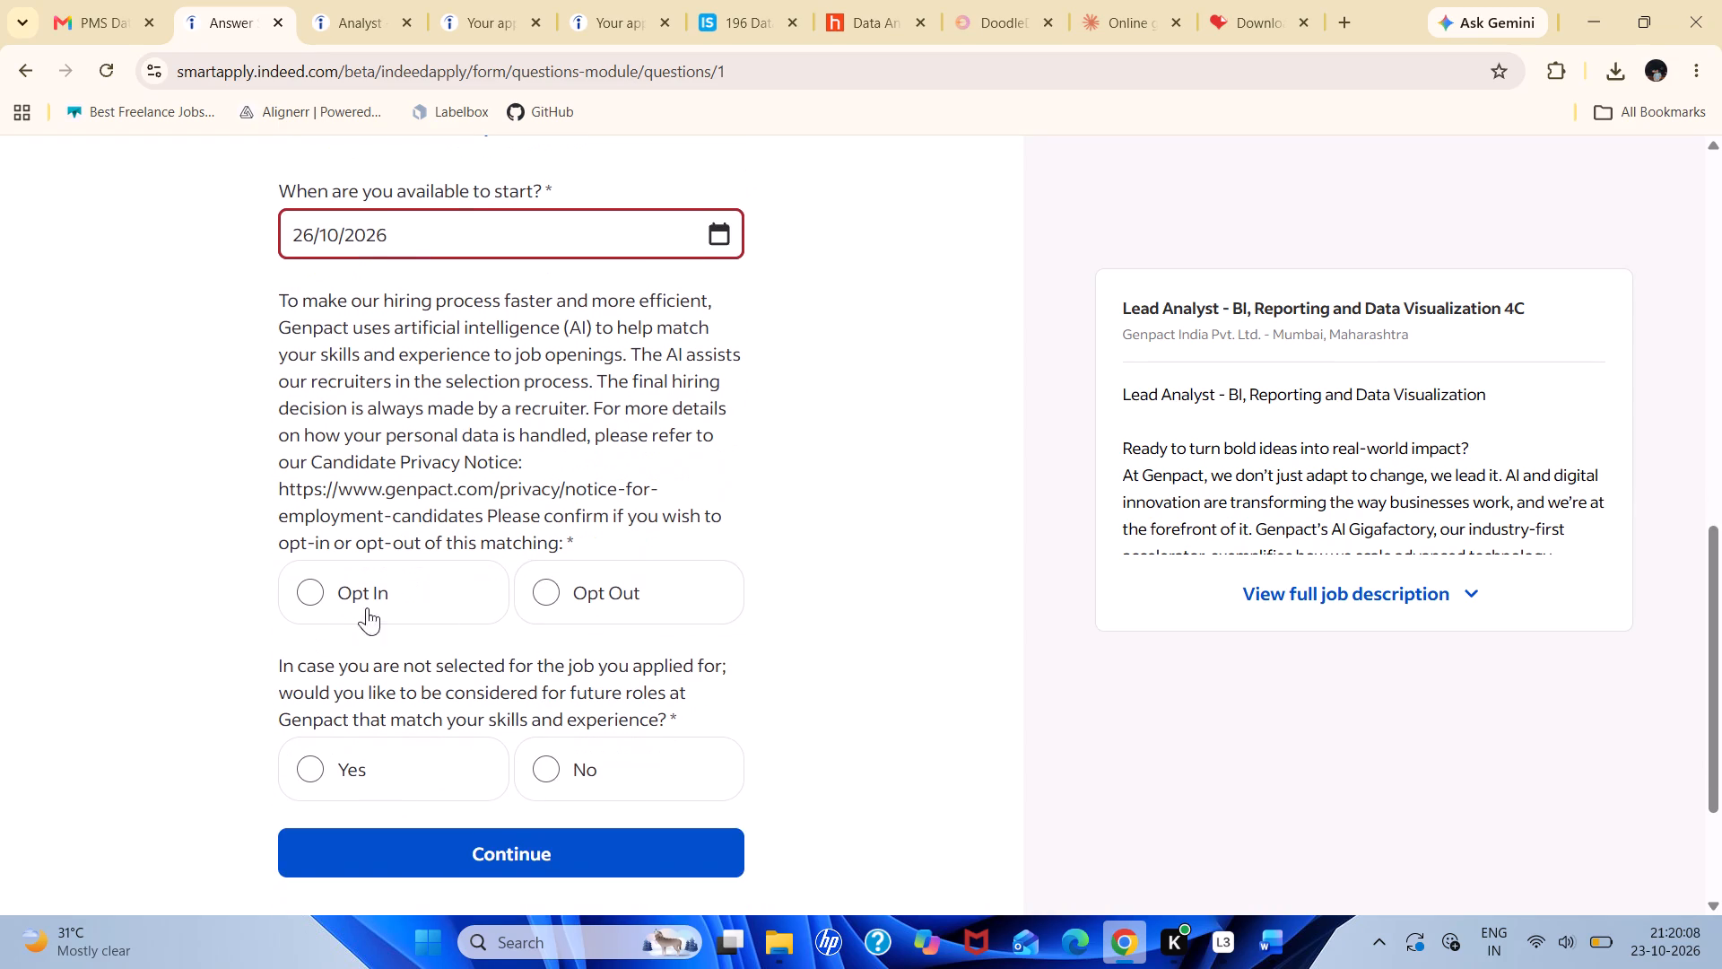
click(332, 594)
click(353, 776)
scroll(366, 773, down, 2)
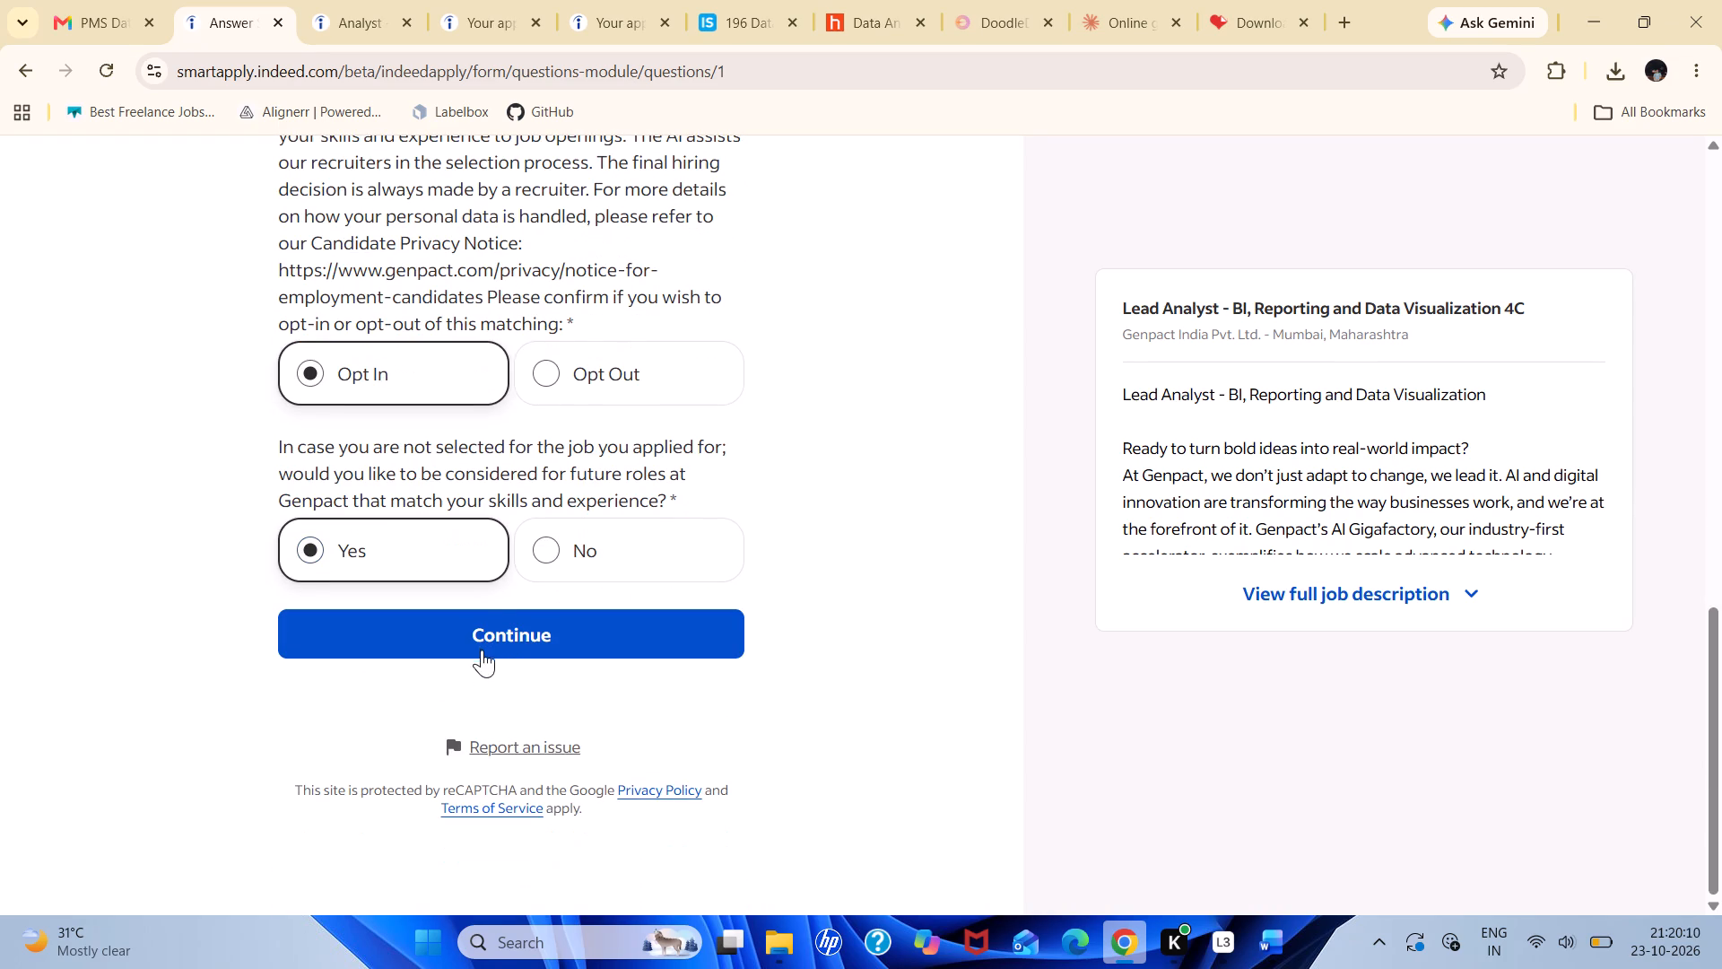
click(484, 645)
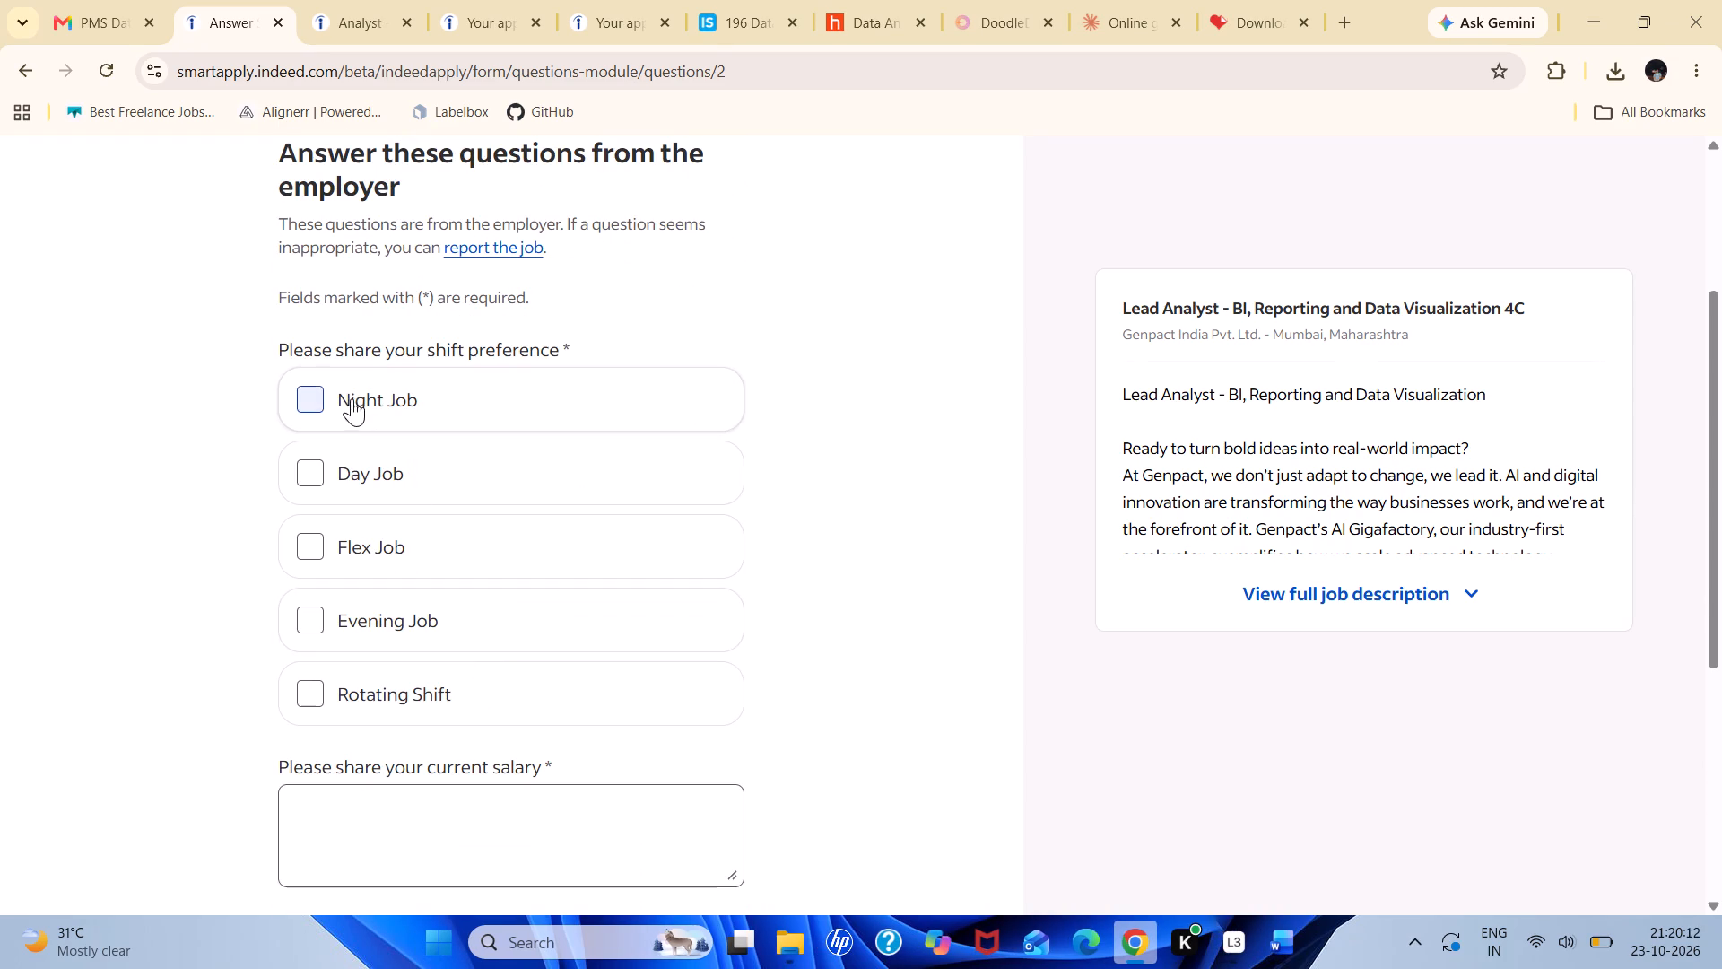
Choose Day Job as the shift preference.
scroll(462, 552, down, 1)
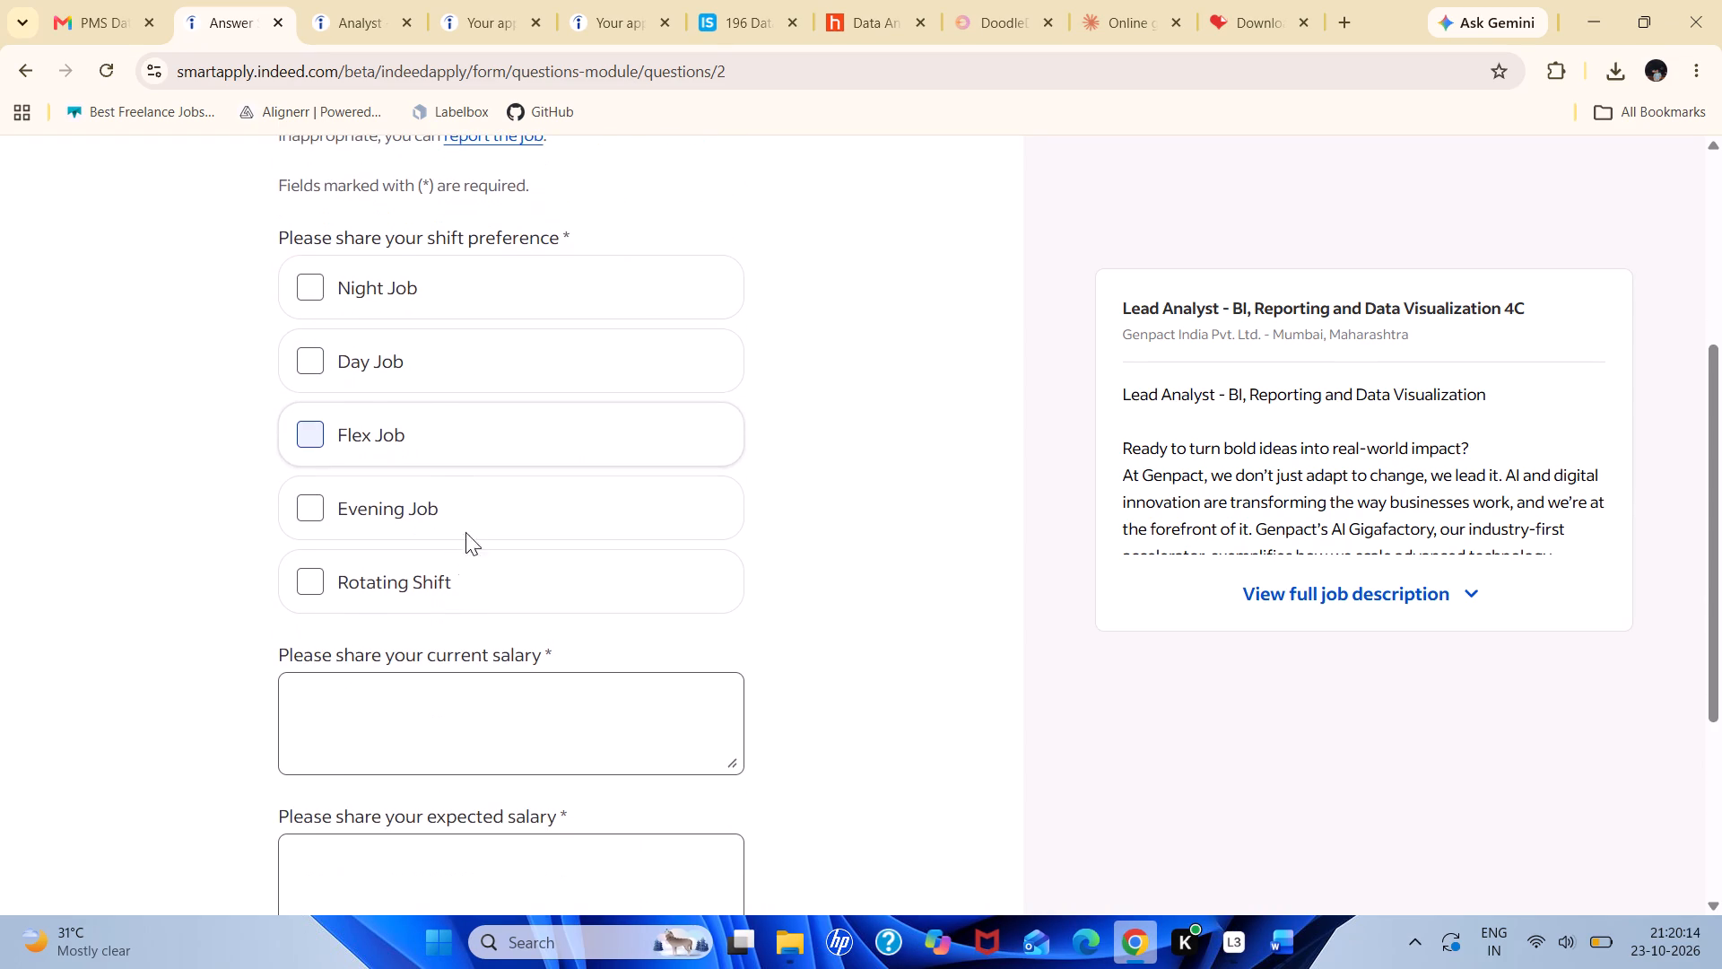
click(411, 363)
Enter 25000 as the current salary and 30000 as the expected salary, and continue to the application review.
scroll(441, 469, down, 1)
click(472, 570)
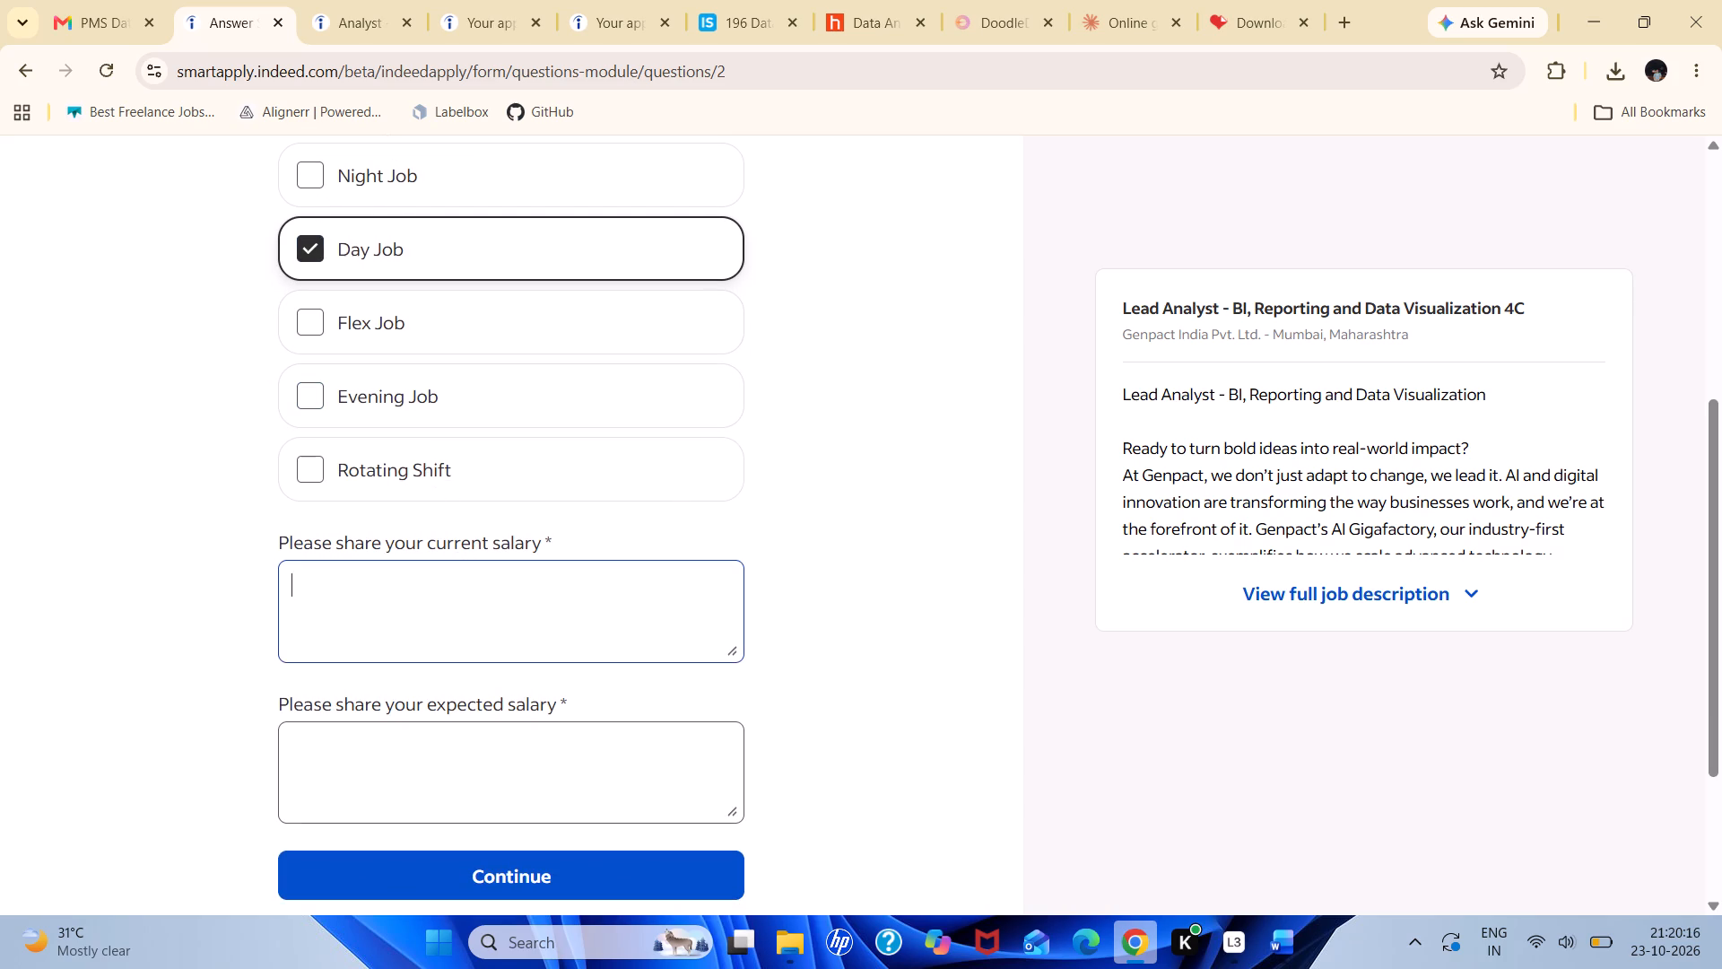
scroll(487, 575, down, 2)
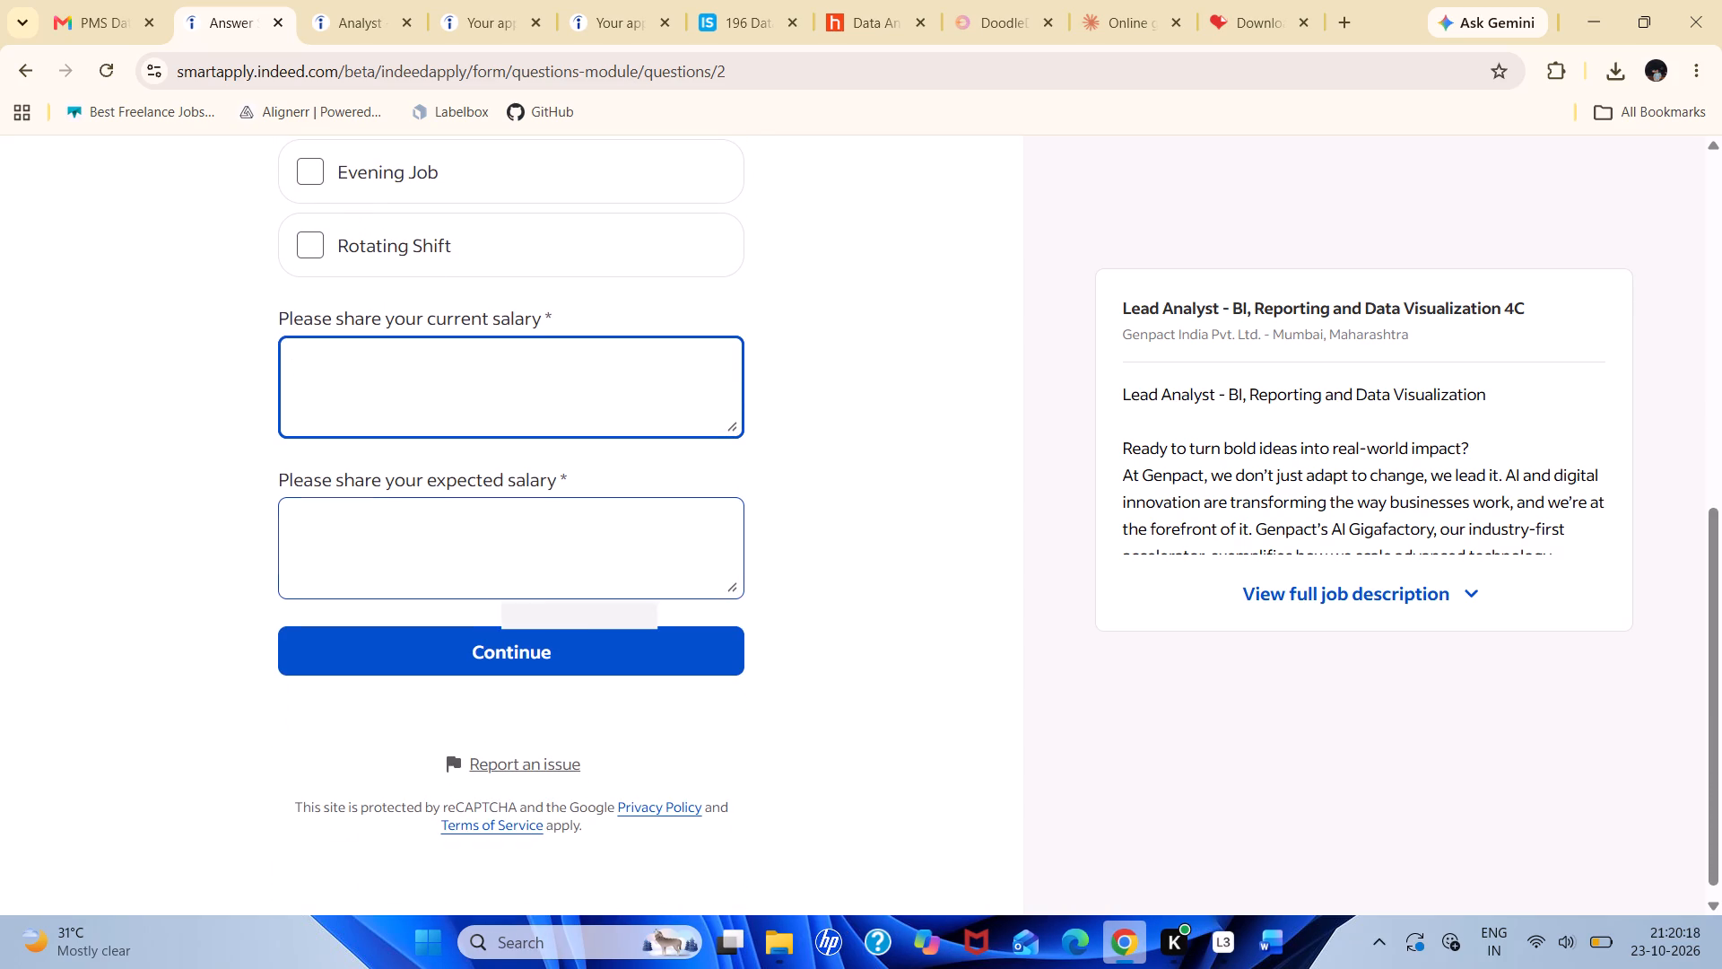
text(25000)
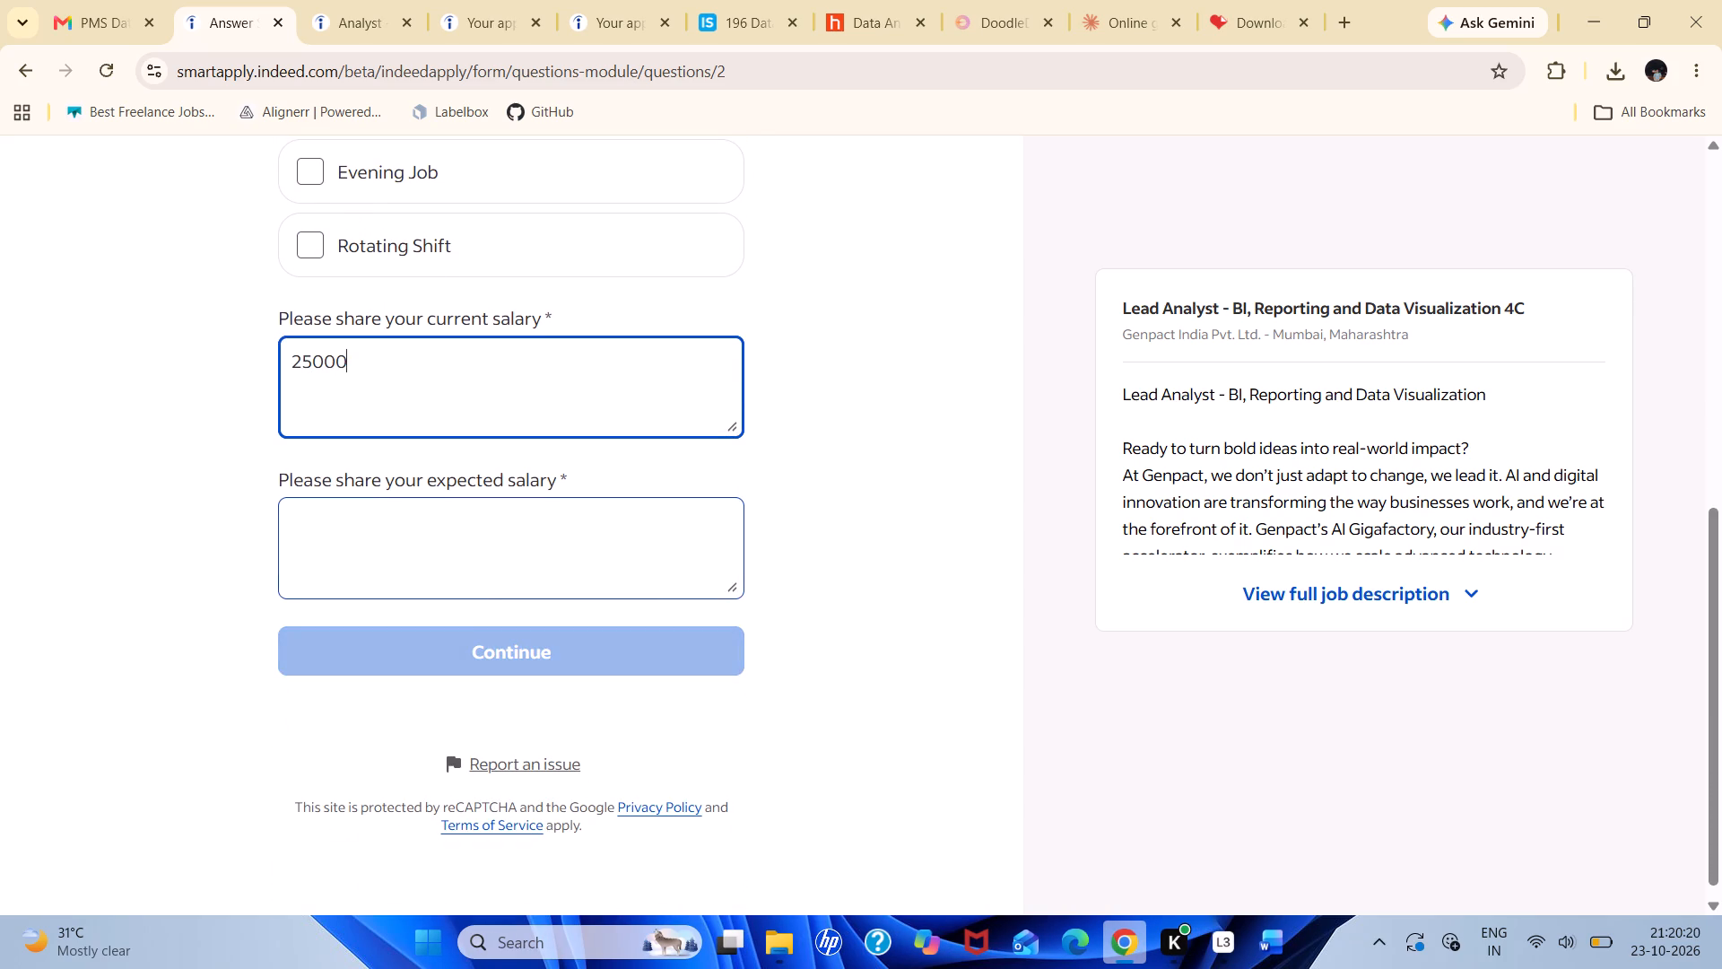
scroll(616, 592, up, 1)
click(425, 635)
text(30000)
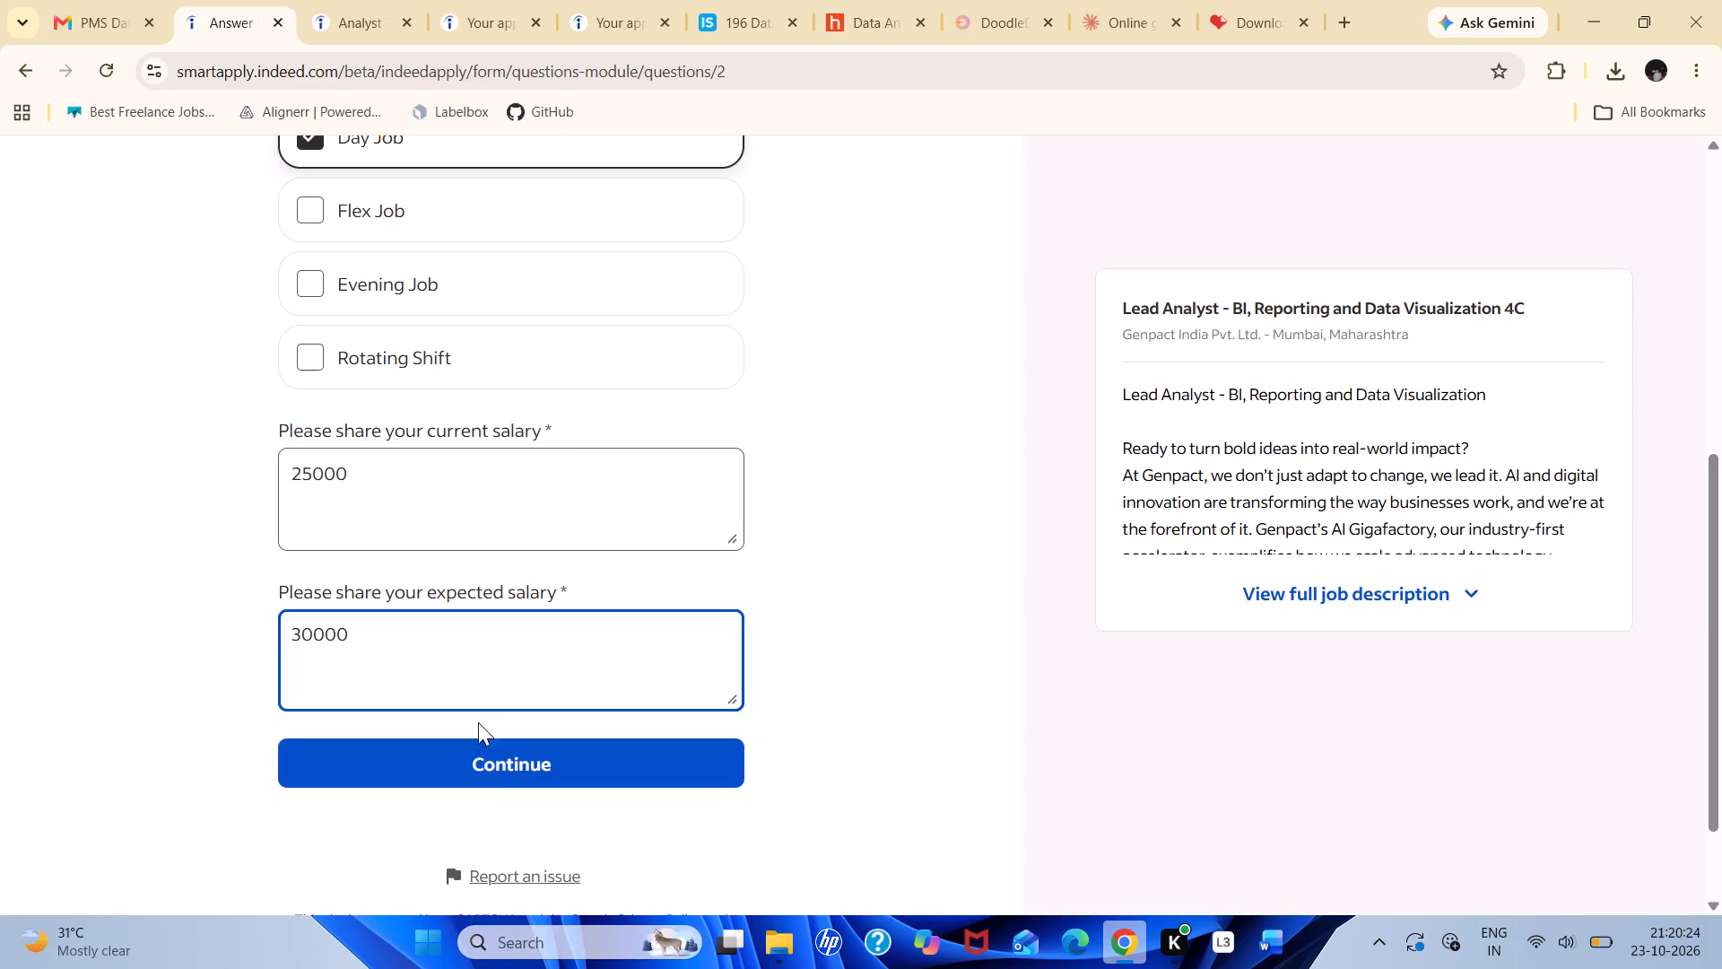
click(521, 788)
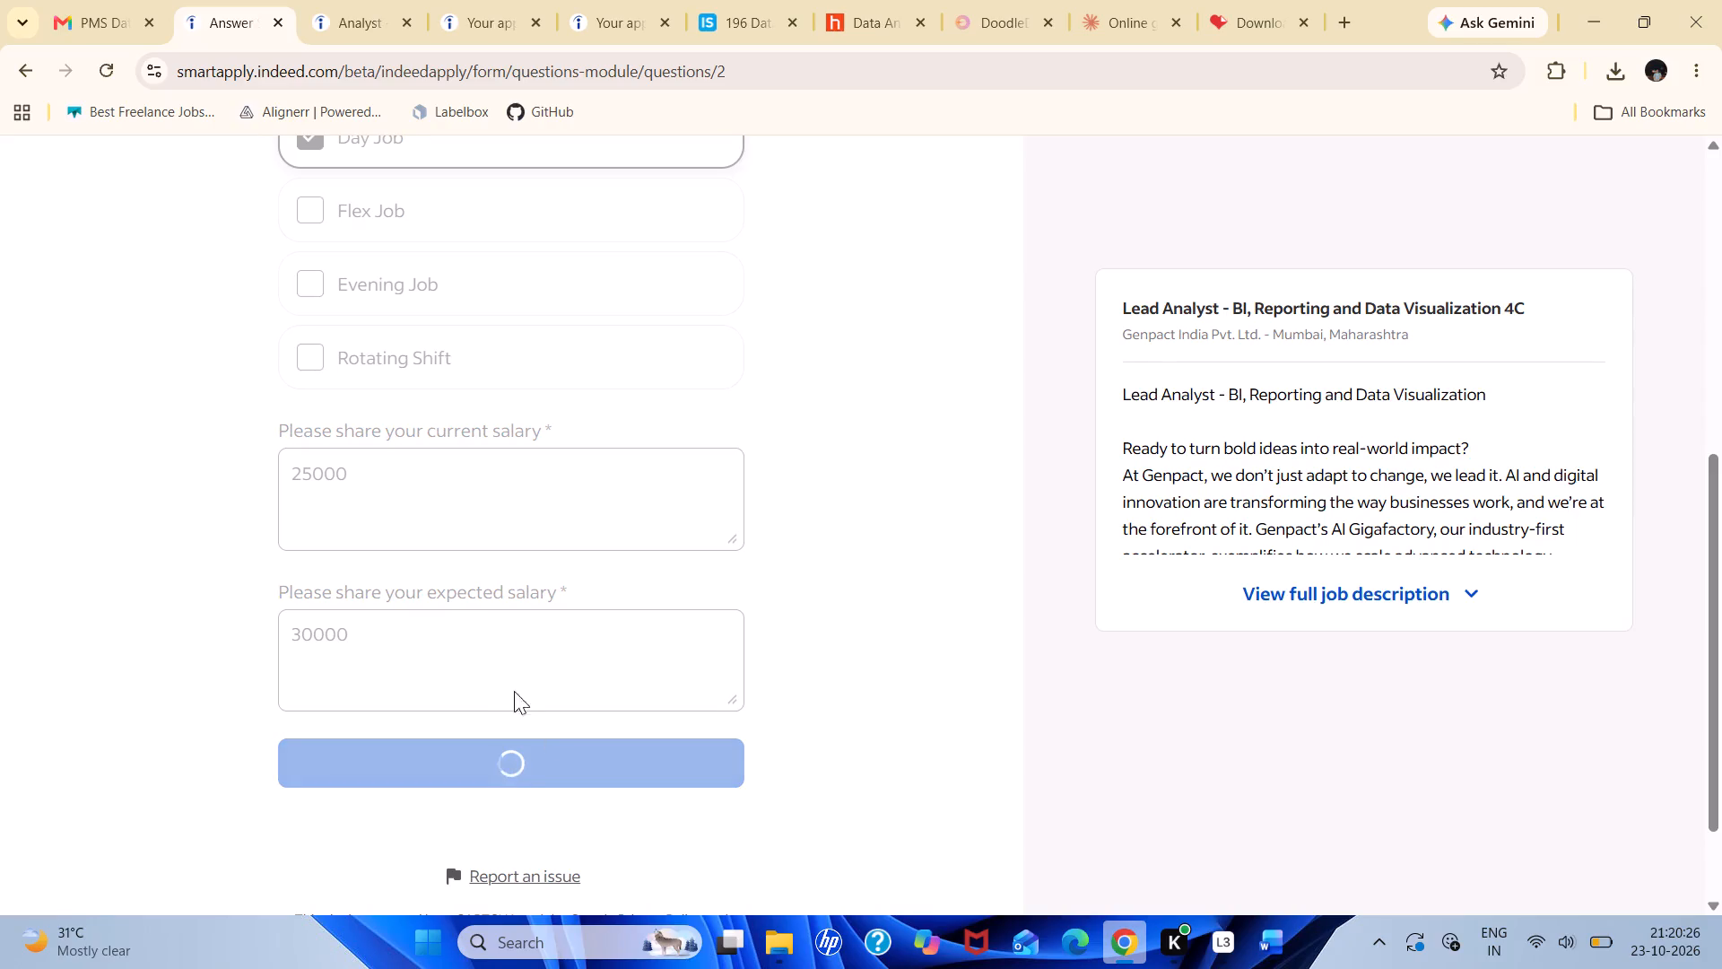
Review the contact details and attached PDF resume, and submit the Genpact Lead Analyst application.
scroll(495, 680, up, 3)
scroll(573, 694, down, 2)
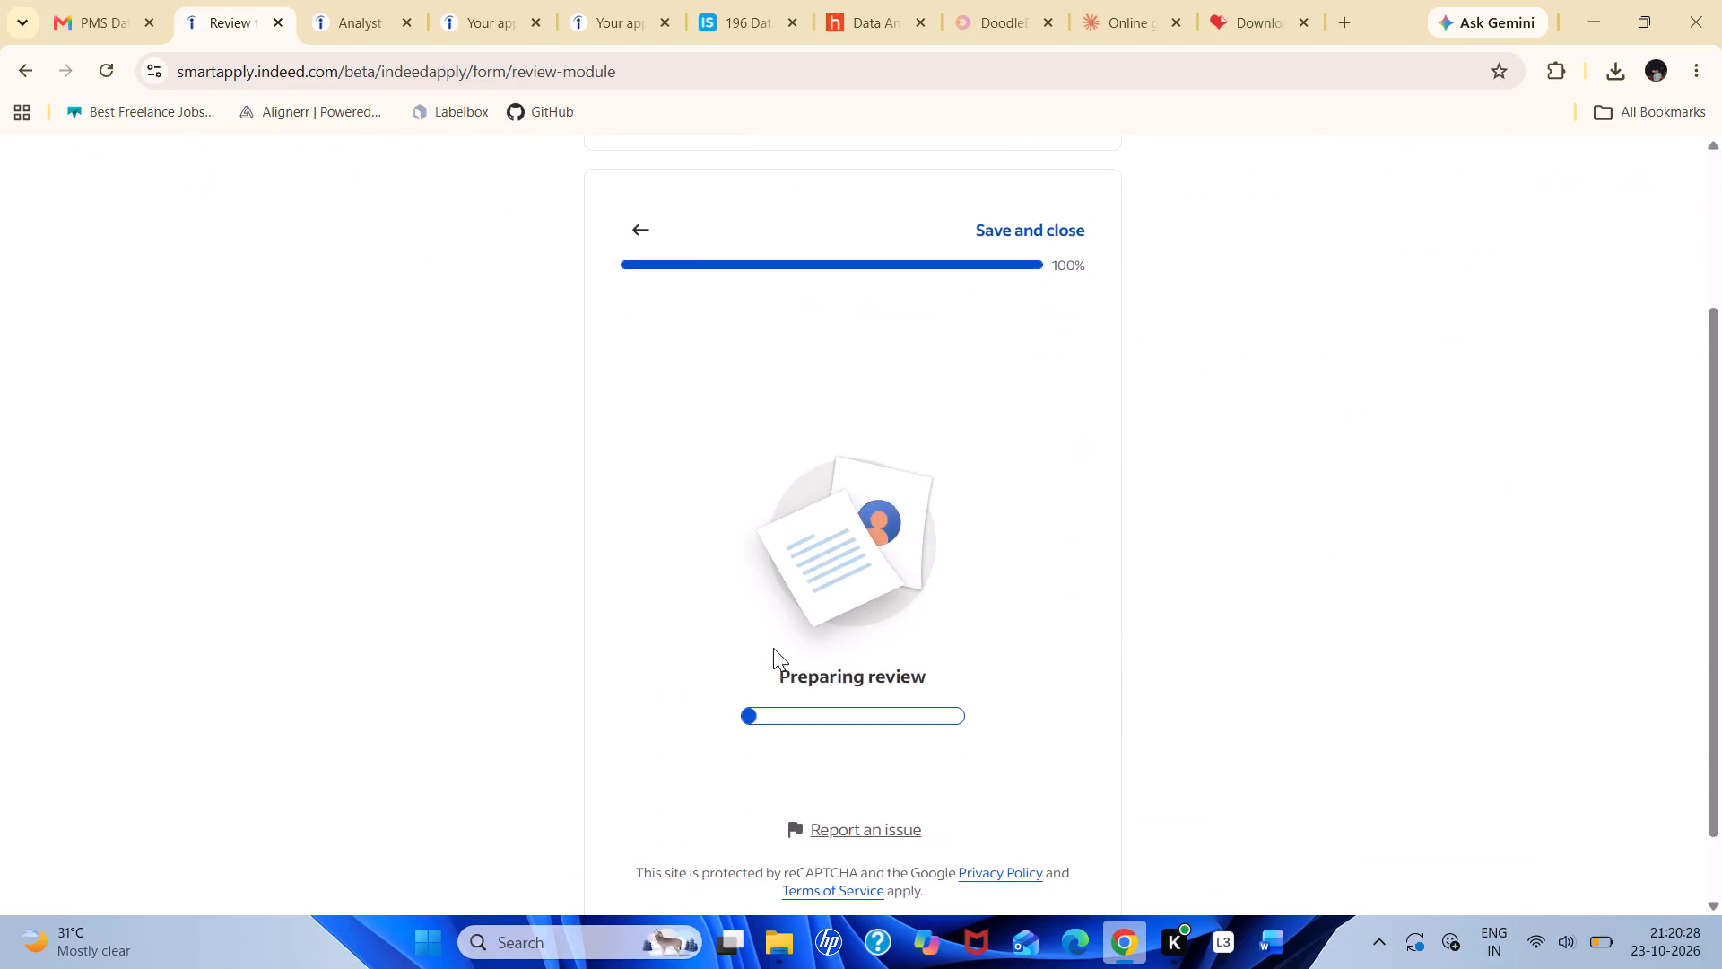
scroll(773, 648, down, 11)
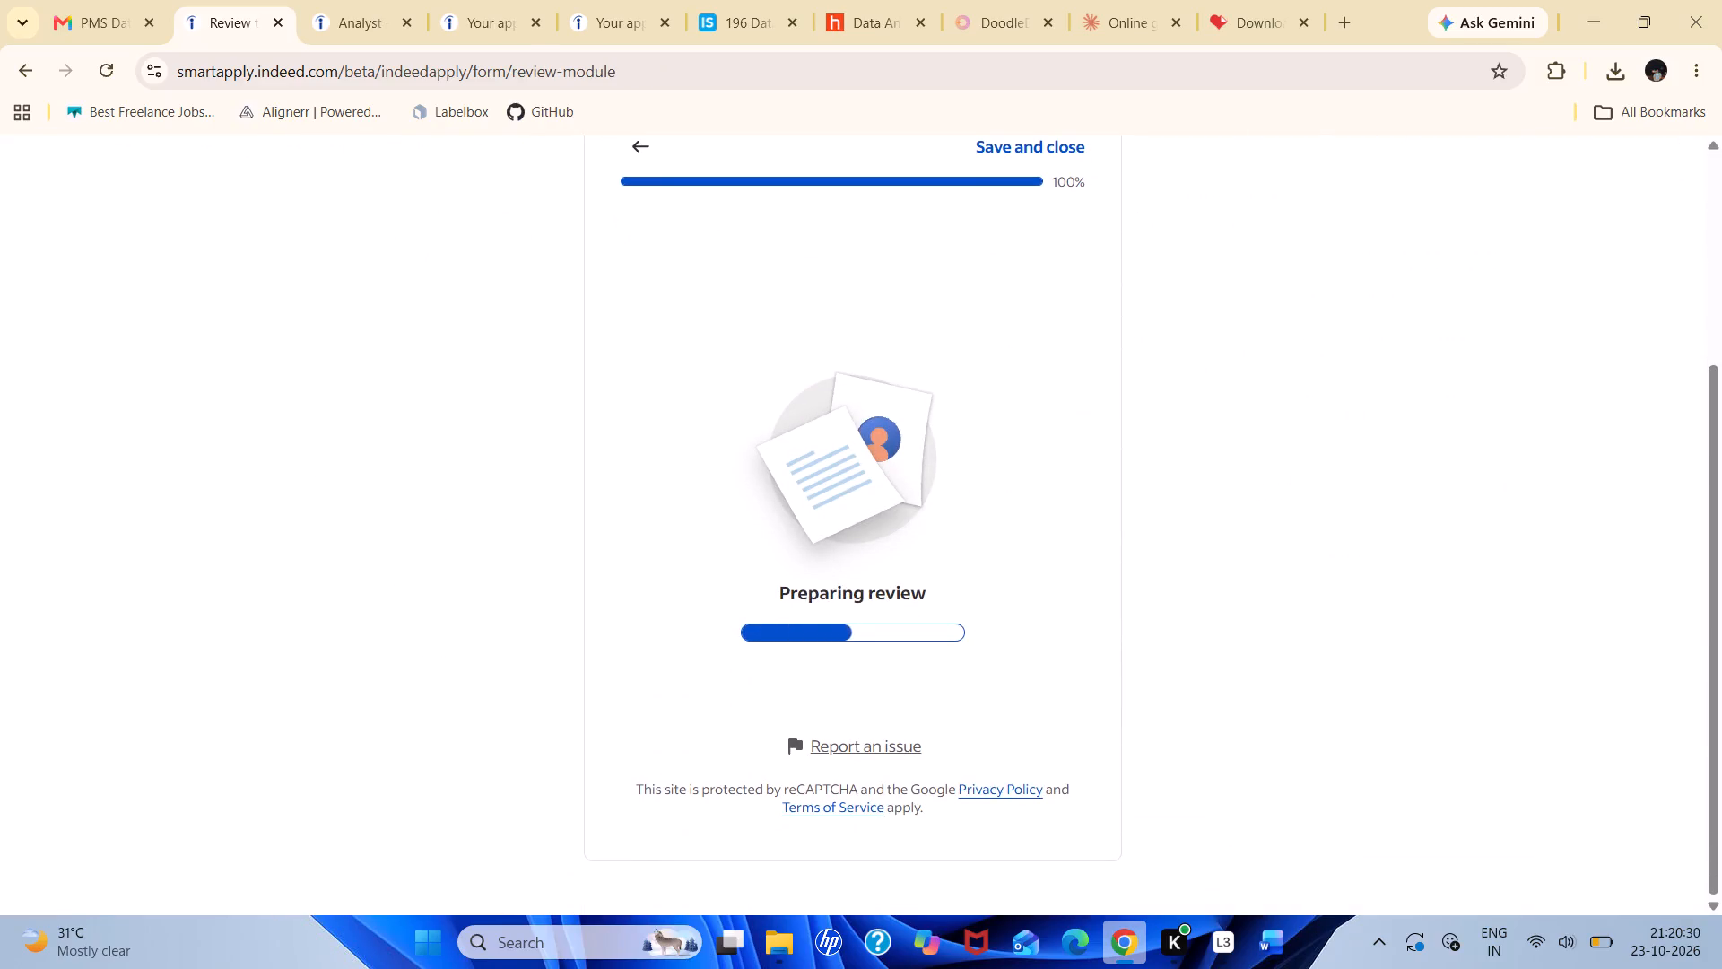
scroll(835, 594, down, 5)
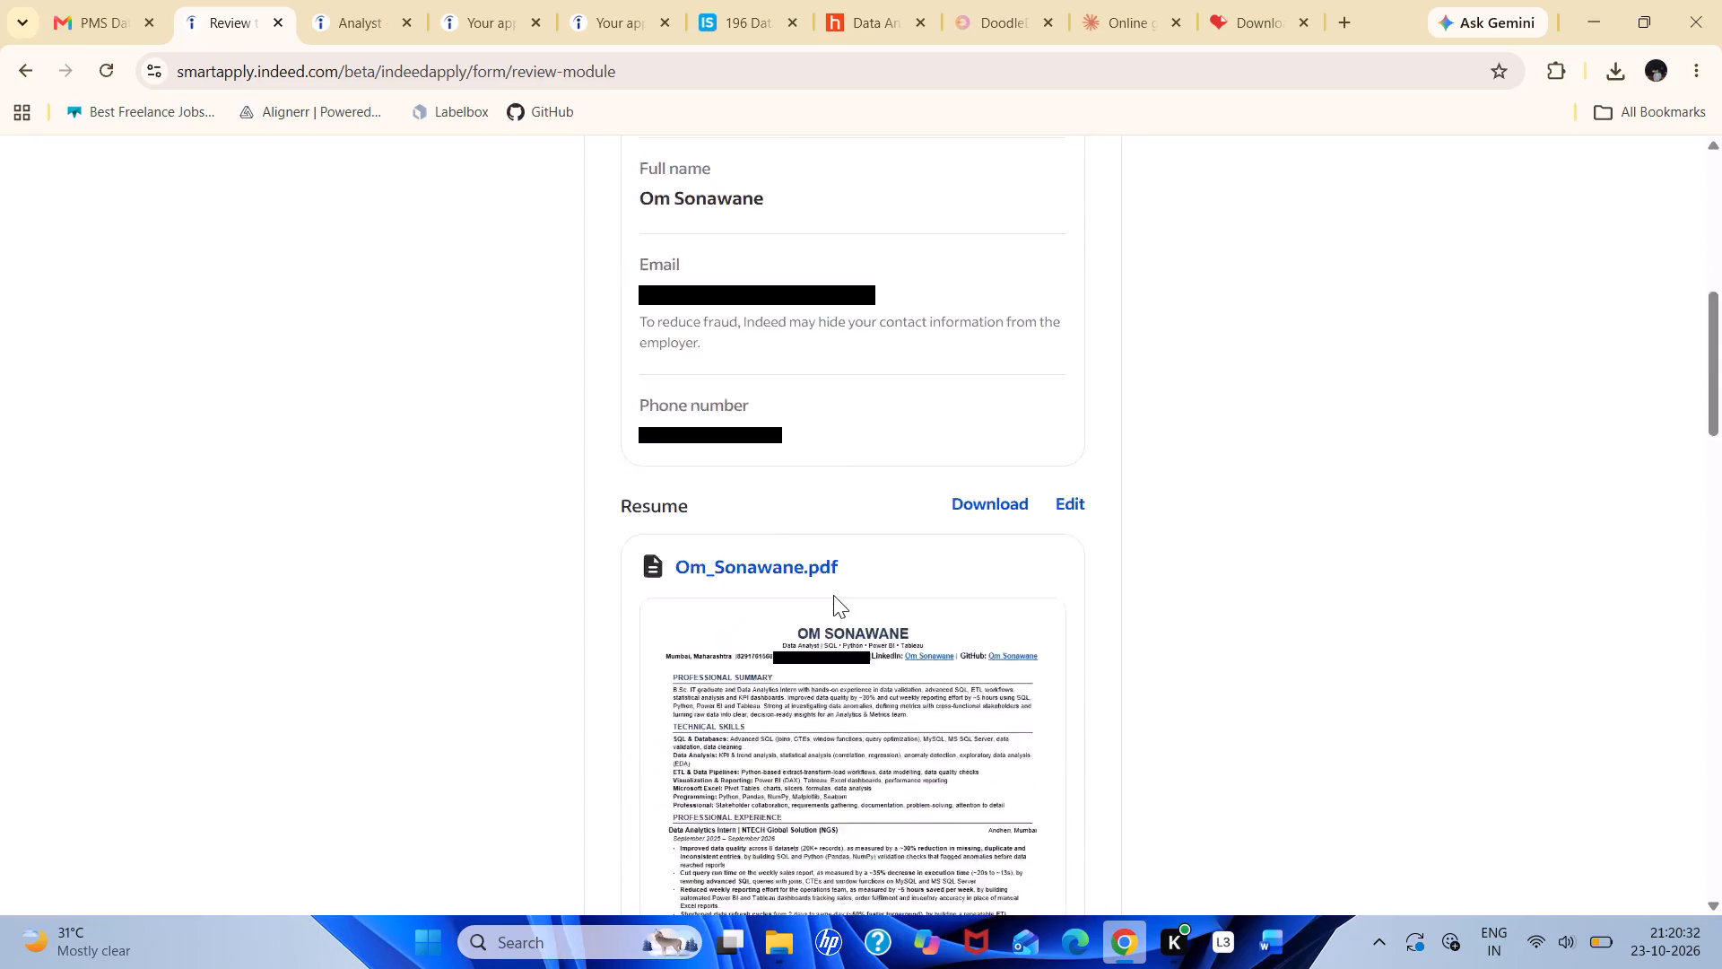
scroll(833, 595, down, 20)
scroll(833, 595, down, 4)
click(848, 642)
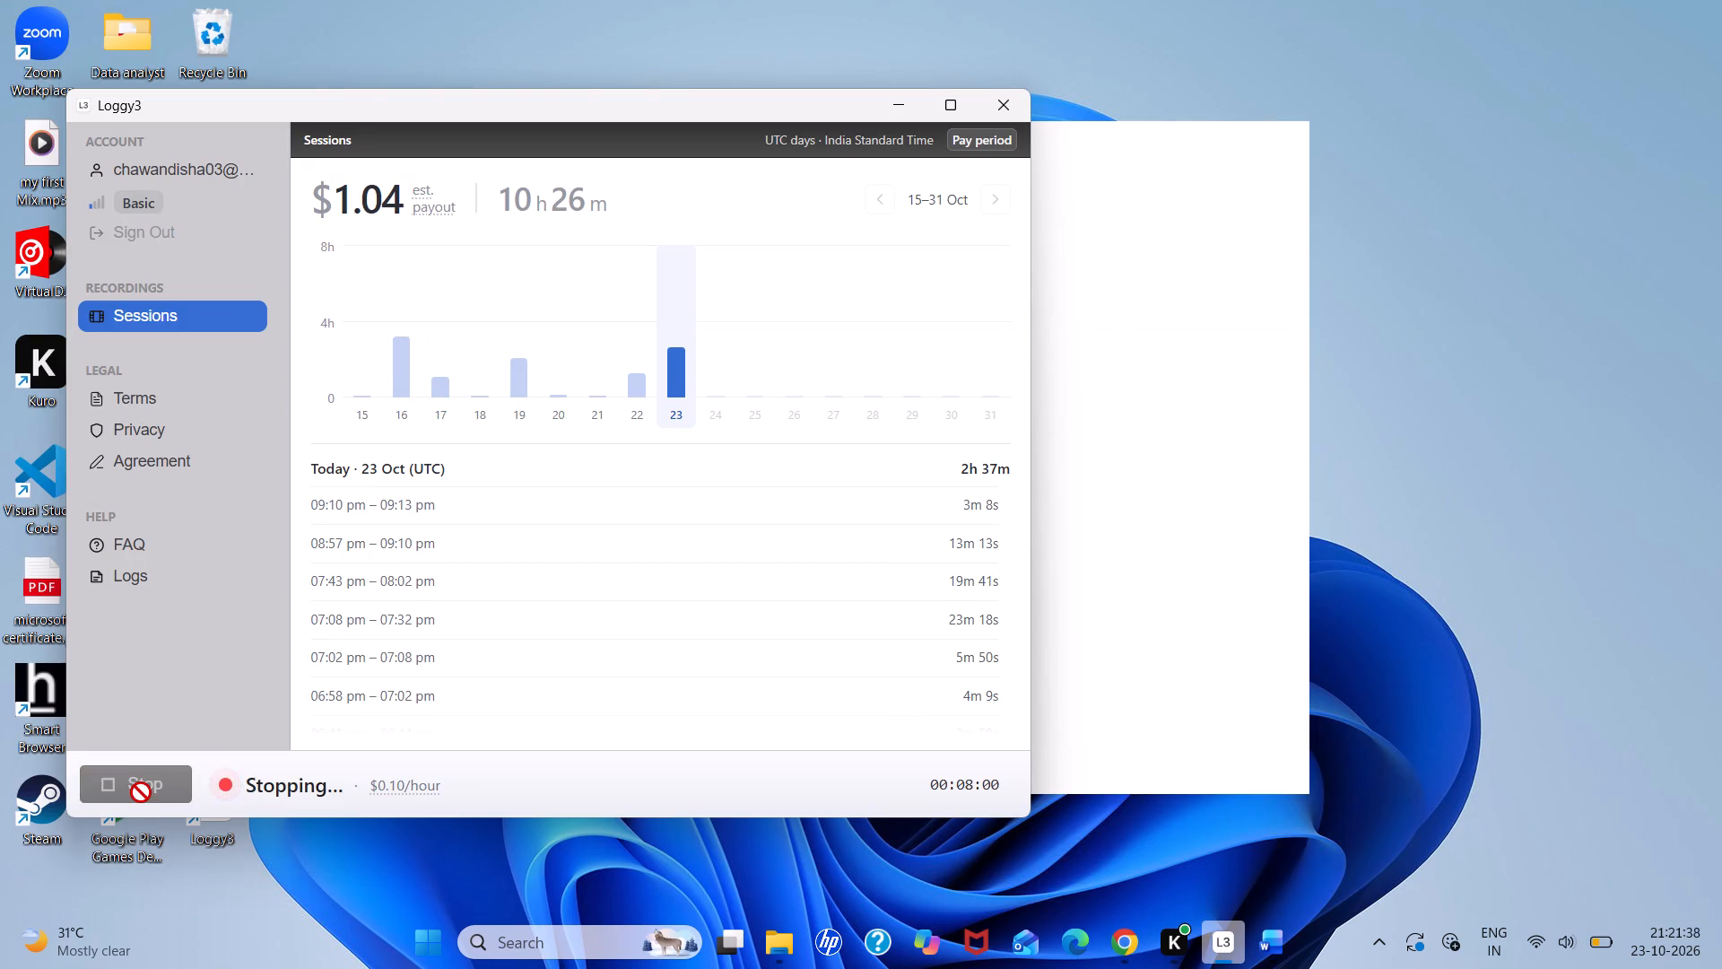
Start a new recording session in Loggy3.
click(141, 792)
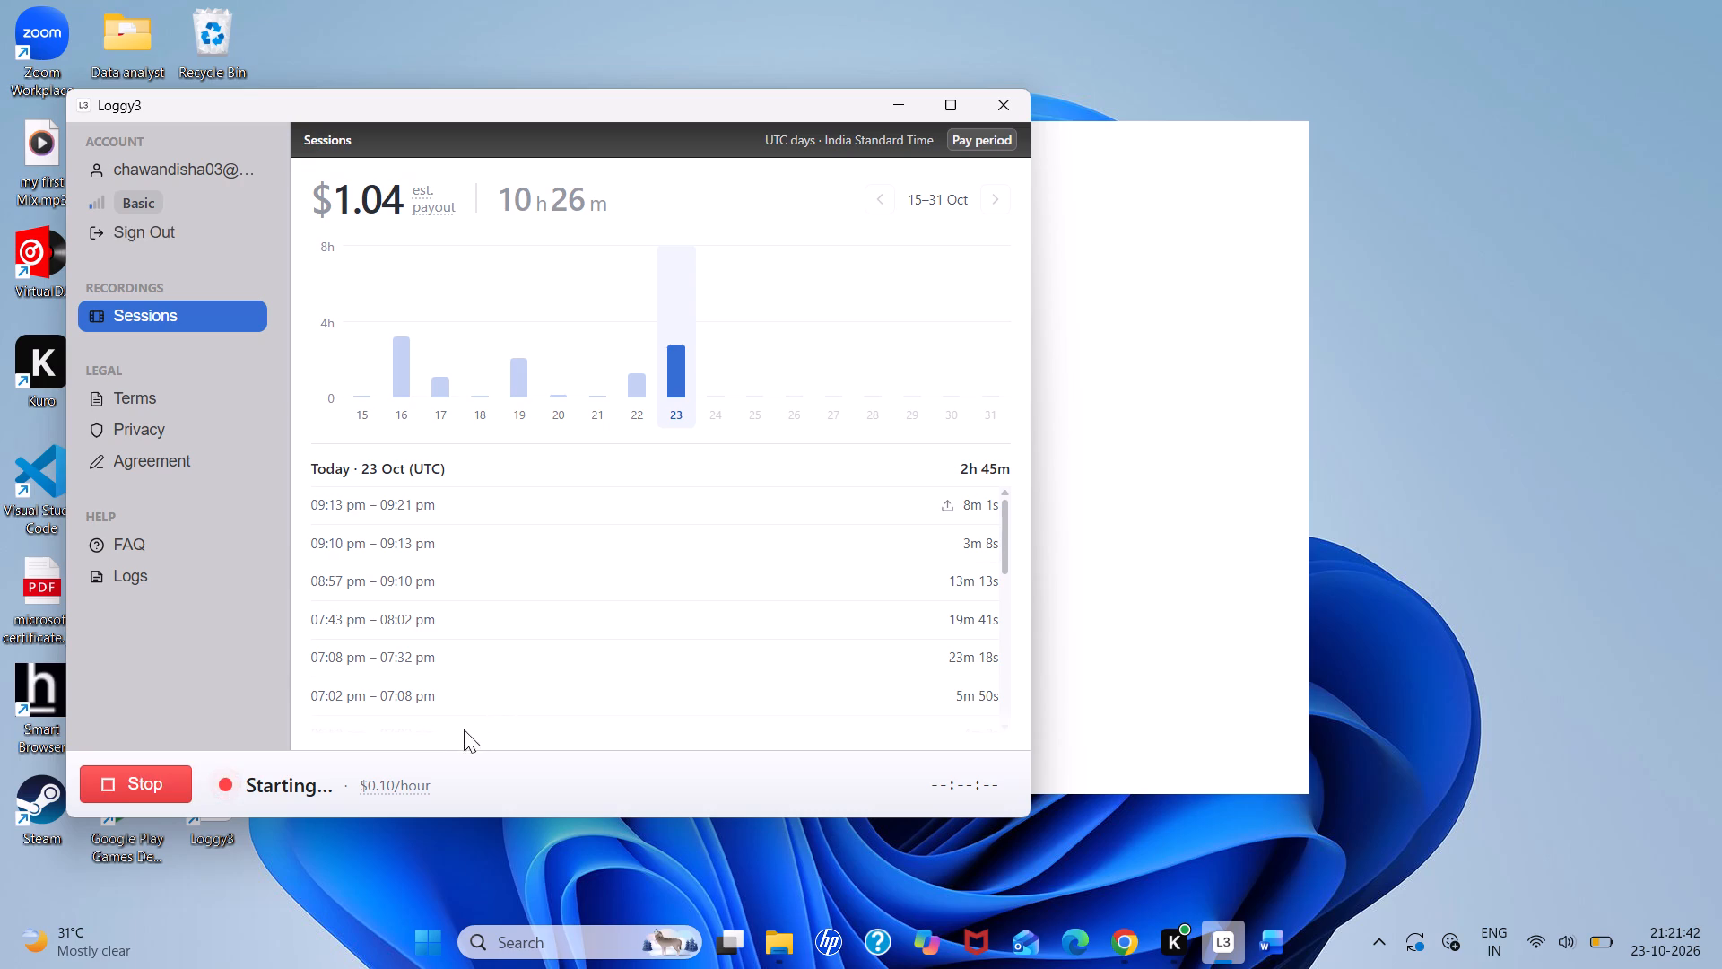
scroll(431, 742, up, 1)
Switch to Chrome and close the Claude "Online game and website ideas" tab and the DoodleDash tab.
click(1135, 941)
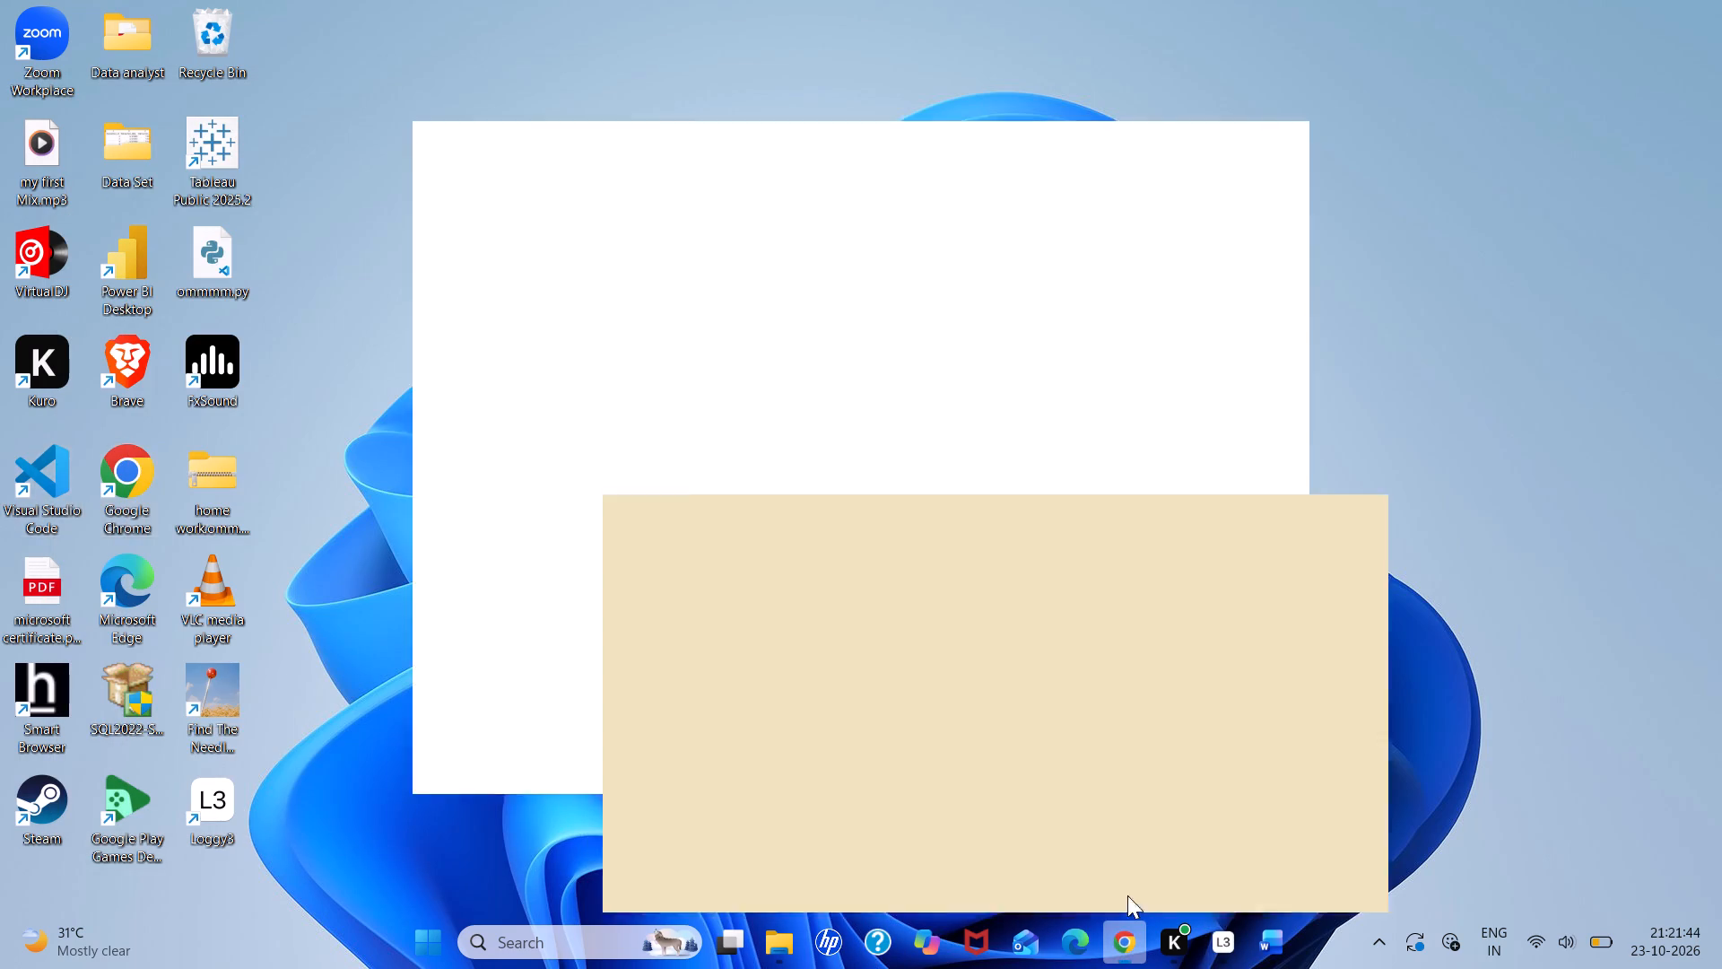
click(1307, 15)
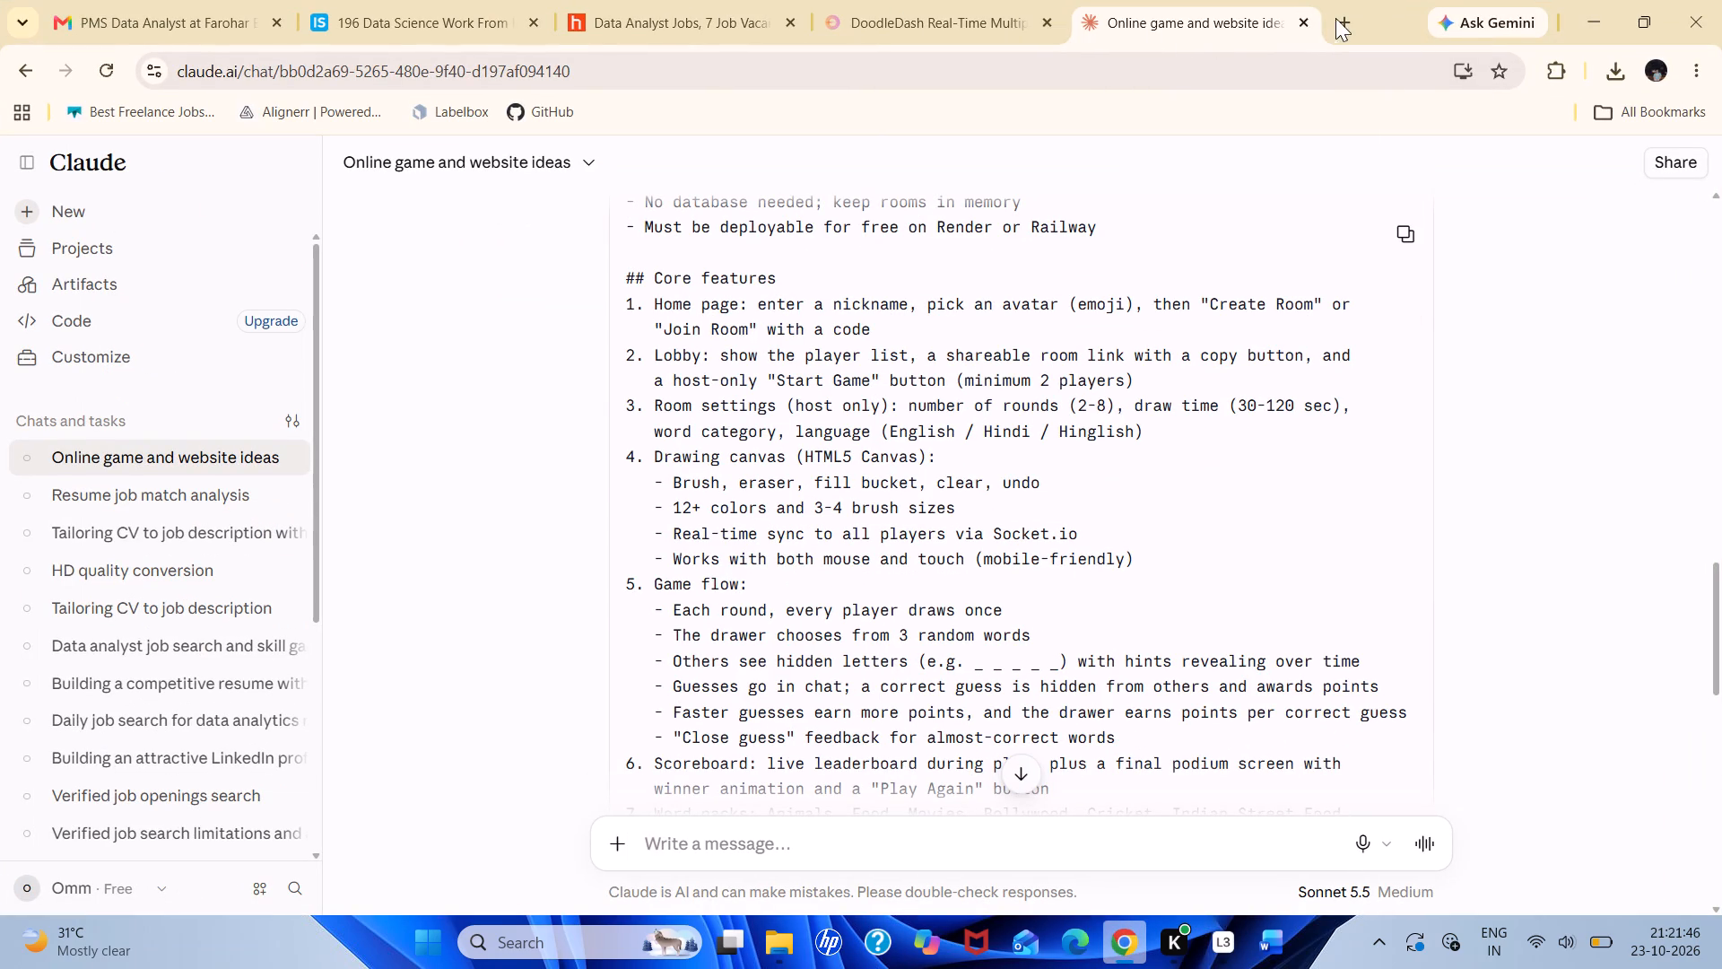
click(1303, 25)
click(1093, 28)
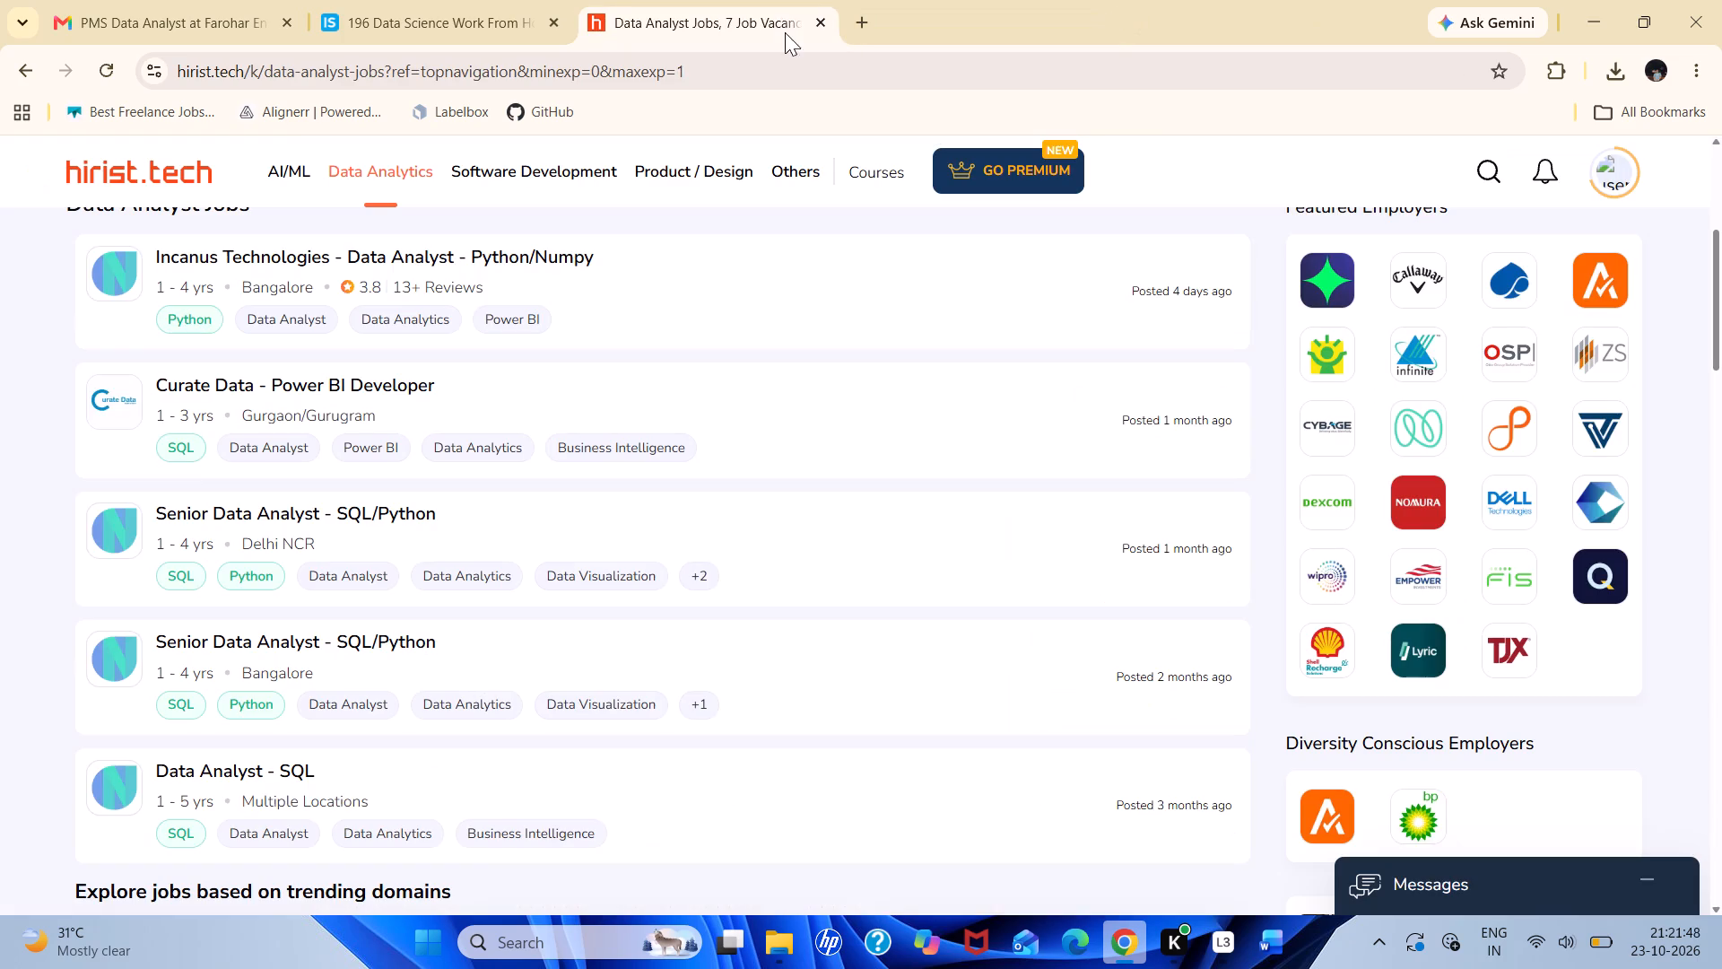